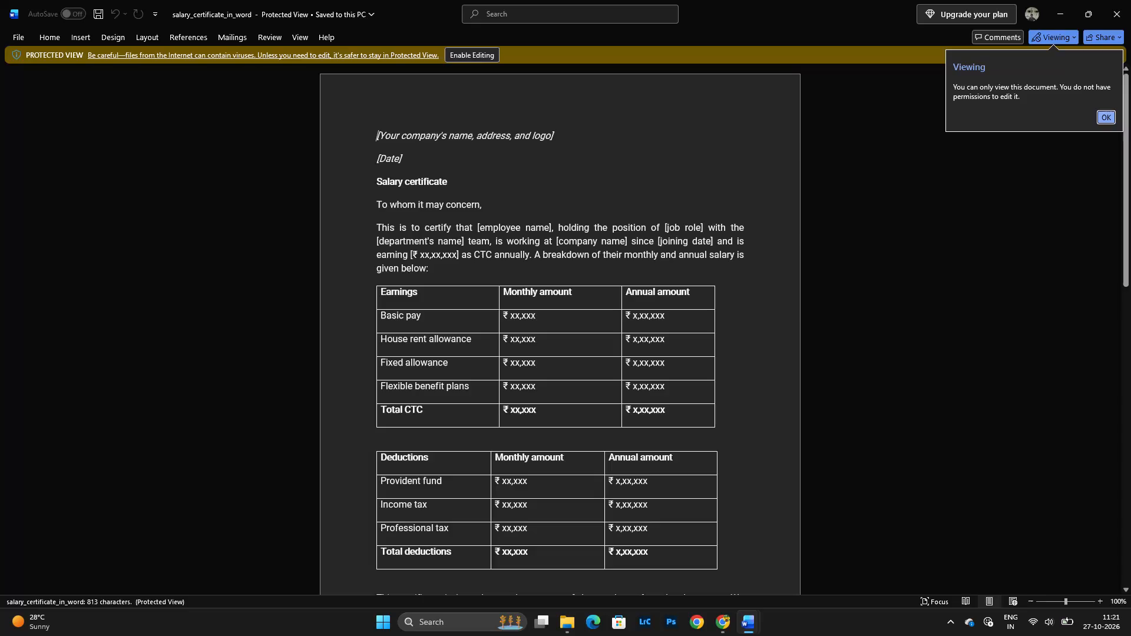
Dismiss the viewing notice and close the salary_certificate_in_word document.
left_click(1117, 116)
left_click(1110, 11)
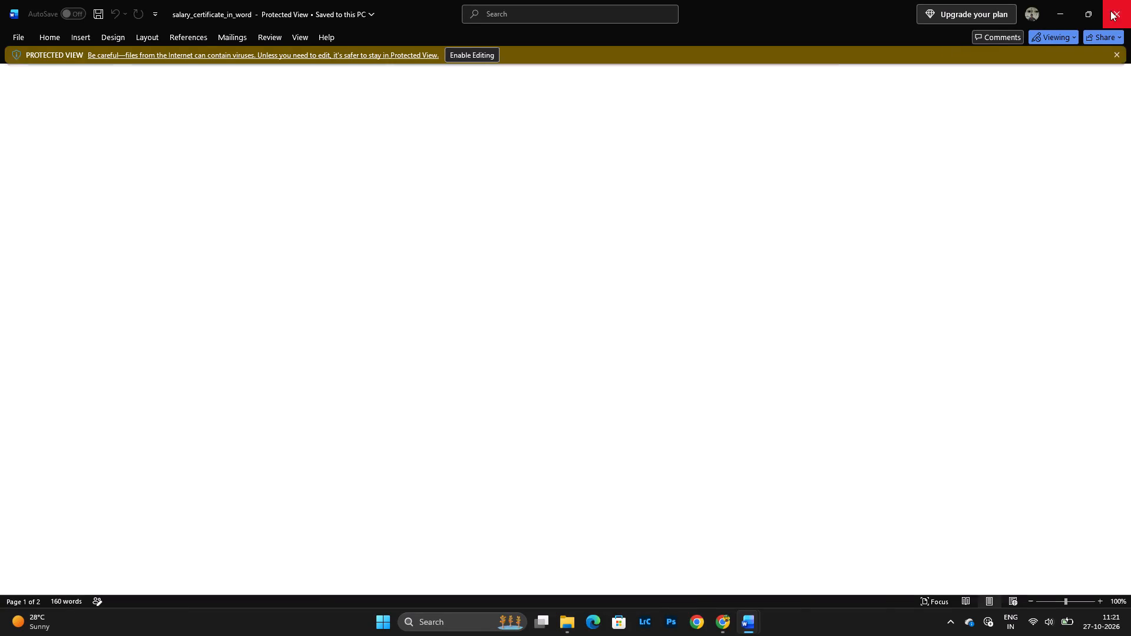
Look over the Aditya_Salary_Certificate_Template document and close it.
left_click(611, 413)
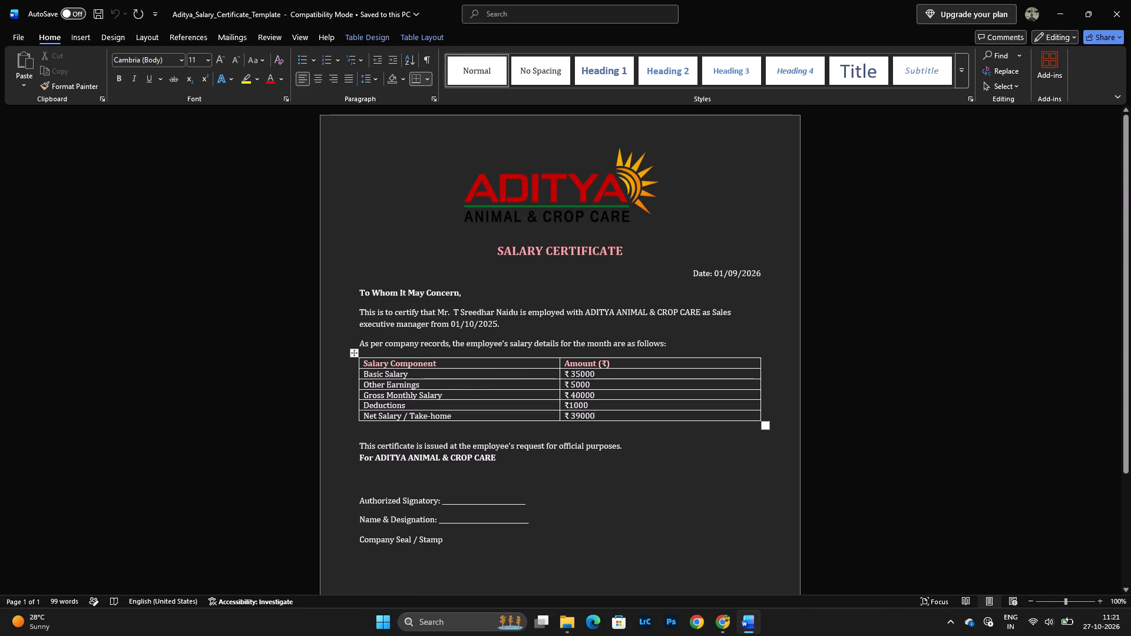
scroll(571, 468, "down", 4)
scroll(568, 462, "up", 2)
scroll(565, 453, "down", 1)
scroll(565, 453, "up", 6)
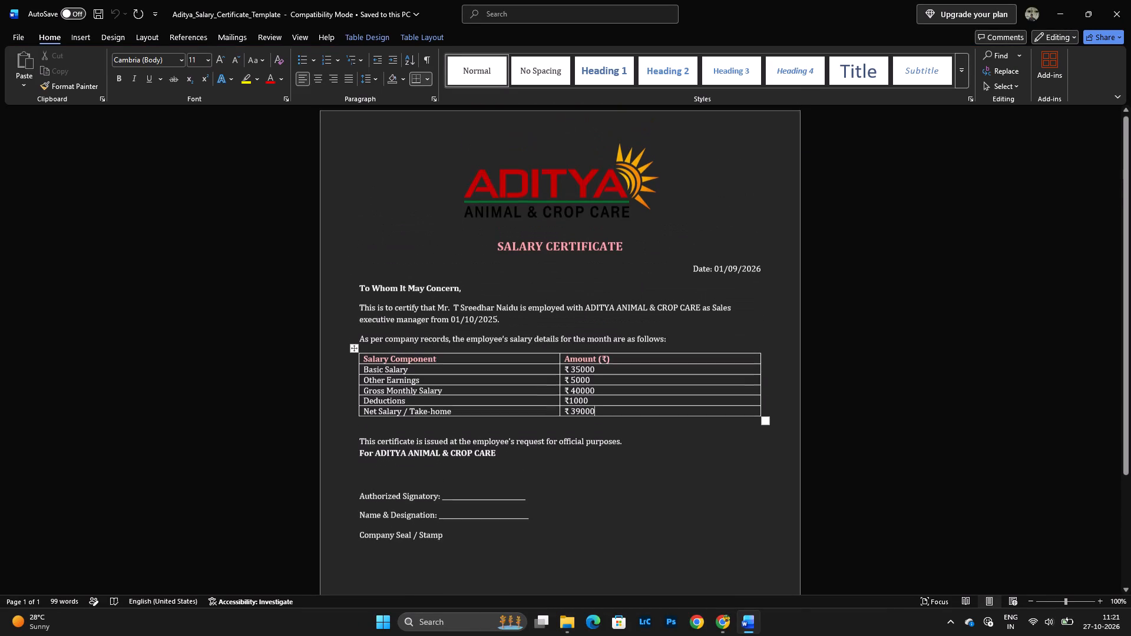
left_click(1121, 2)
left_click(1092, 199)
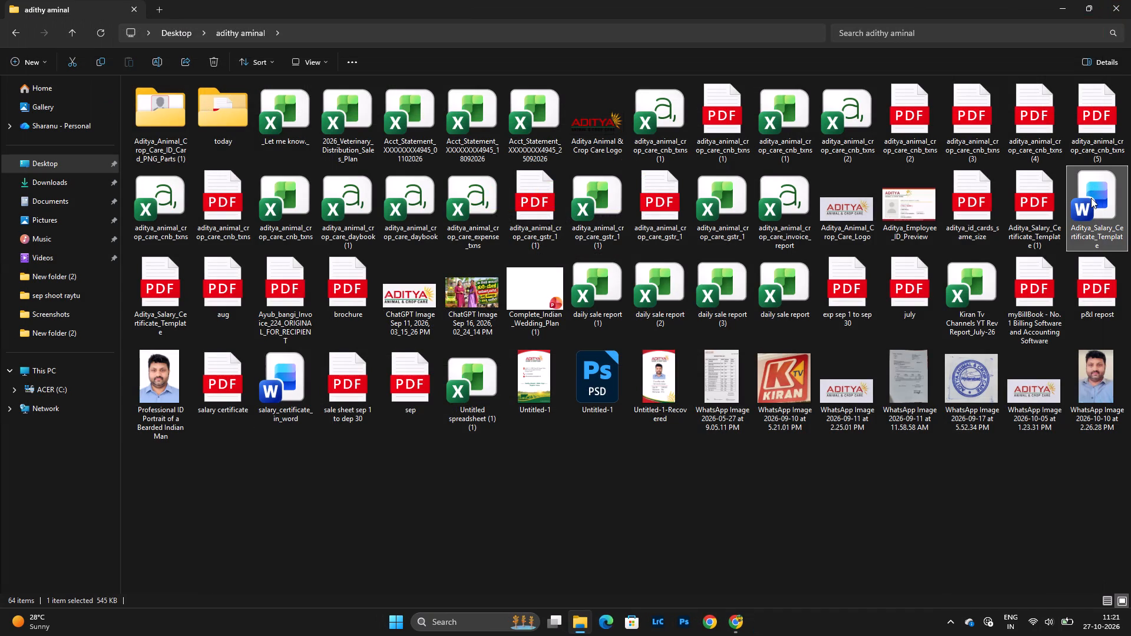
key("ctrl+c")
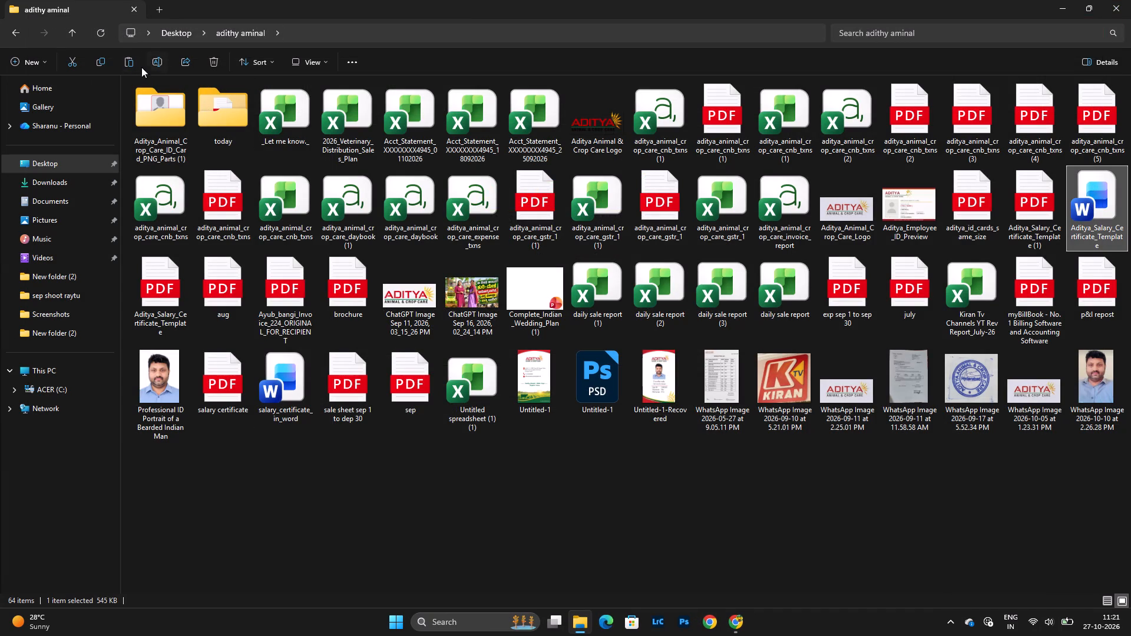
left_click(131, 61)
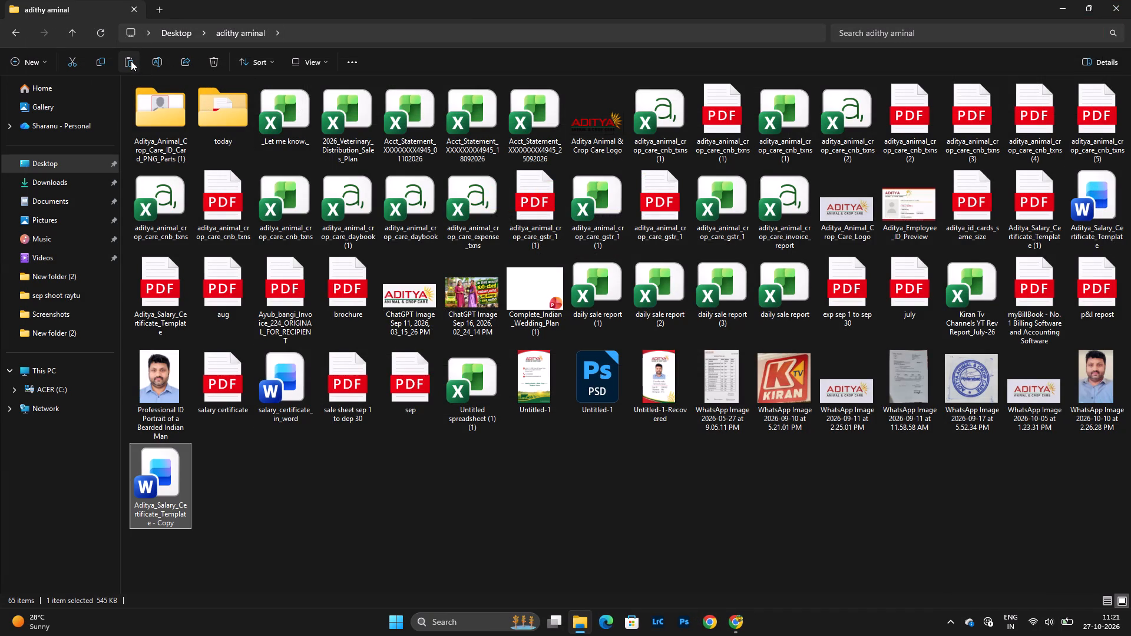
Open the duplicated Word file, Aditya_Salary_Certificate_Template - Copy.
left_click(230, 469)
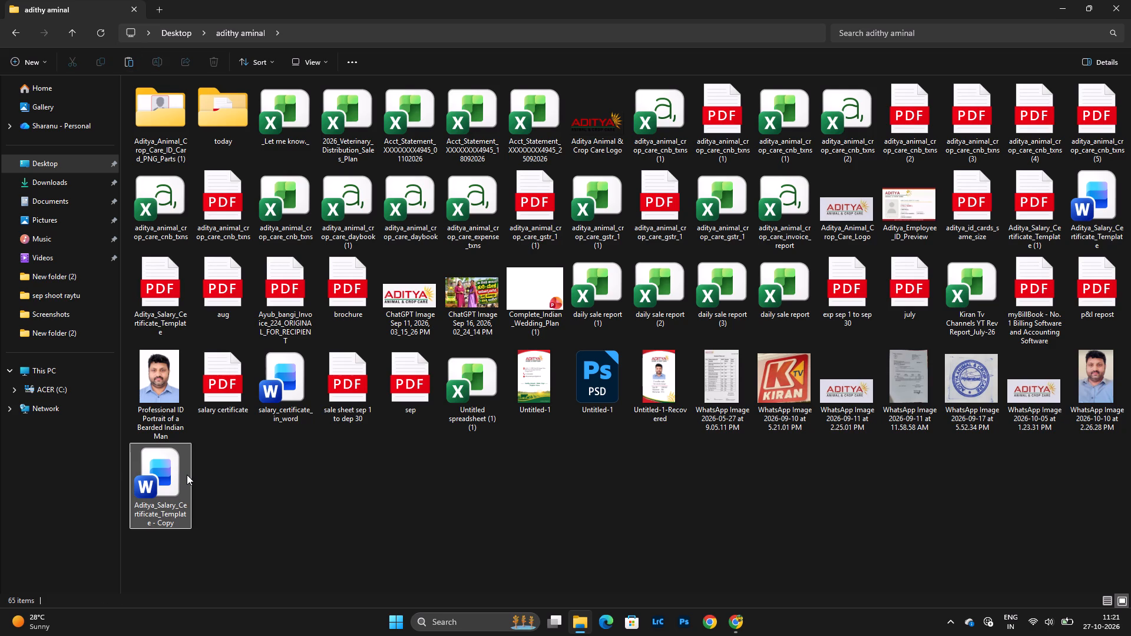
double_click(187, 475)
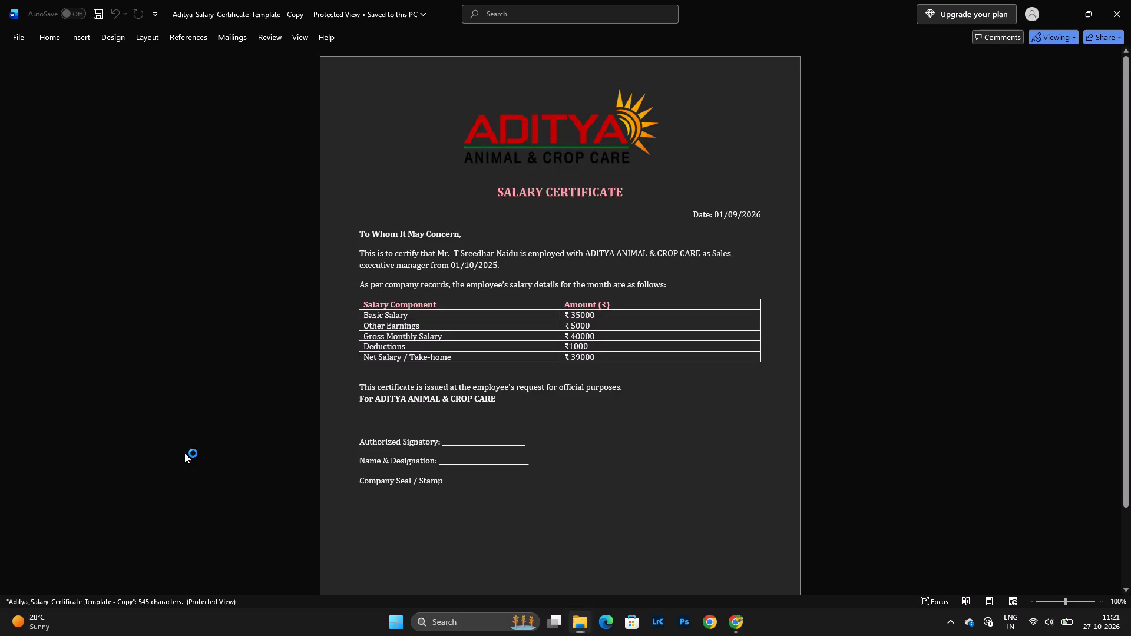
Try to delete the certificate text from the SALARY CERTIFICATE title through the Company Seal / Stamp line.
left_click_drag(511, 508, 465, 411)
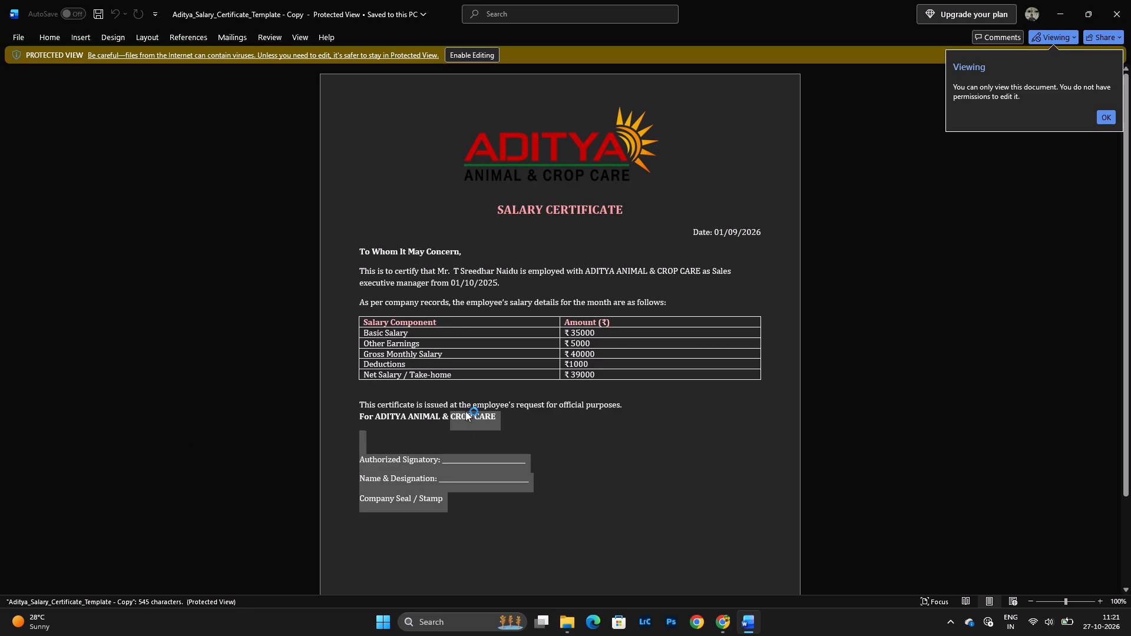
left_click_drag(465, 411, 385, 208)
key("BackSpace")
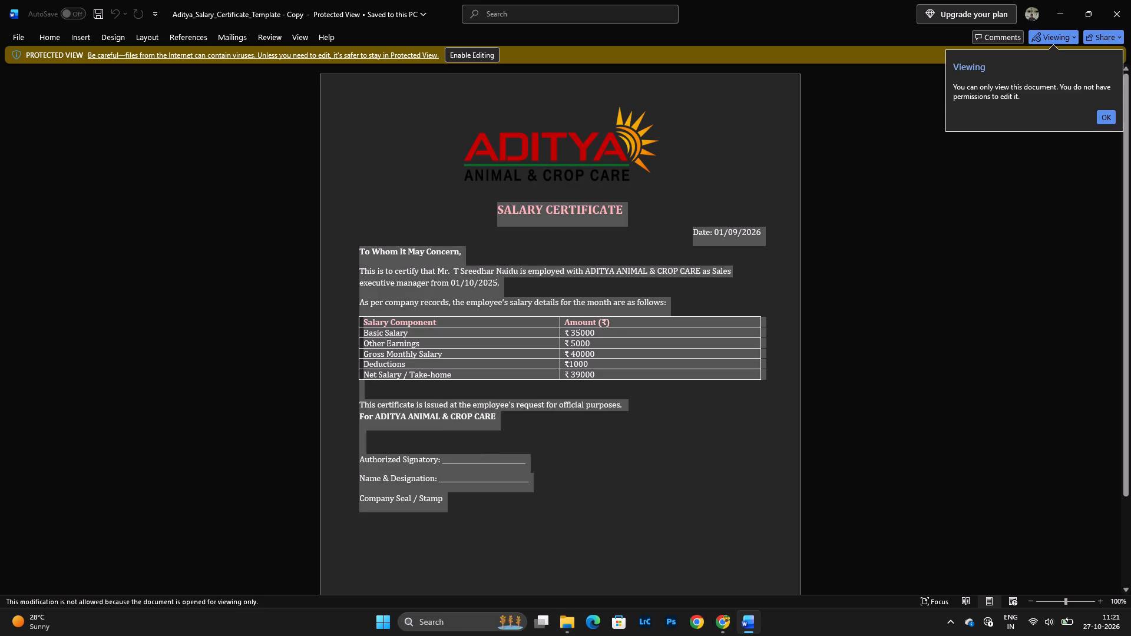
Dismiss the viewing notice and enable editing for the copied certificate document.
left_click(1102, 118)
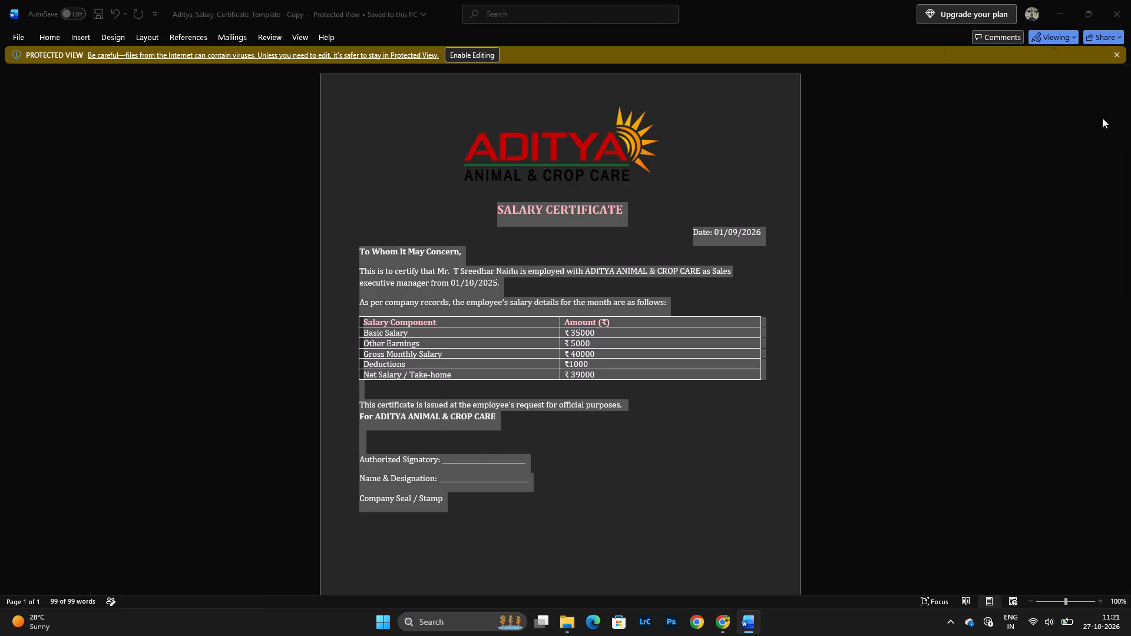
left_click(488, 55)
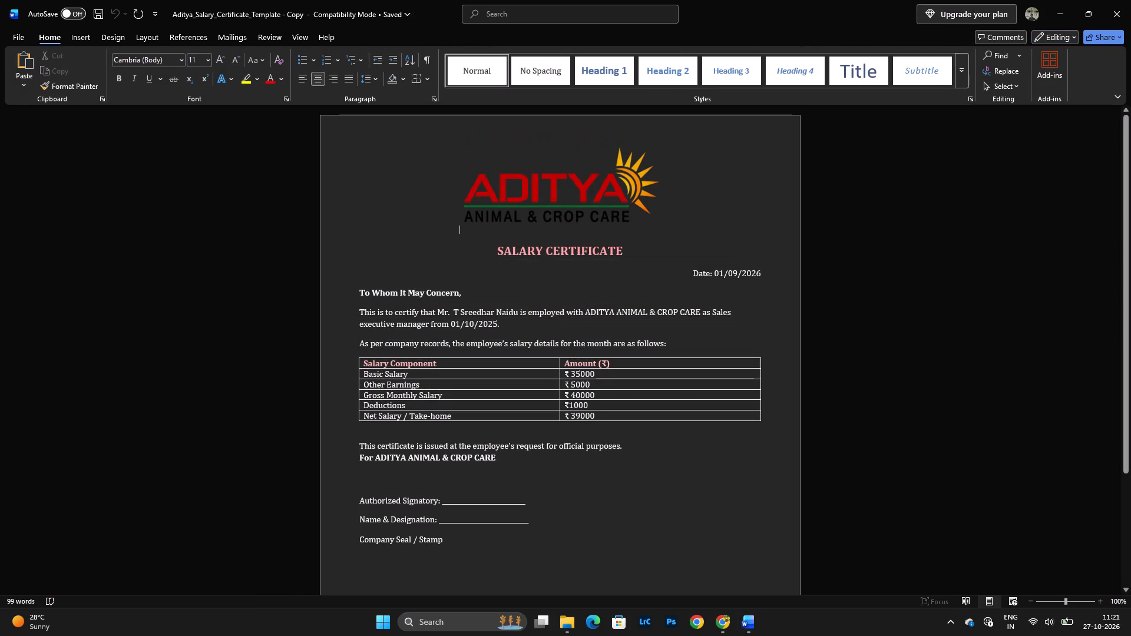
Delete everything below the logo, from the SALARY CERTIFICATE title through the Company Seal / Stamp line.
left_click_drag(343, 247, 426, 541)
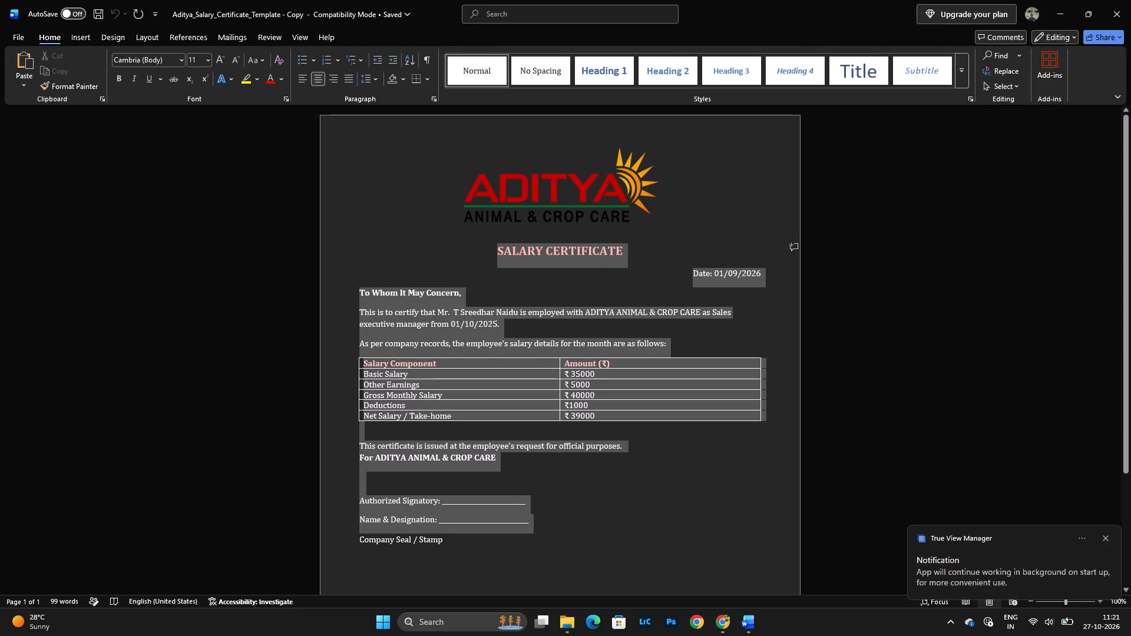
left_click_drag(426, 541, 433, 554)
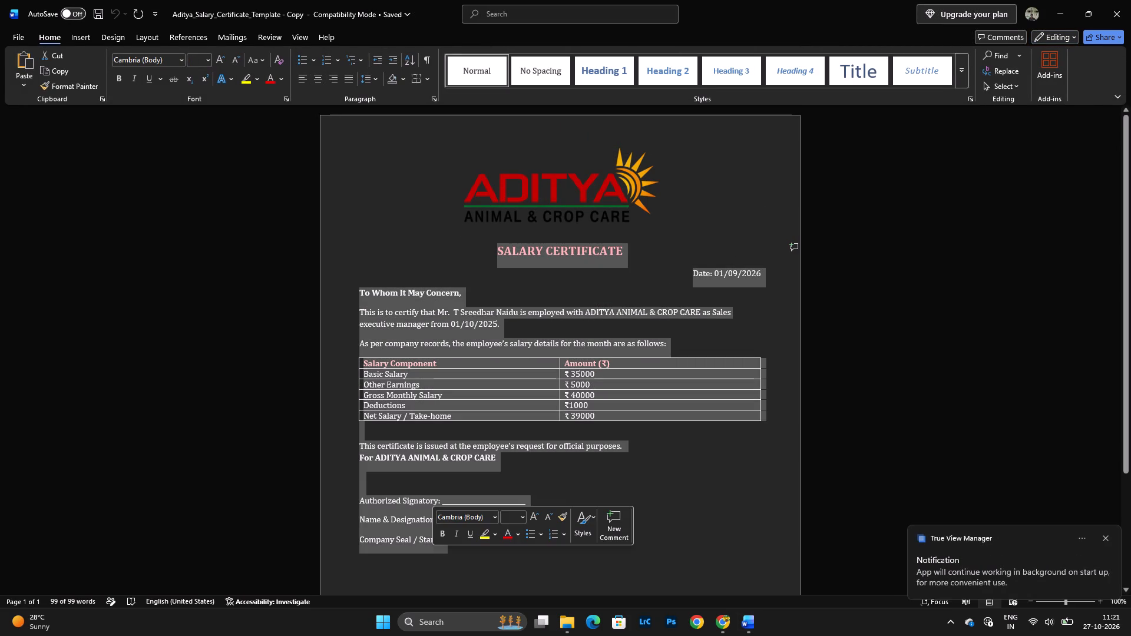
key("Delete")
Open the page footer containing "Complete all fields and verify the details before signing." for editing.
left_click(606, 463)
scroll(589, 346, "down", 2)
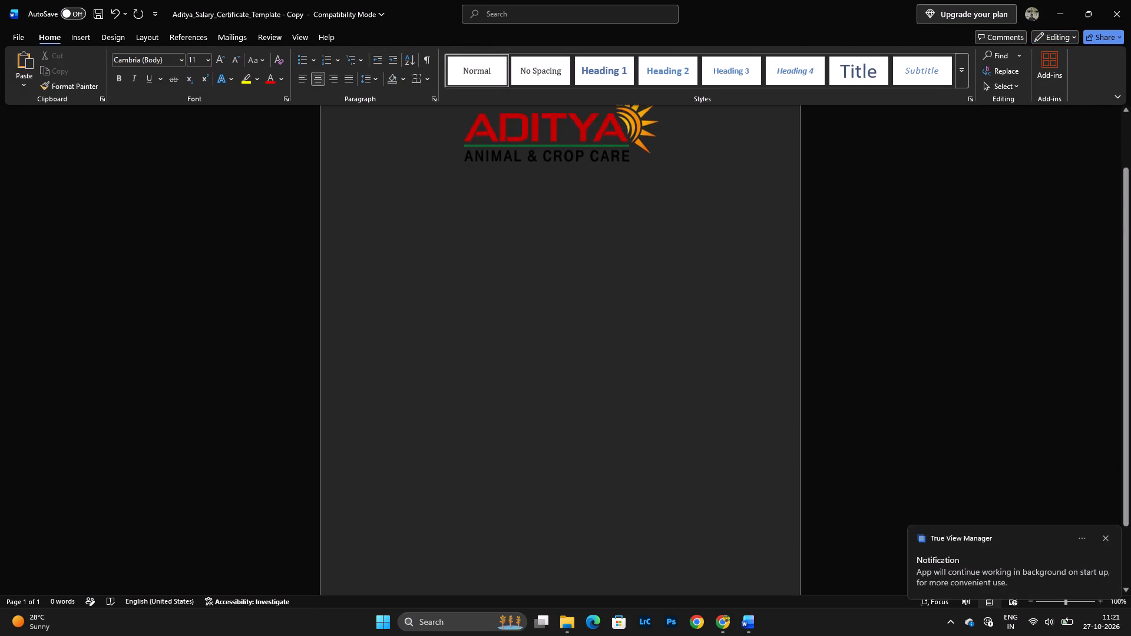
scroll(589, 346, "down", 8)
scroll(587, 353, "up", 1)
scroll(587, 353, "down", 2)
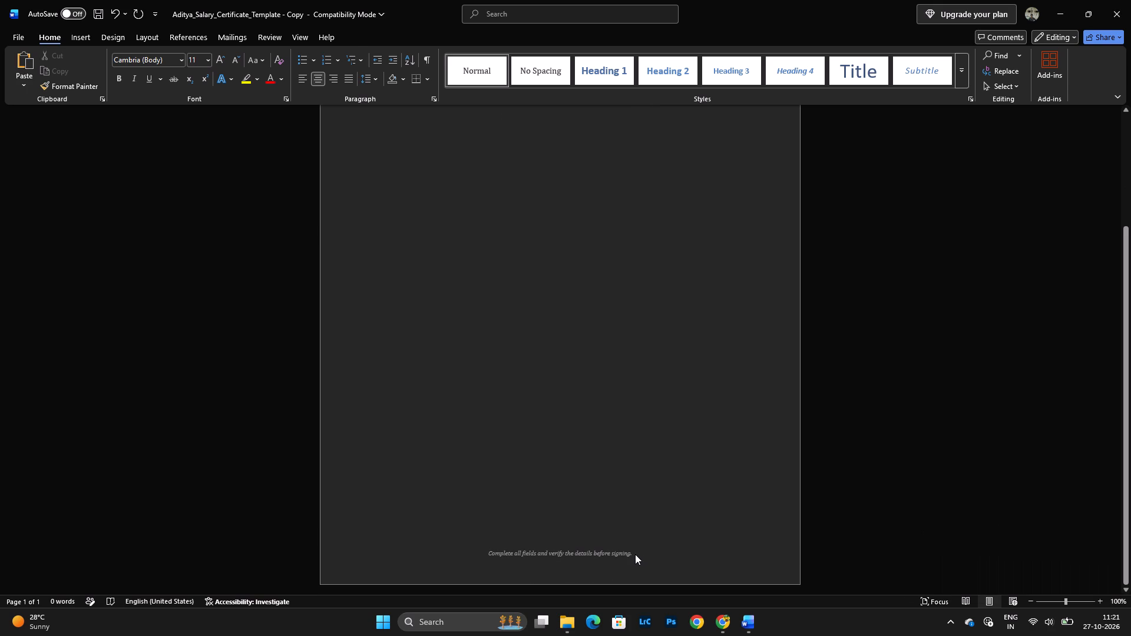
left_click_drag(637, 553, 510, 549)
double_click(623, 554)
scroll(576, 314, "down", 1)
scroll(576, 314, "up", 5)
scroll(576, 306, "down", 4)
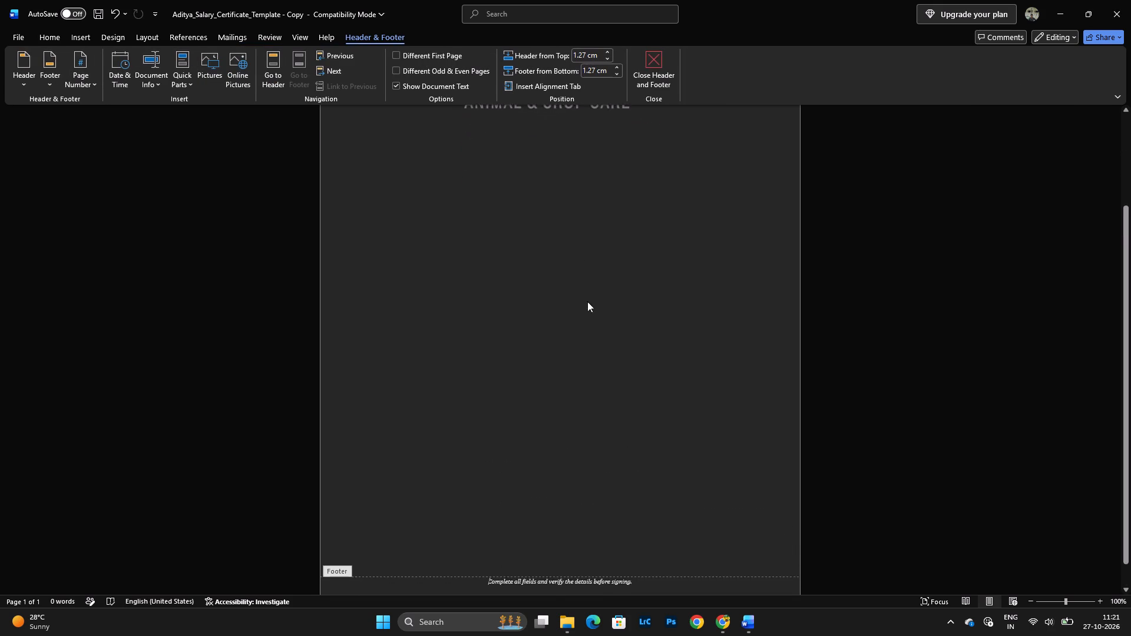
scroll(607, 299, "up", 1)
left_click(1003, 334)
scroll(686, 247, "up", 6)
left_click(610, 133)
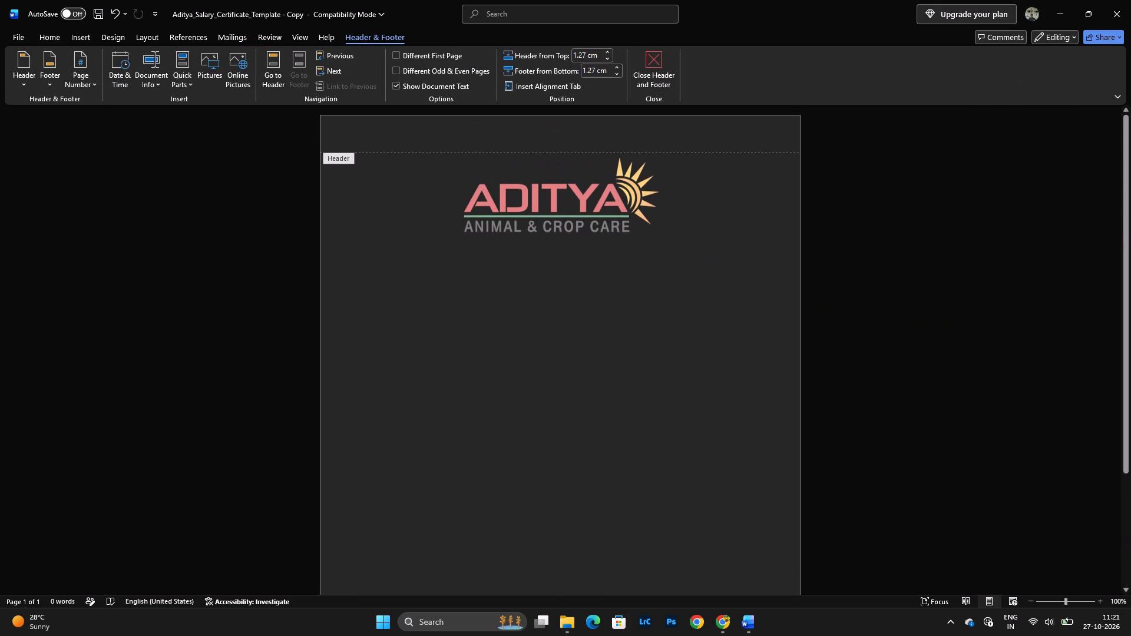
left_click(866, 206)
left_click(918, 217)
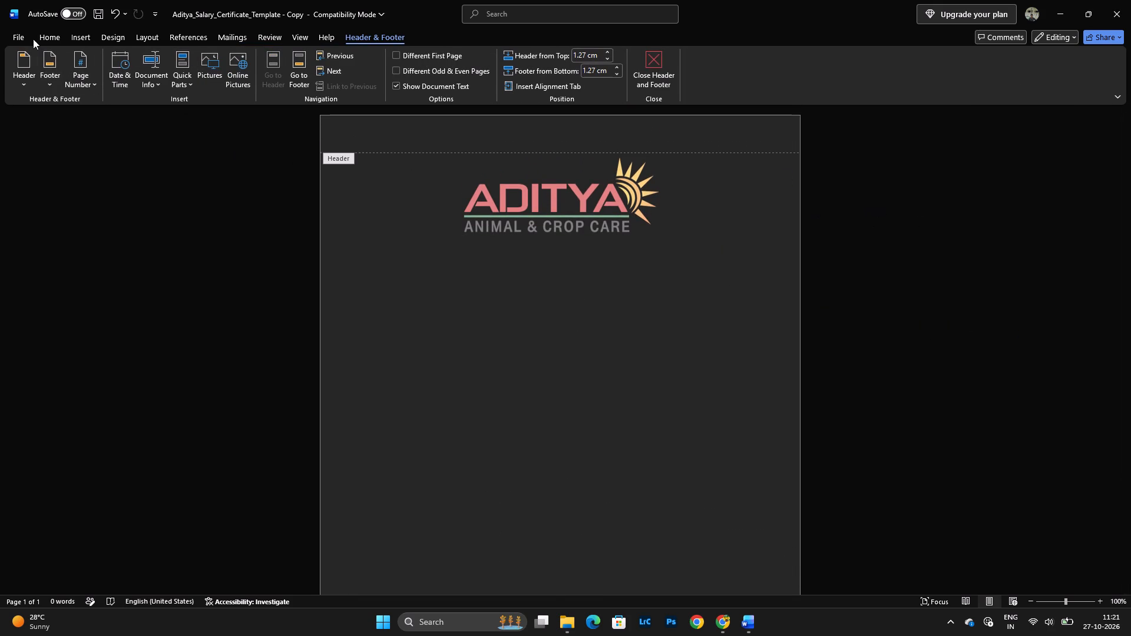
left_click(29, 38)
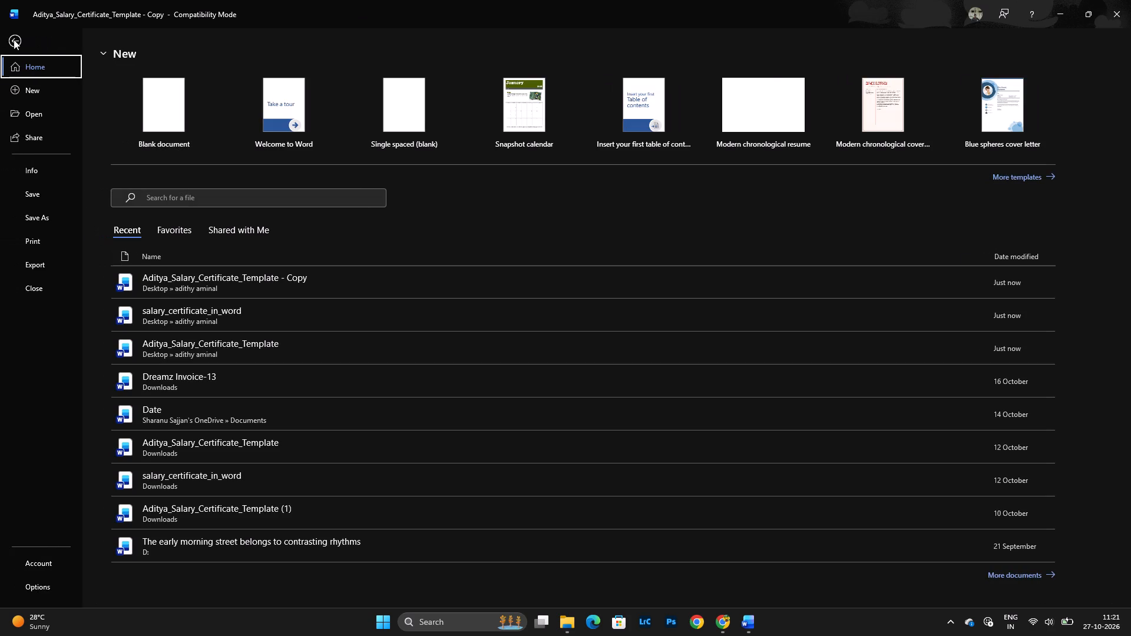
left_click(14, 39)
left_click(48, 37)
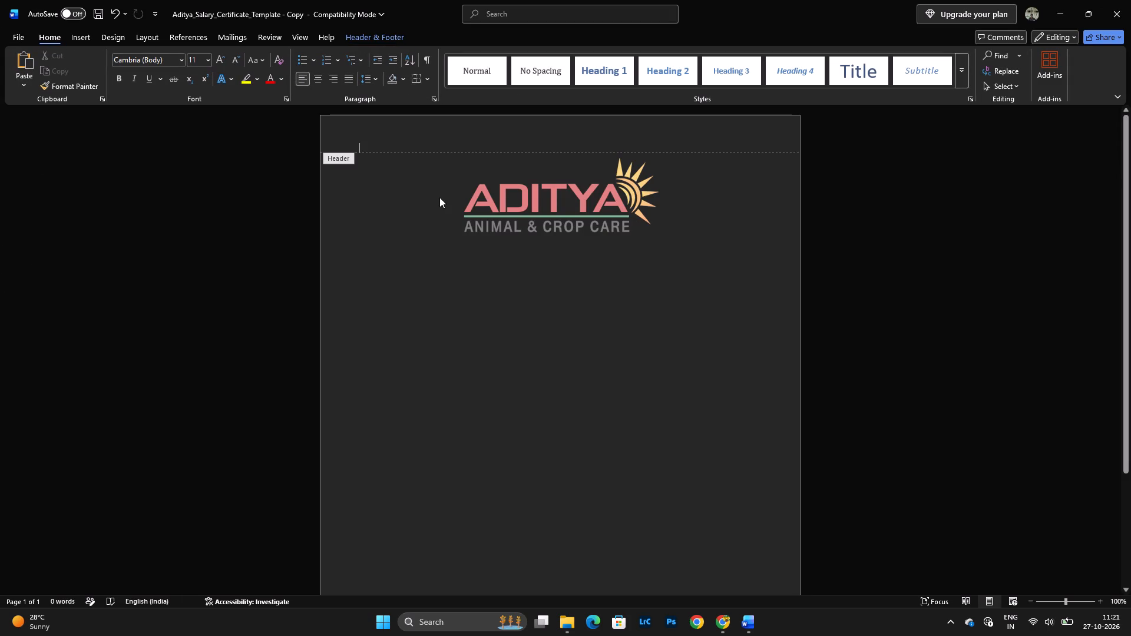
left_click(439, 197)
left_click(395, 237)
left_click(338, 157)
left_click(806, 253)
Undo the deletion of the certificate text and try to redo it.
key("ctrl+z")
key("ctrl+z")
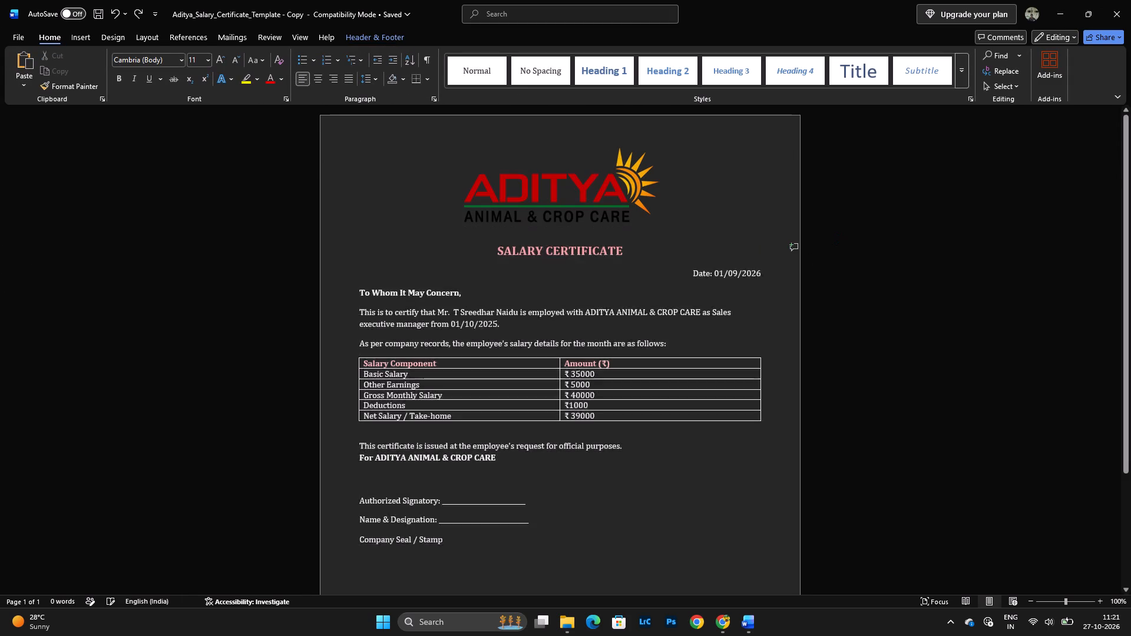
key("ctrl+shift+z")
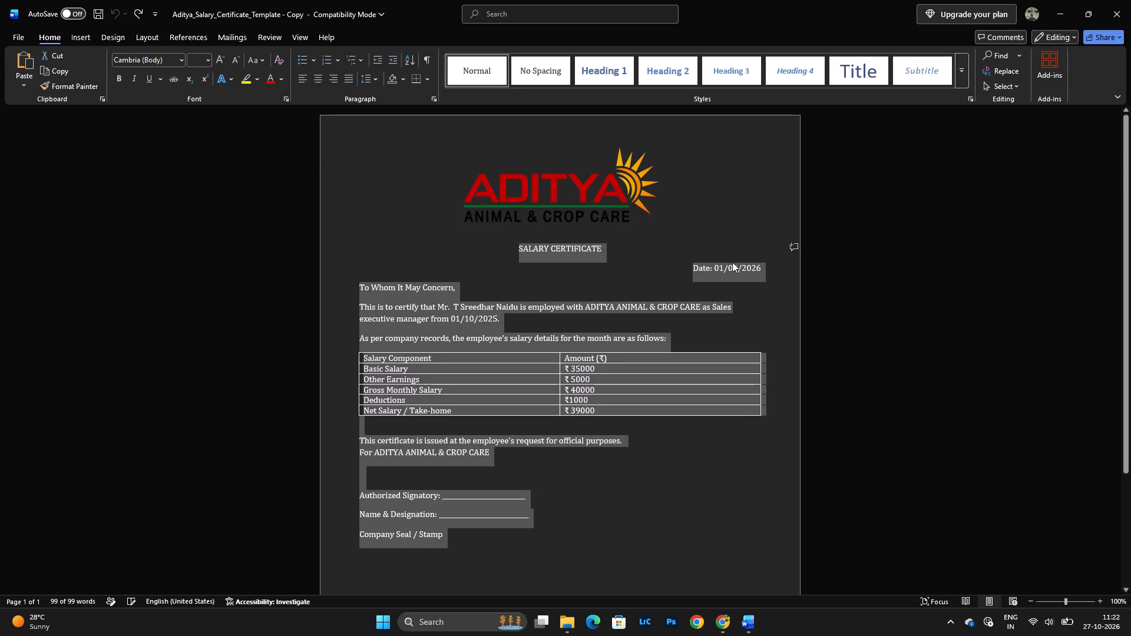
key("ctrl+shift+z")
Delete all the certificate text and the salary table below the logo, and save the document.
key("Delete")
left_click(653, 402)
scroll(945, 309, "down", 2)
scroll(945, 309, "up", 2)
scroll(945, 309, "down", 1)
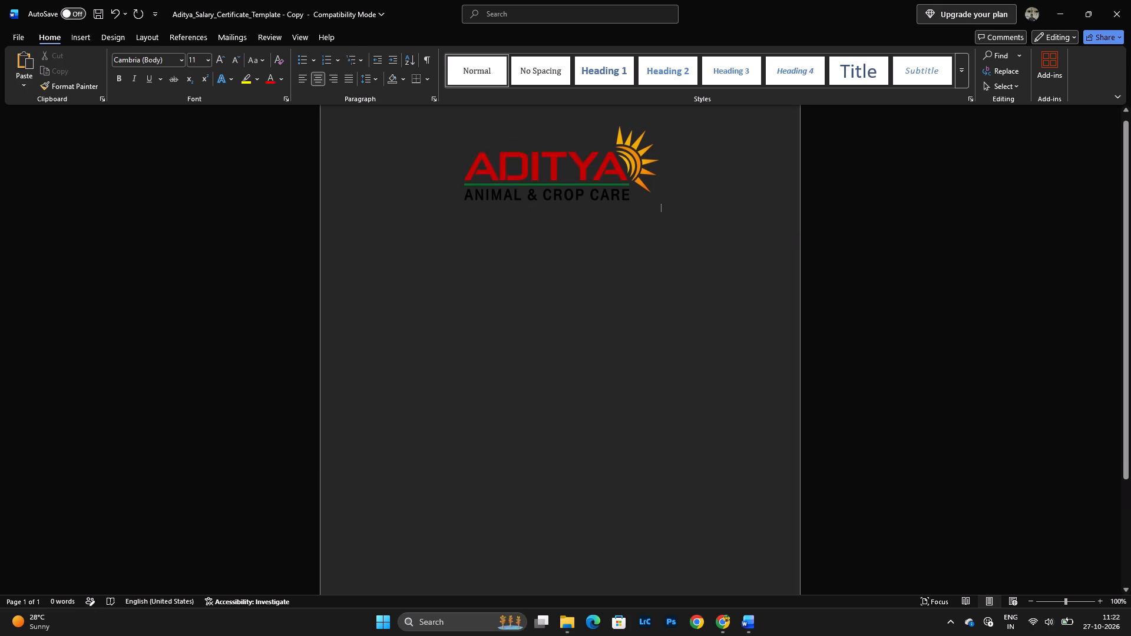
scroll(945, 309, "down", 2)
scroll(623, 262, "down", 4)
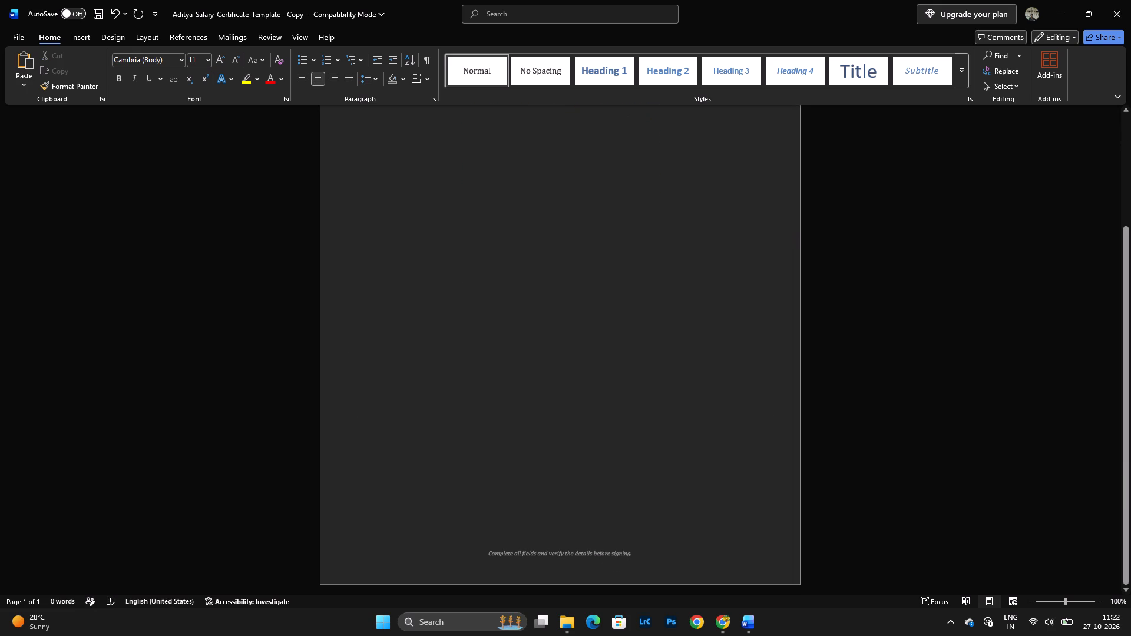
key("ctrl+s")
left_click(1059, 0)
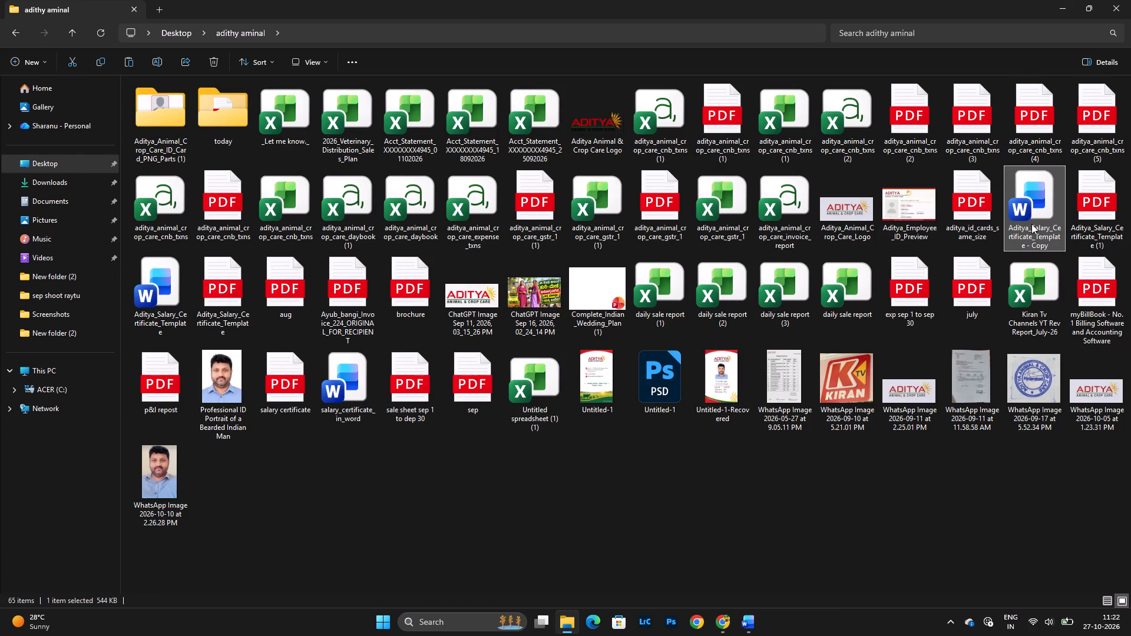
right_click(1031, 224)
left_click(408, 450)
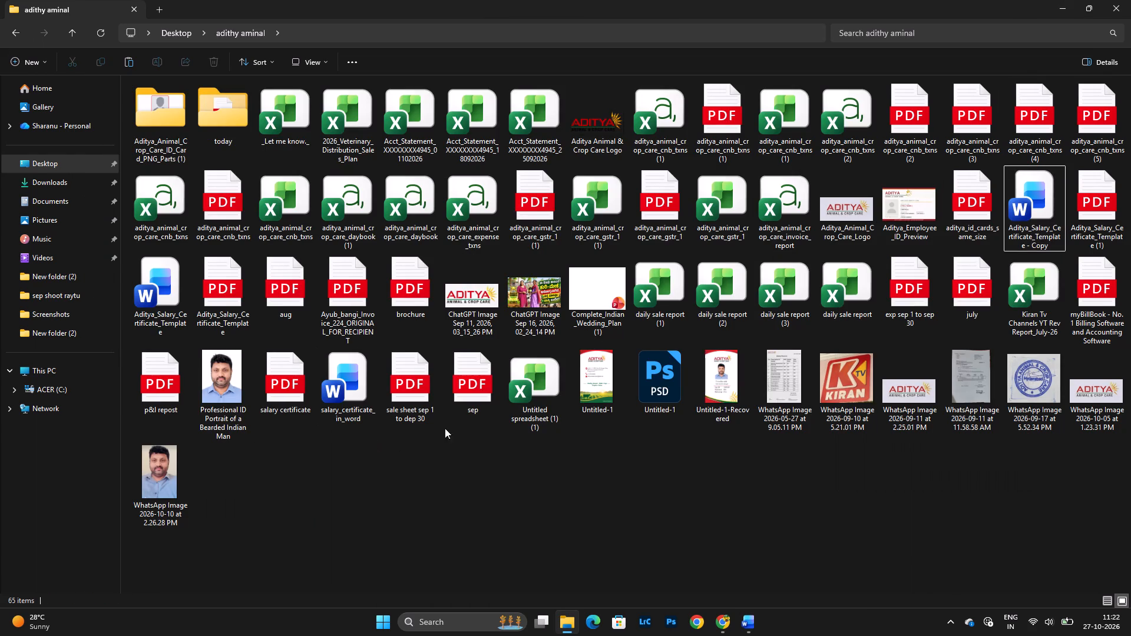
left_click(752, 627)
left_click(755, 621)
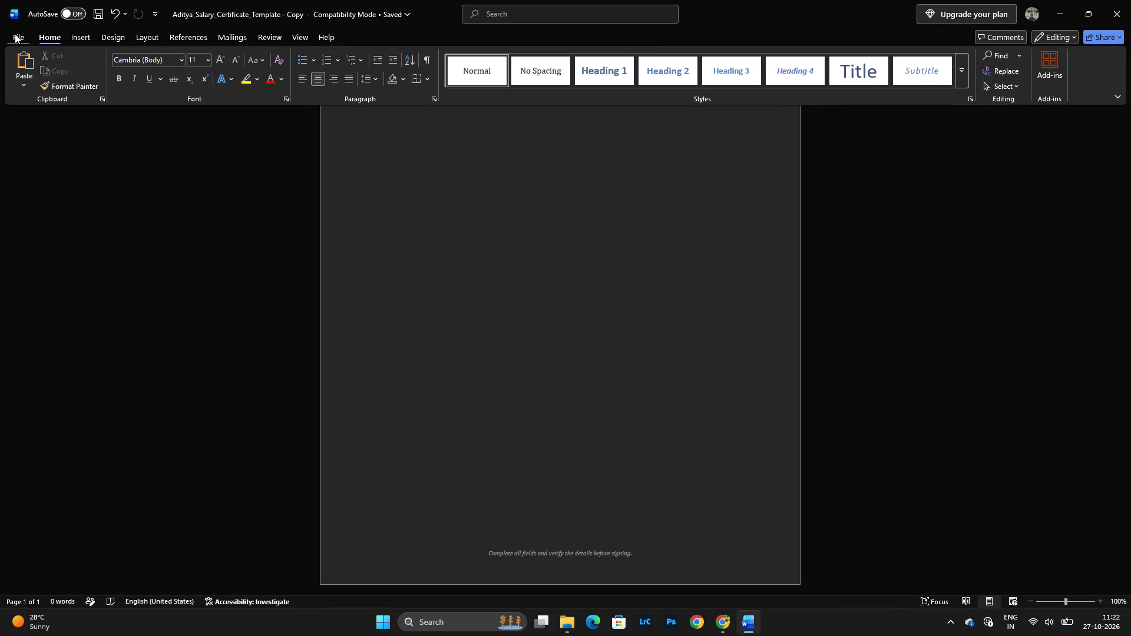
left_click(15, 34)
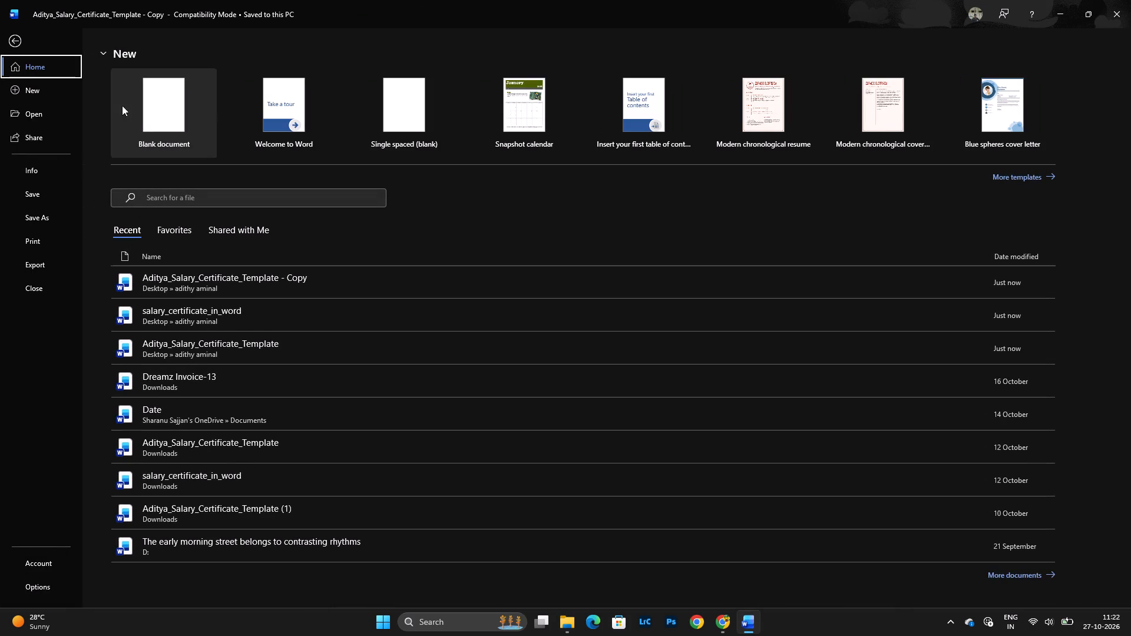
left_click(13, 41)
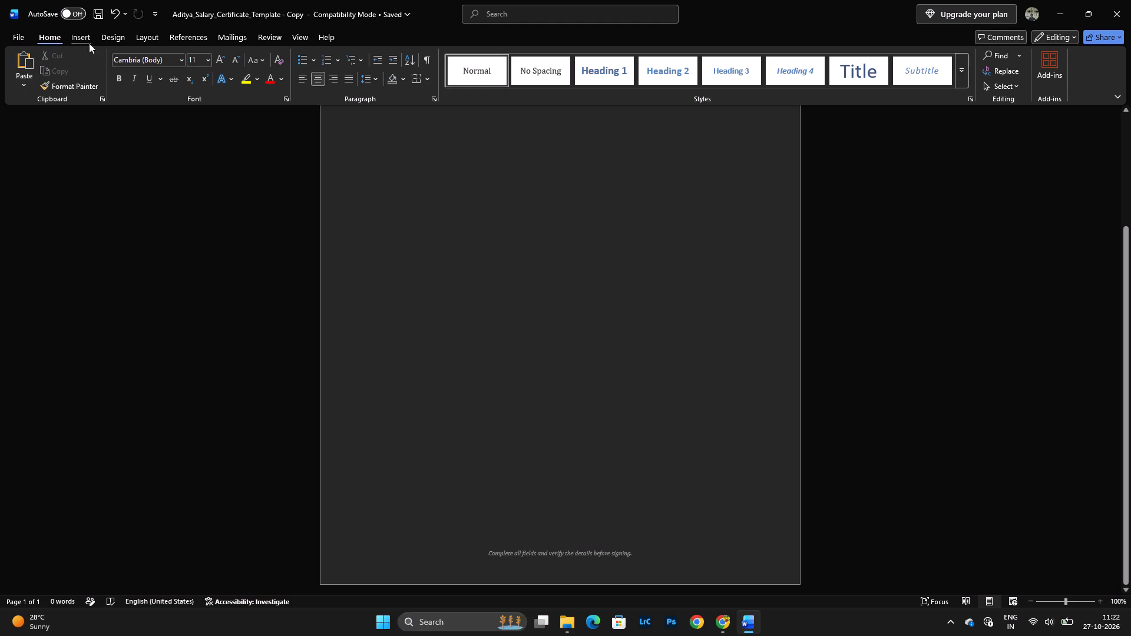
Save the logo-only document as a Word Document named letter in Downloads, accept the upgrade to the newest file format, and close it.
left_click(20, 39)
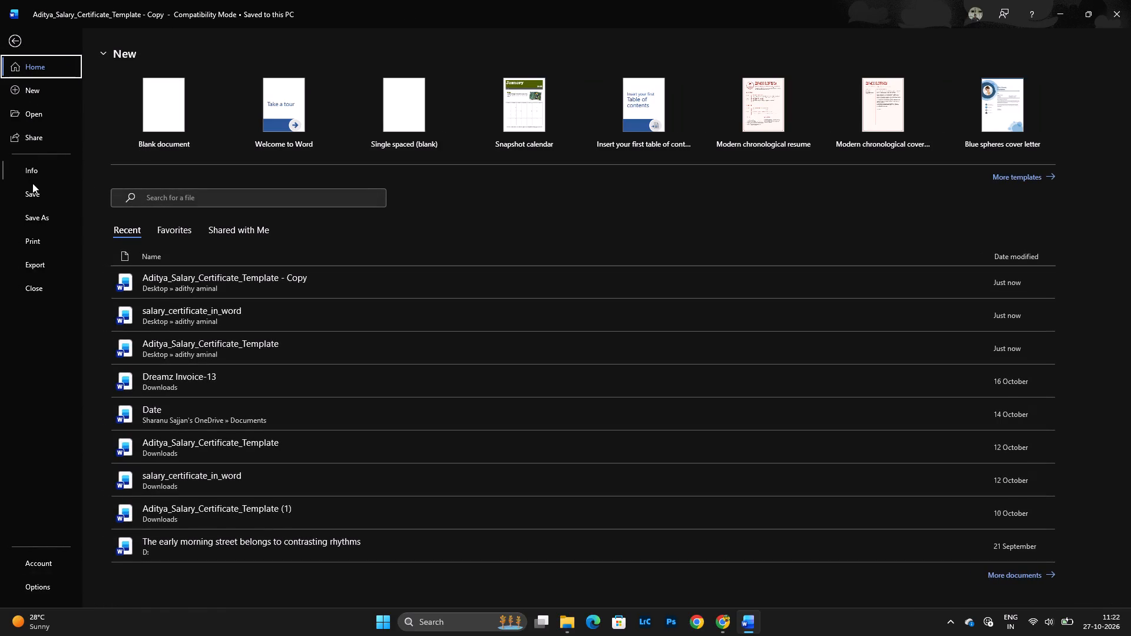
left_click(38, 214)
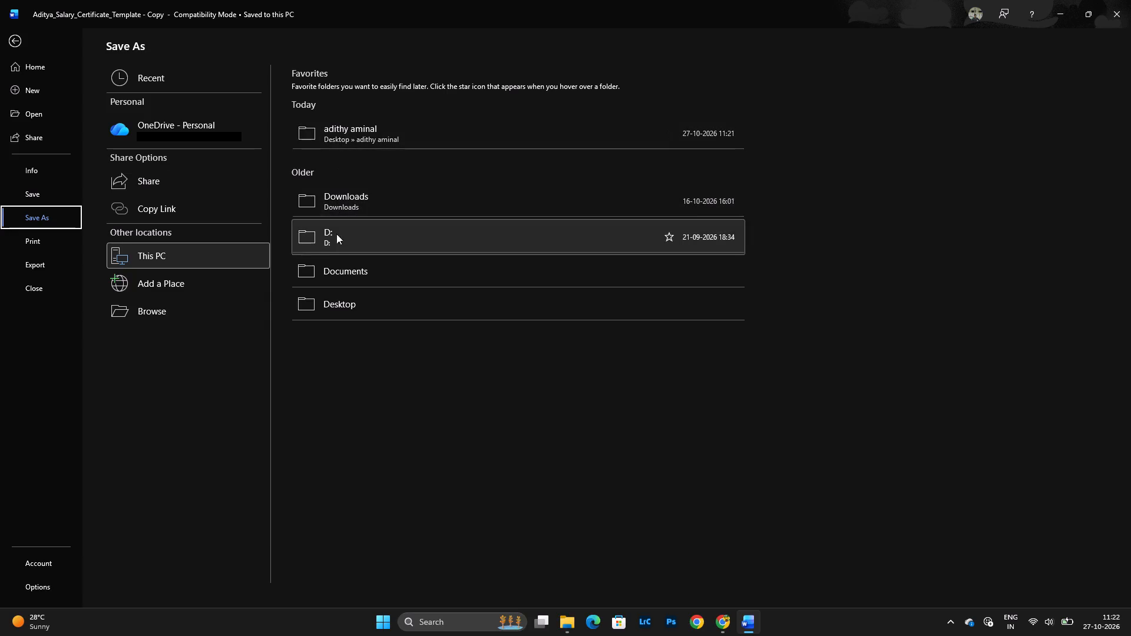
left_click(167, 253)
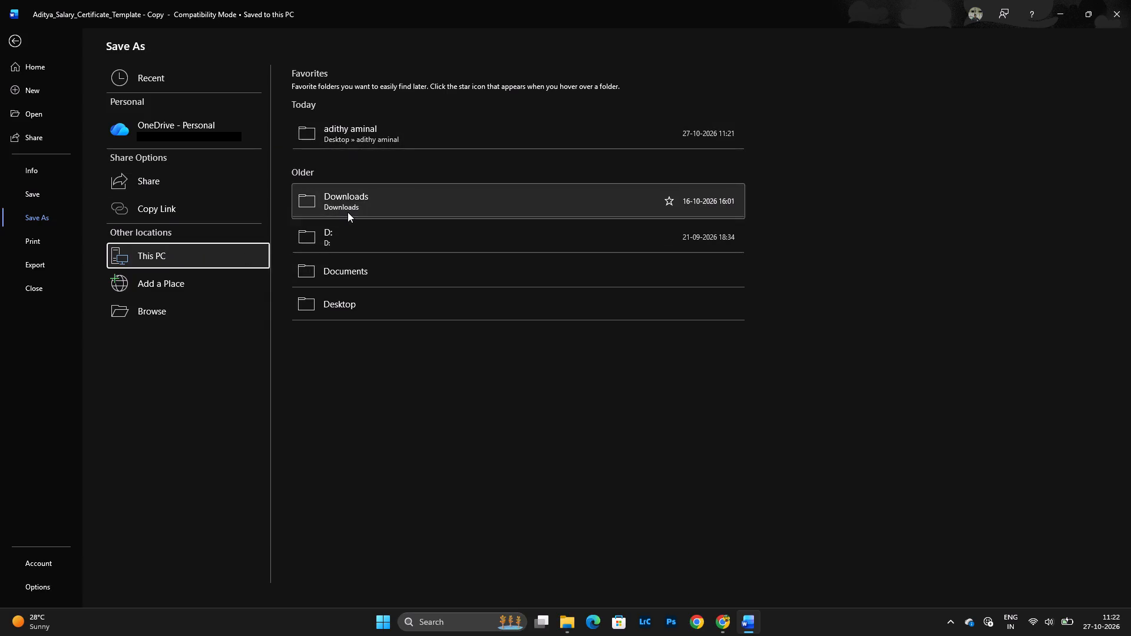
left_click(348, 210)
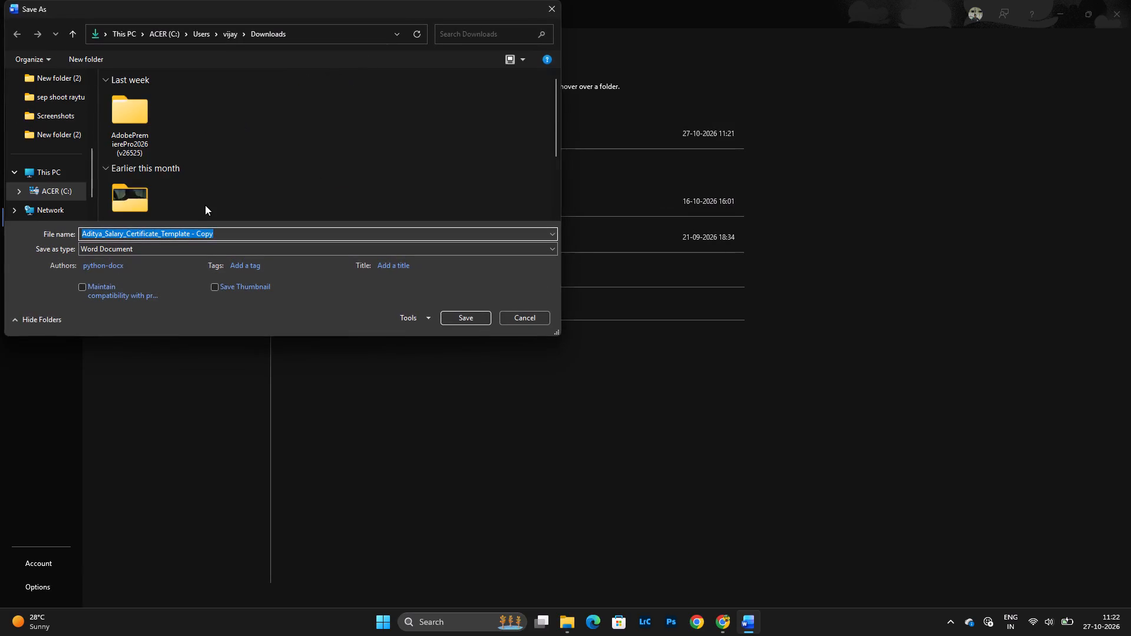
key("l")
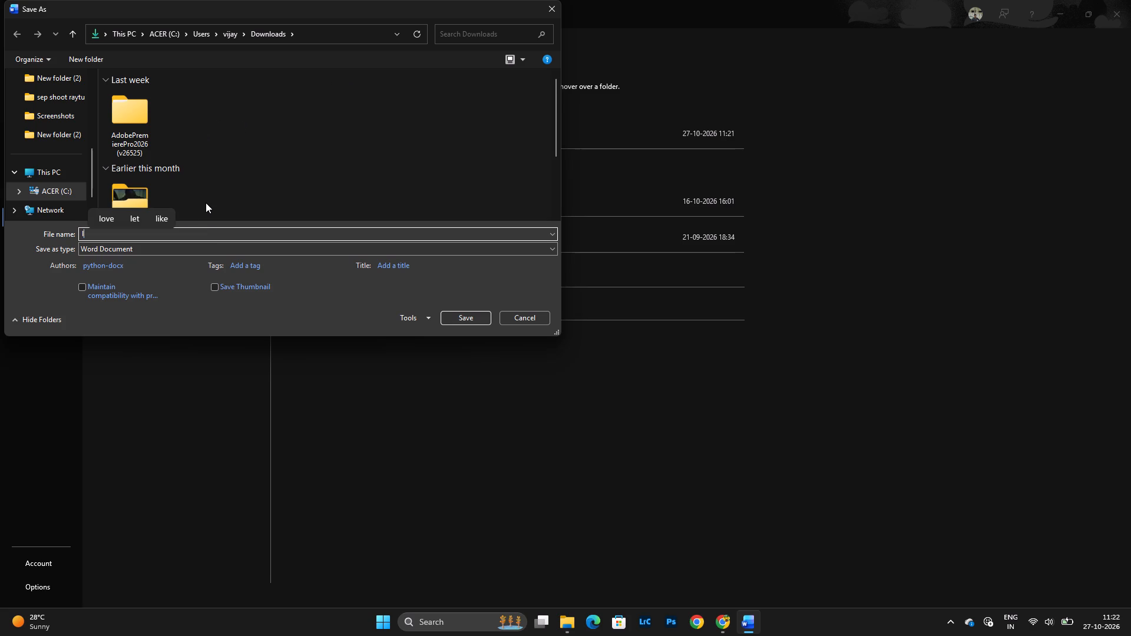
type("ett")
key("e")
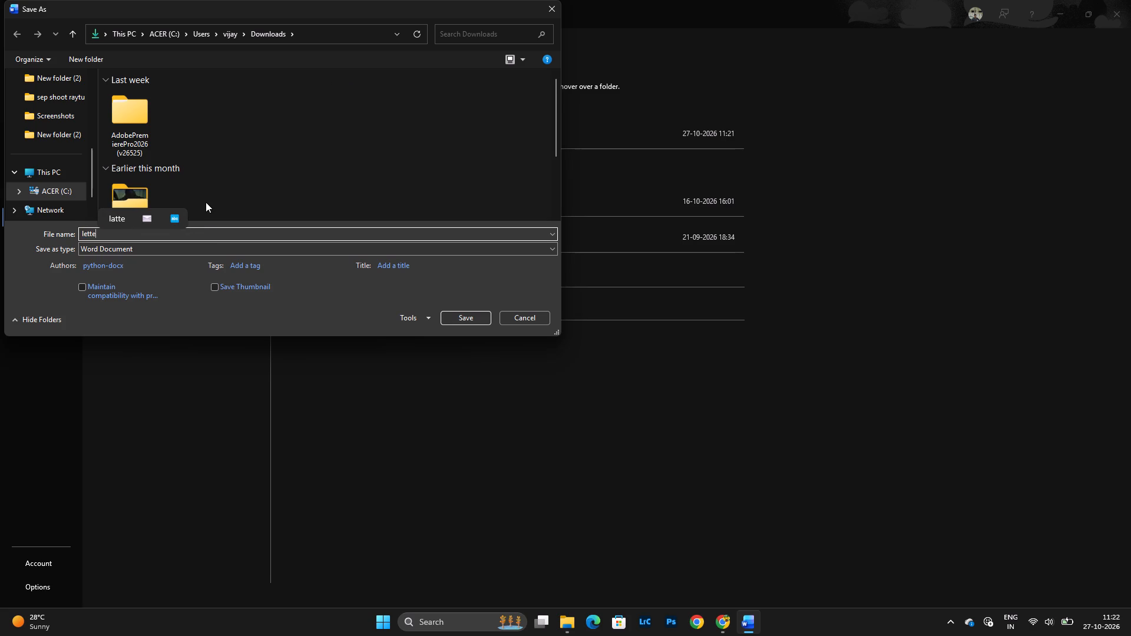
key("r")
key("e")
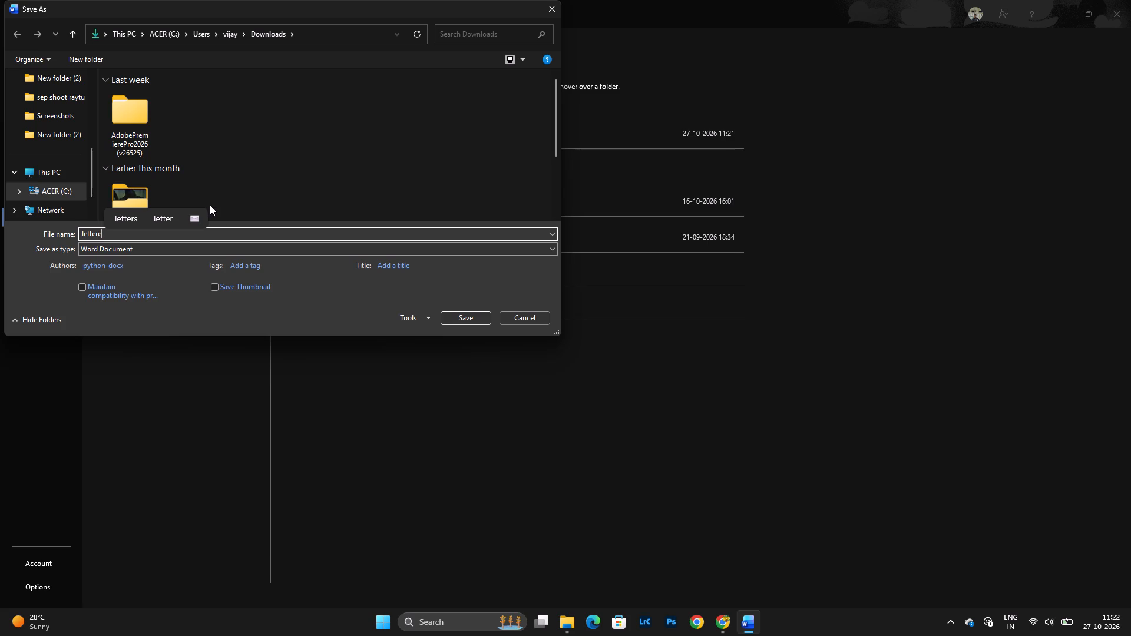
key("t")
key("BackSpace")
key("BackSpace")
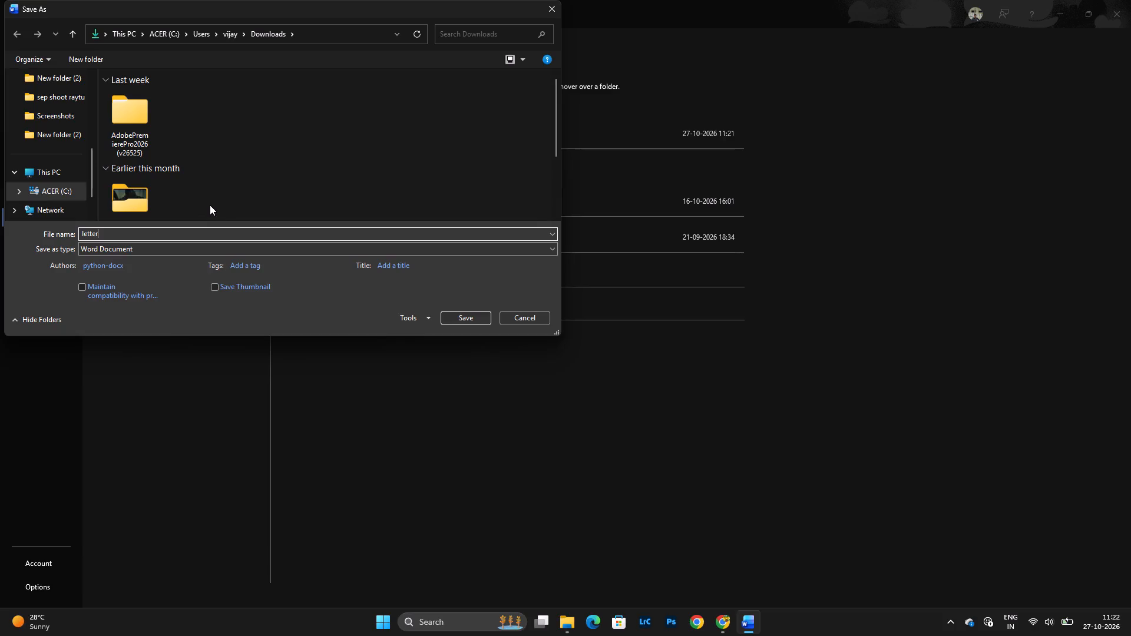
left_click(475, 321)
left_click(595, 338)
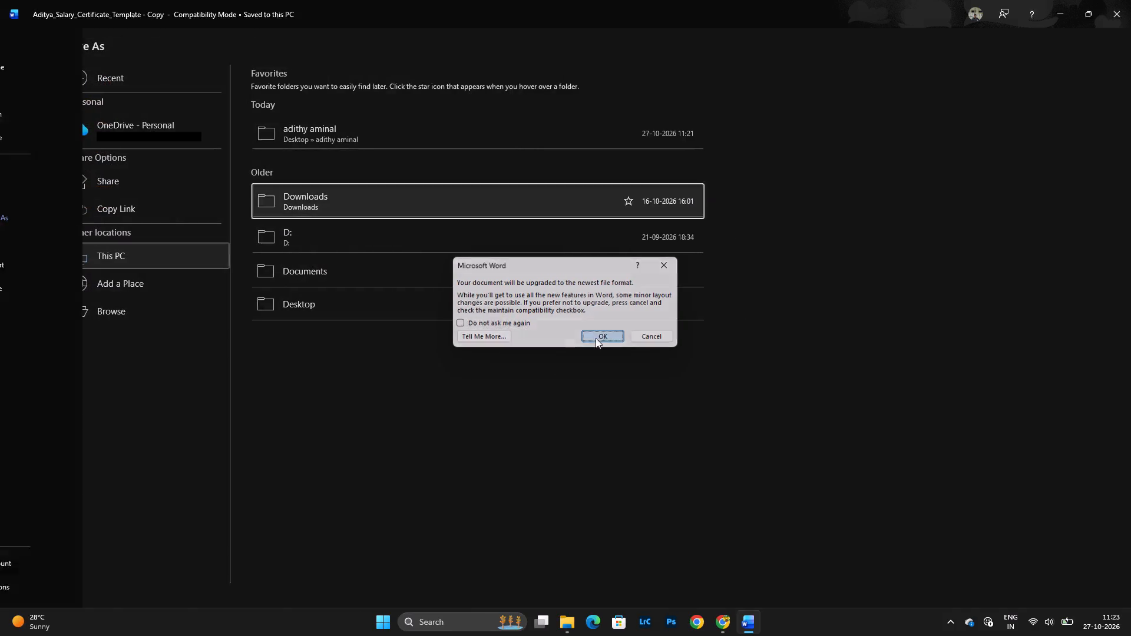
scroll(536, 269, "up", 6)
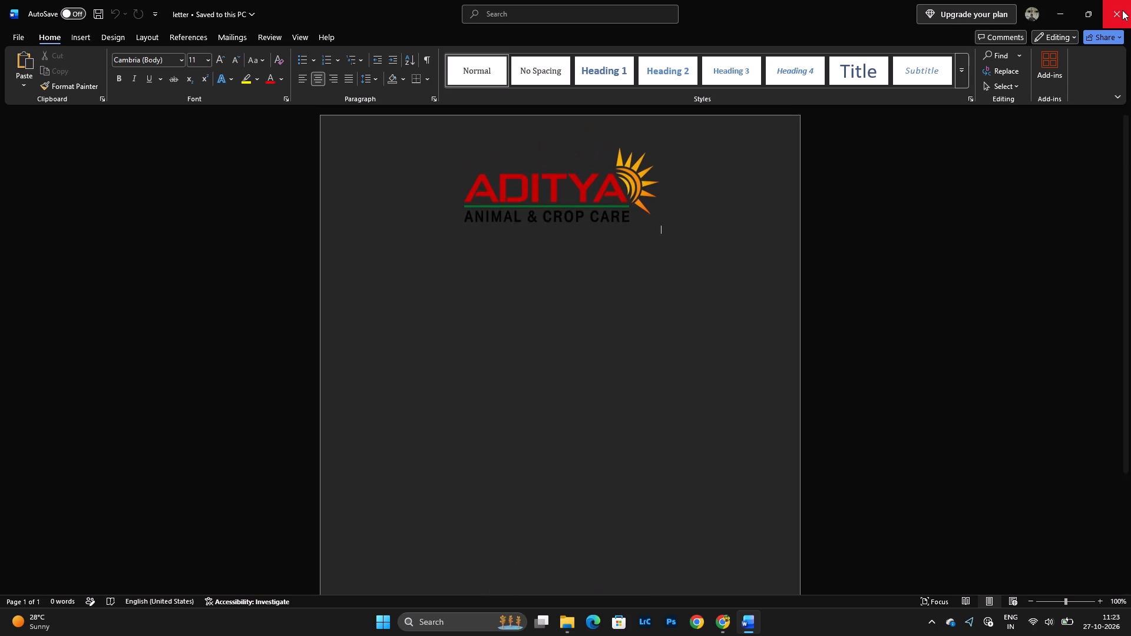
left_click(1122, 10)
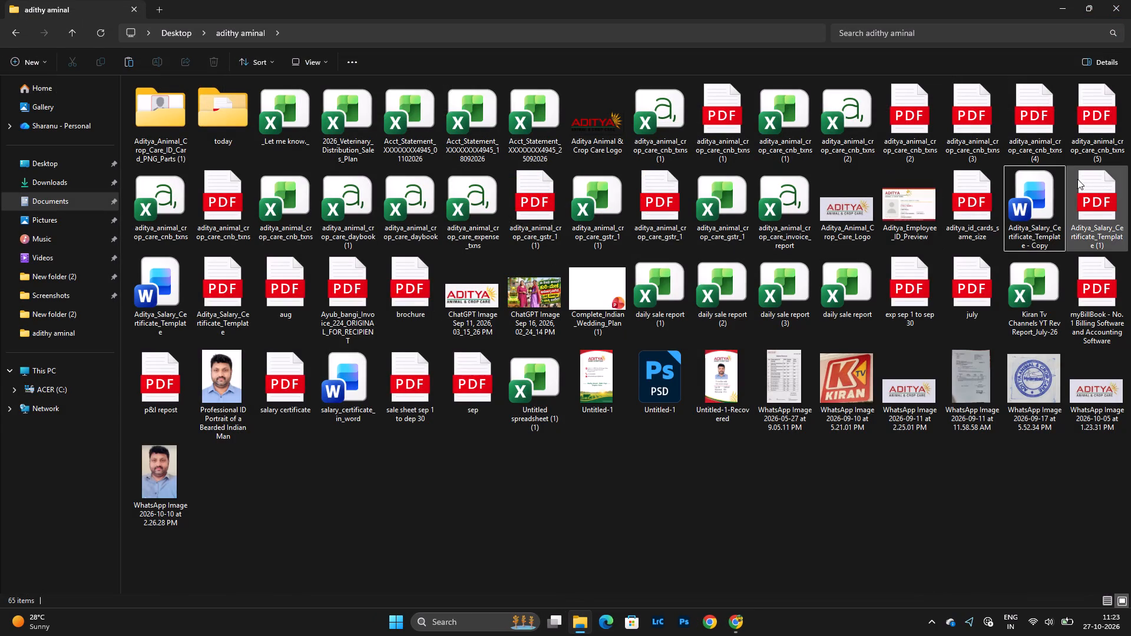
Open the letter document from the Downloads folder in File Explorer to check its contents, and close it again.
left_click(491, 449)
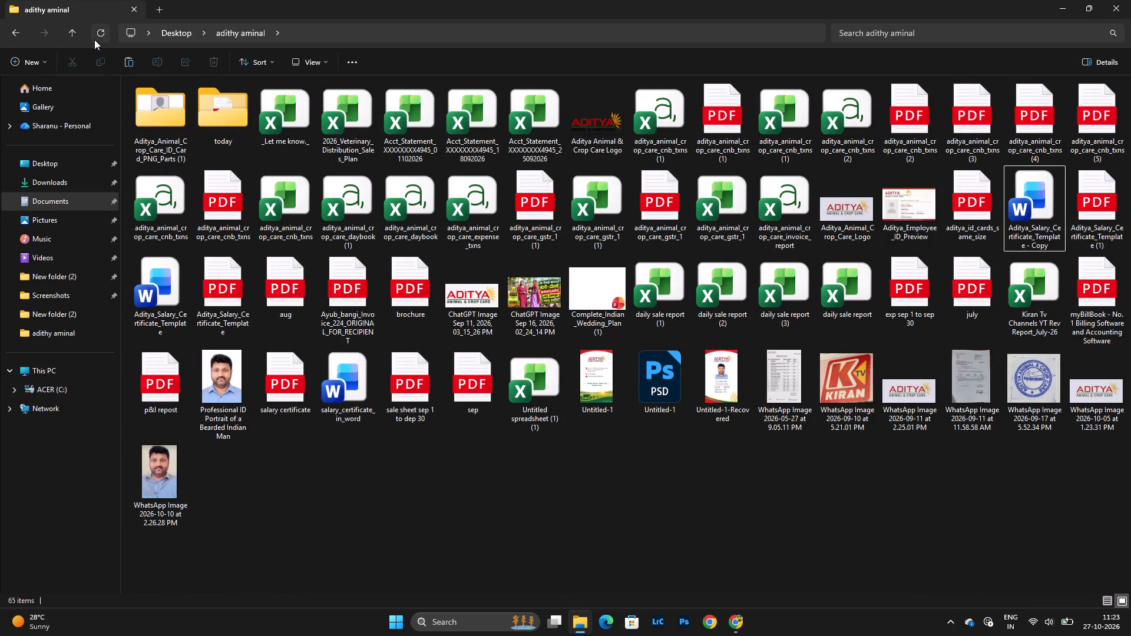
left_click(97, 34)
left_click(92, 188)
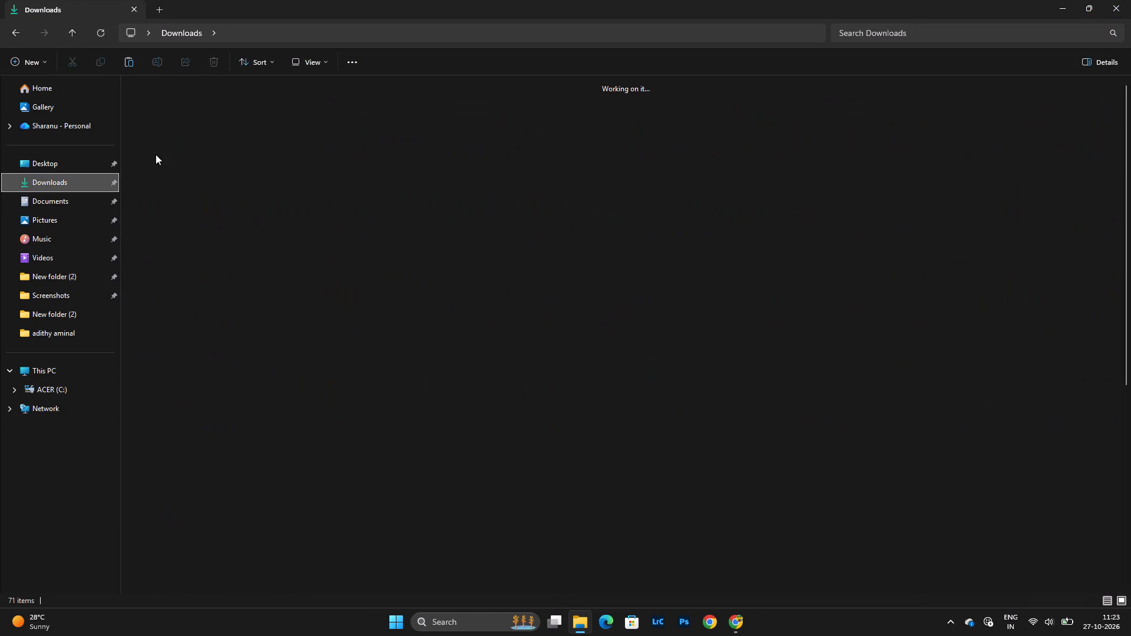
double_click(158, 150)
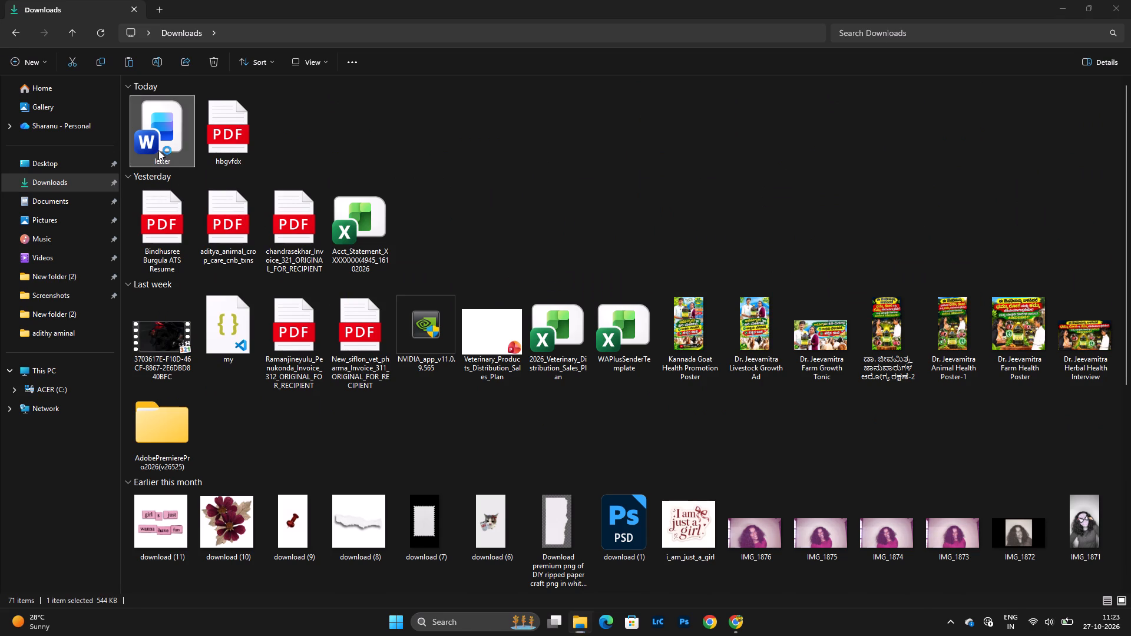
left_click(696, 326)
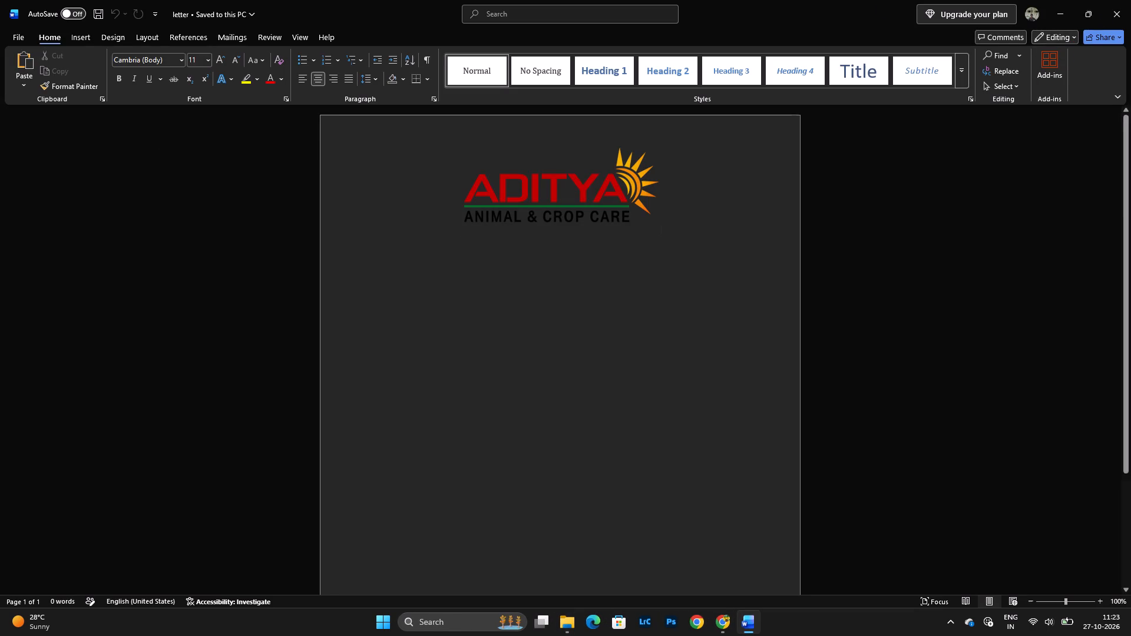
left_click(1129, 0)
Switch to Chrome, load WhatsApp Web, and open another browser tab.
left_click(739, 634)
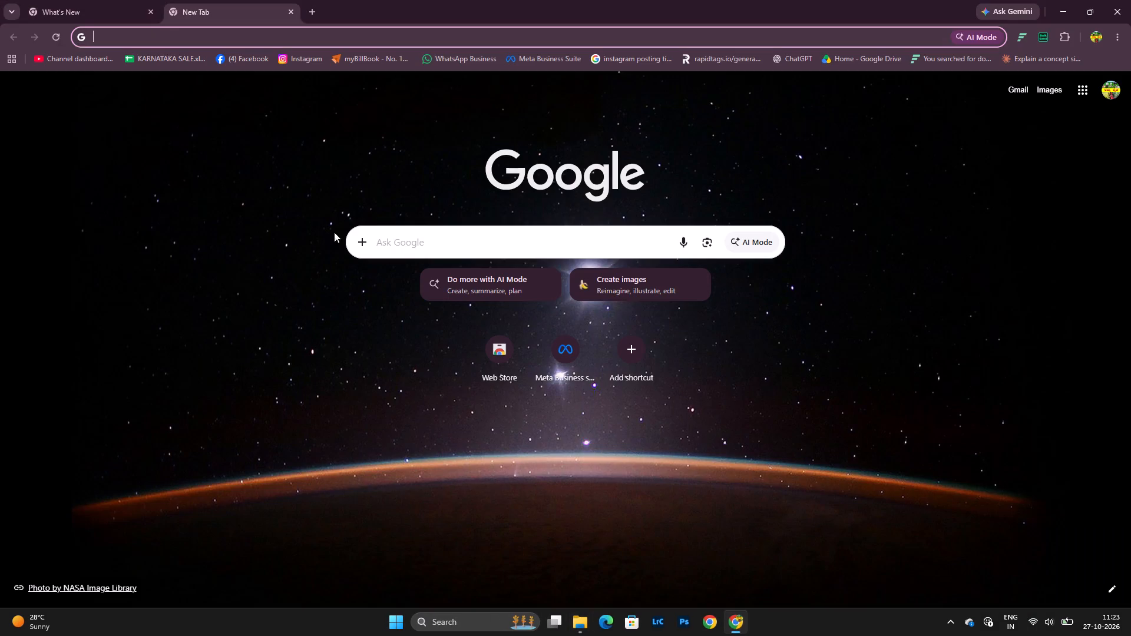
left_click(454, 54)
left_click(310, 4)
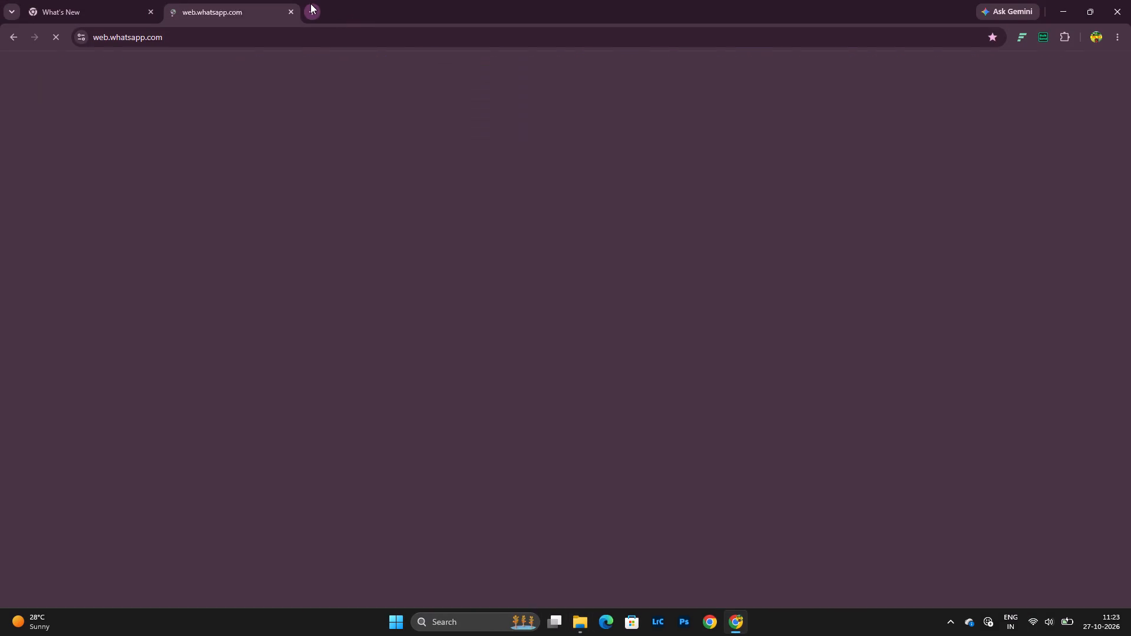
Search Google for "company letterhead" and browse the image results for letterhead design examples.
left_click(456, 234)
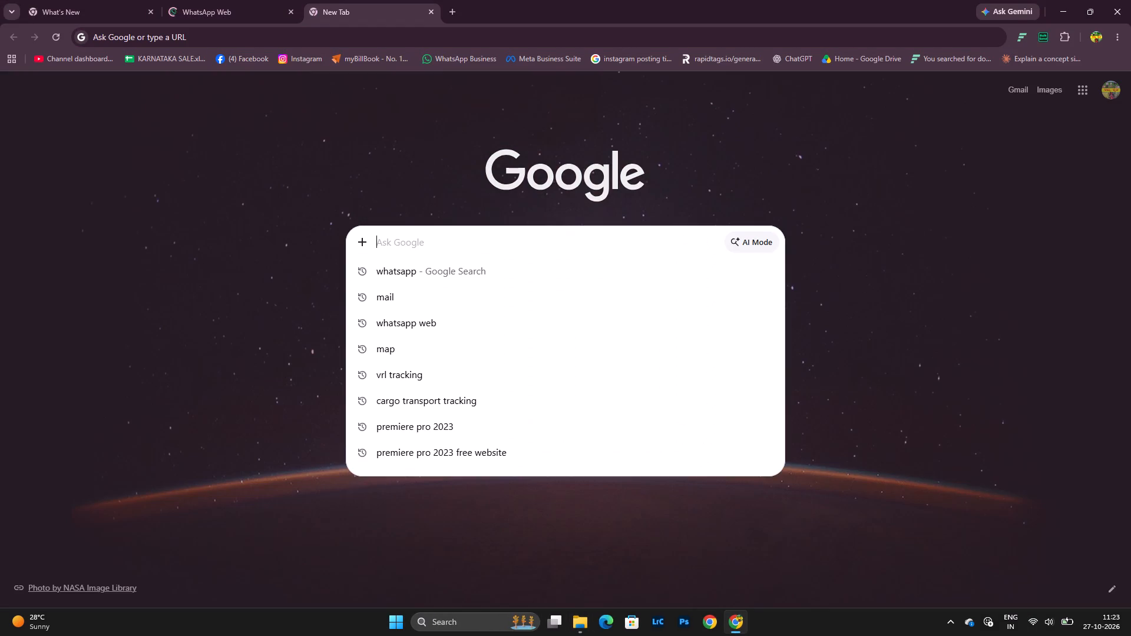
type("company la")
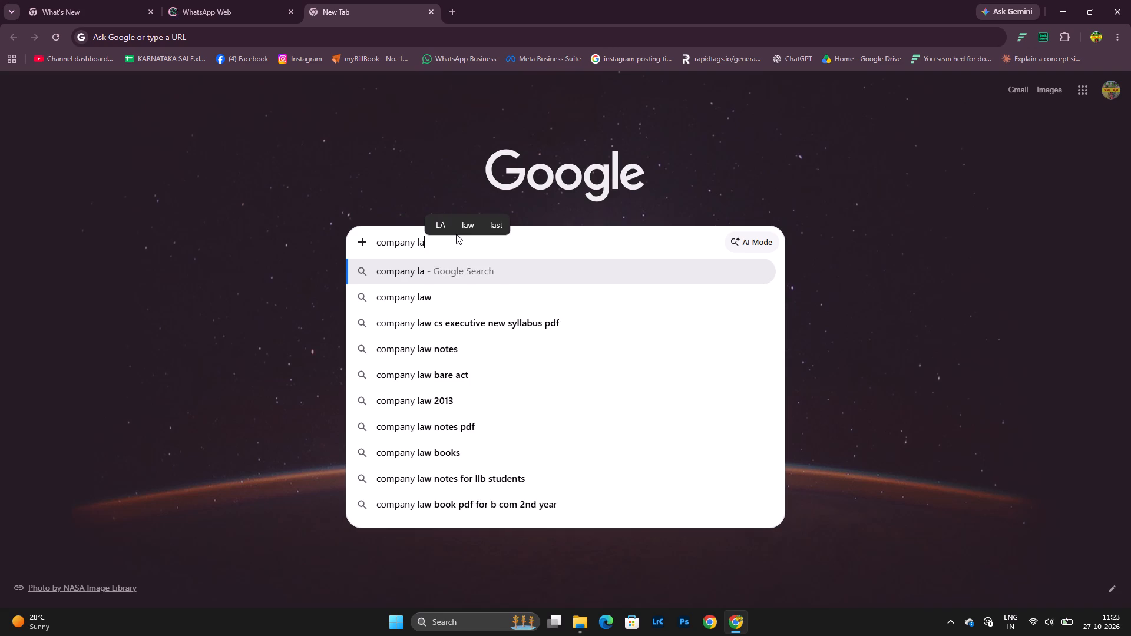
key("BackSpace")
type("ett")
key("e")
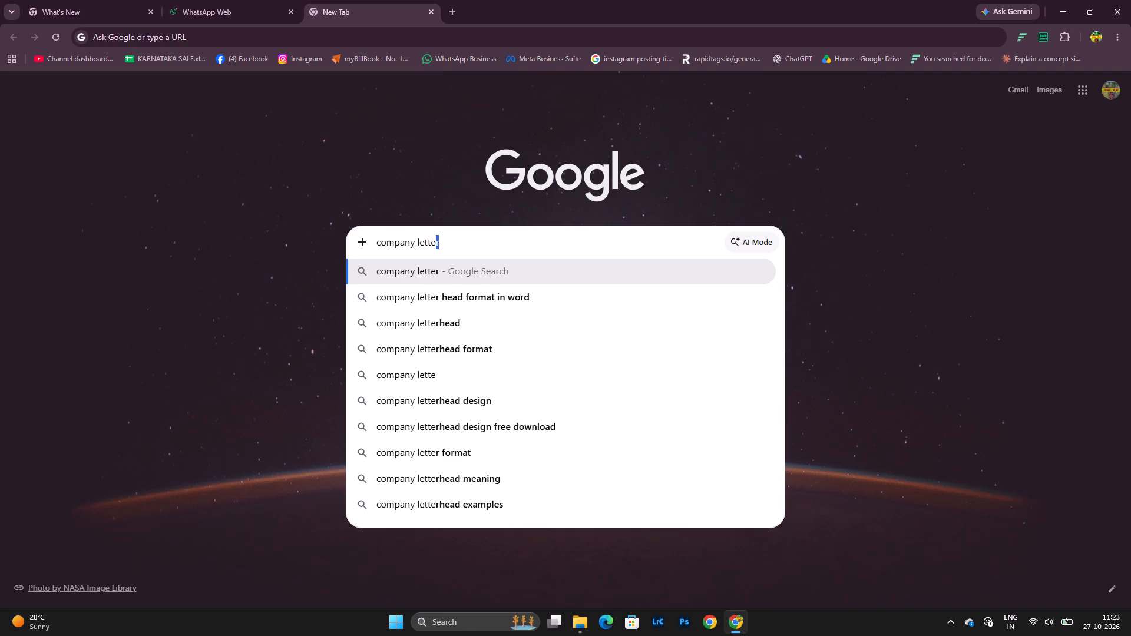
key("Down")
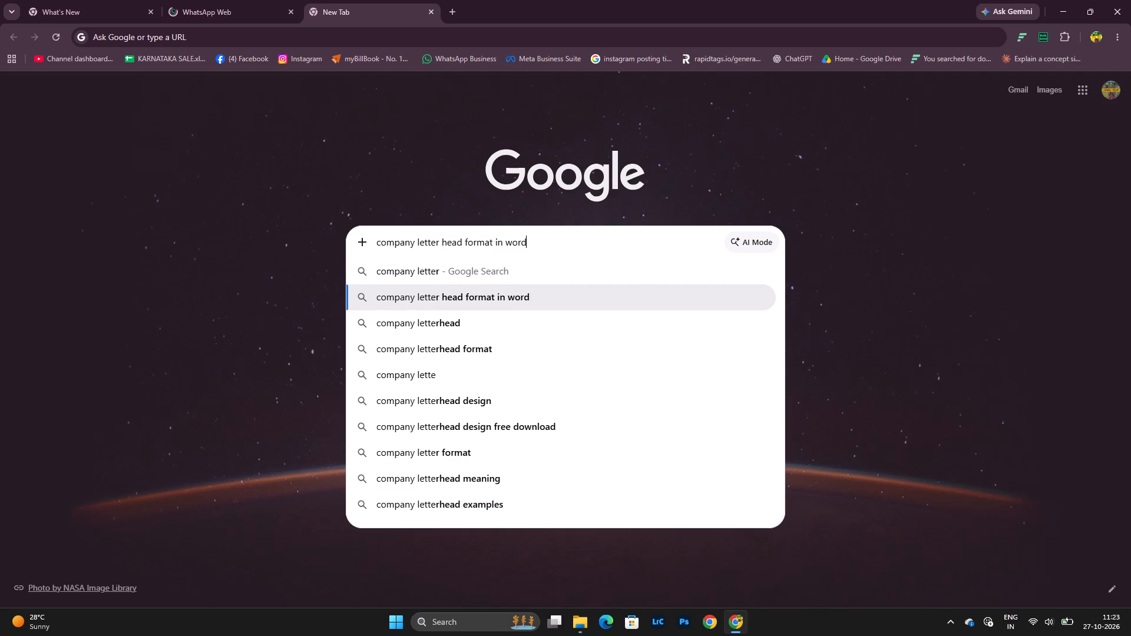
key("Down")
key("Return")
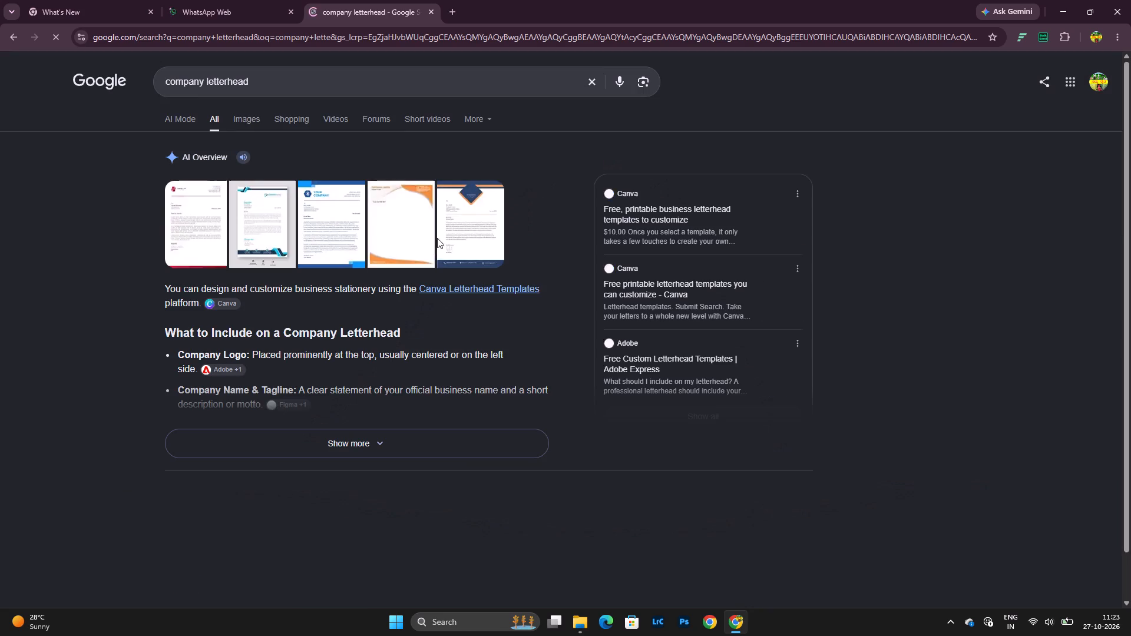
left_click(243, 120)
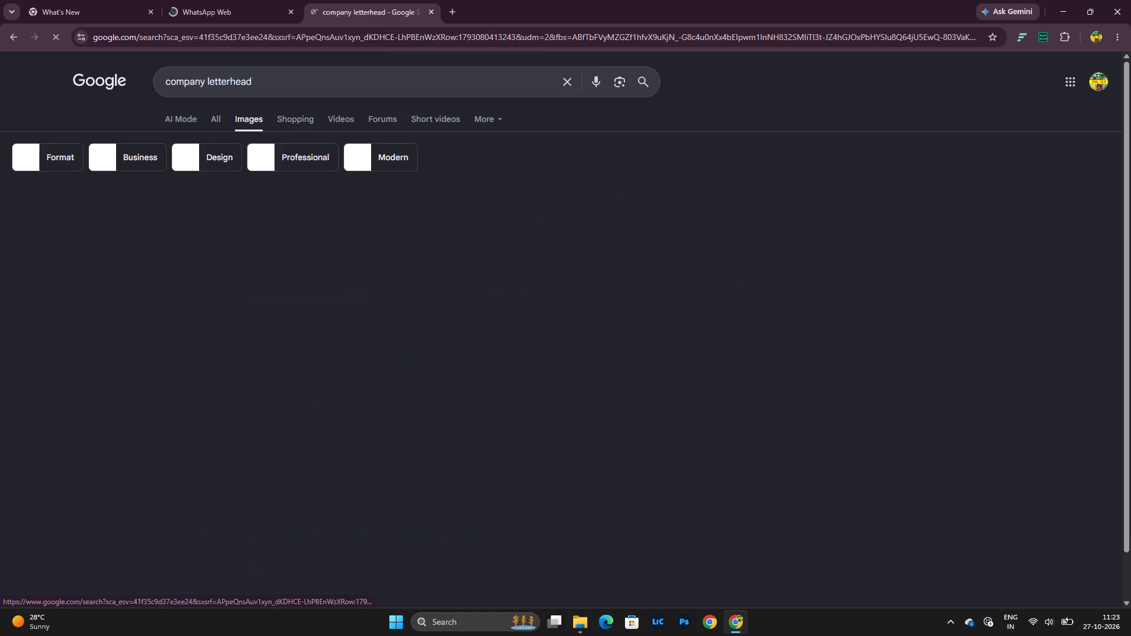
scroll(411, 289, "down", 1)
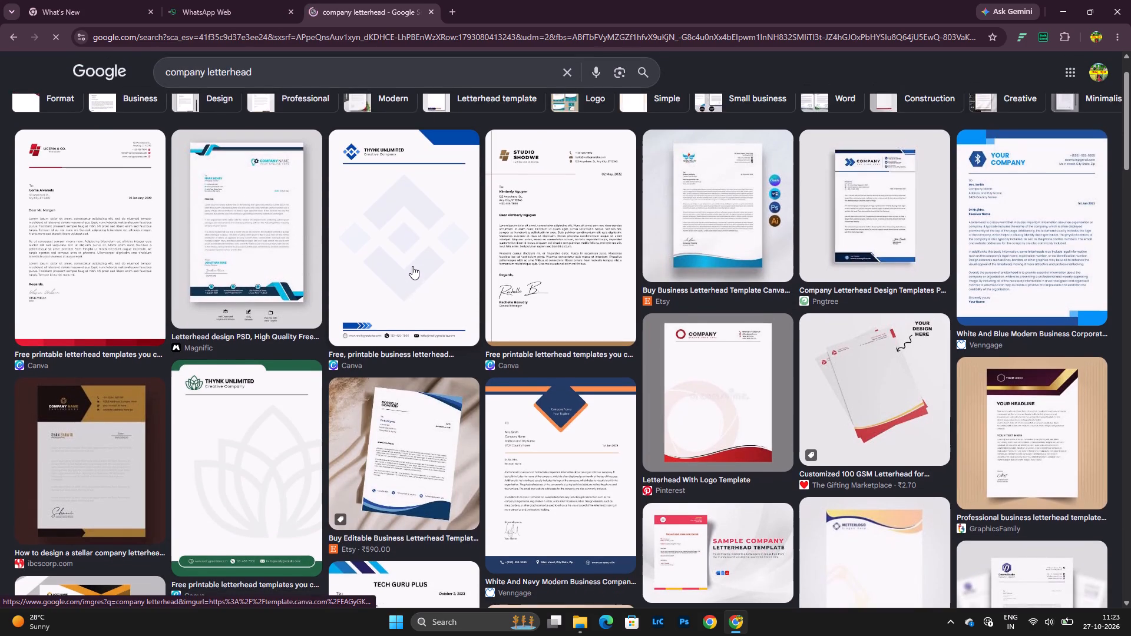
scroll(412, 266, "down", 2)
scroll(412, 266, "up", 3)
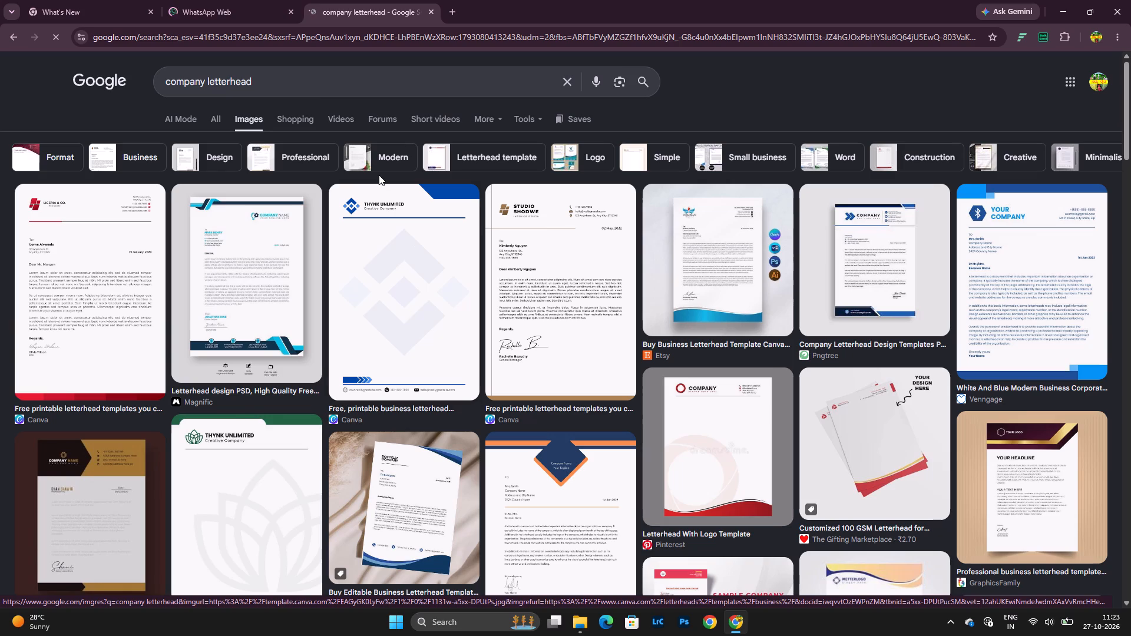
Open another new browser tab alongside the letterhead image results.
left_click(449, 7)
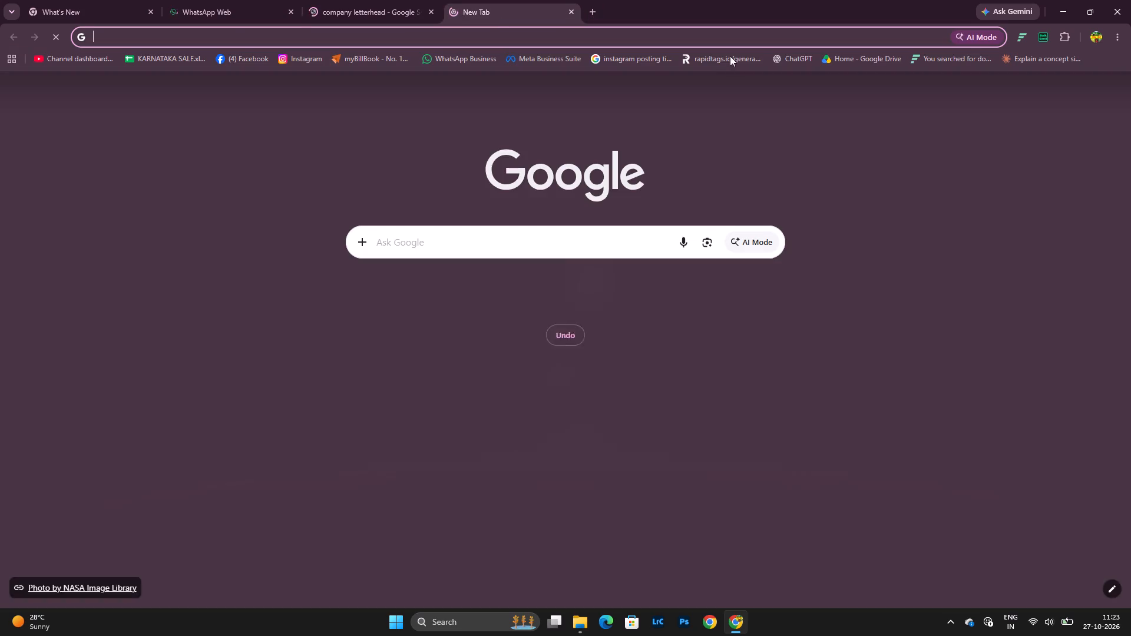
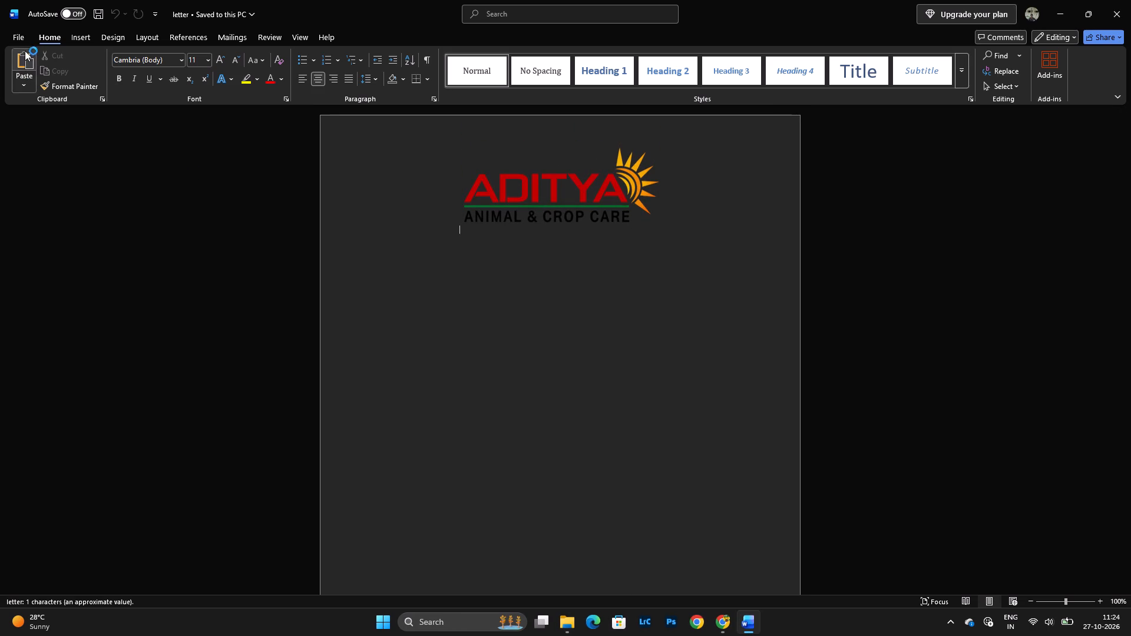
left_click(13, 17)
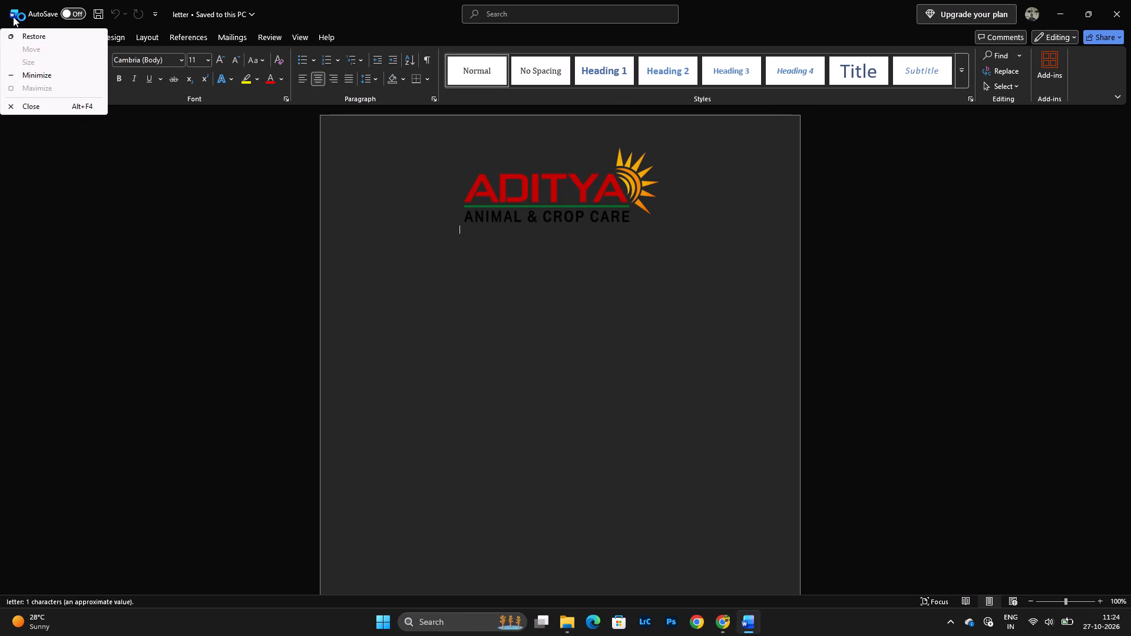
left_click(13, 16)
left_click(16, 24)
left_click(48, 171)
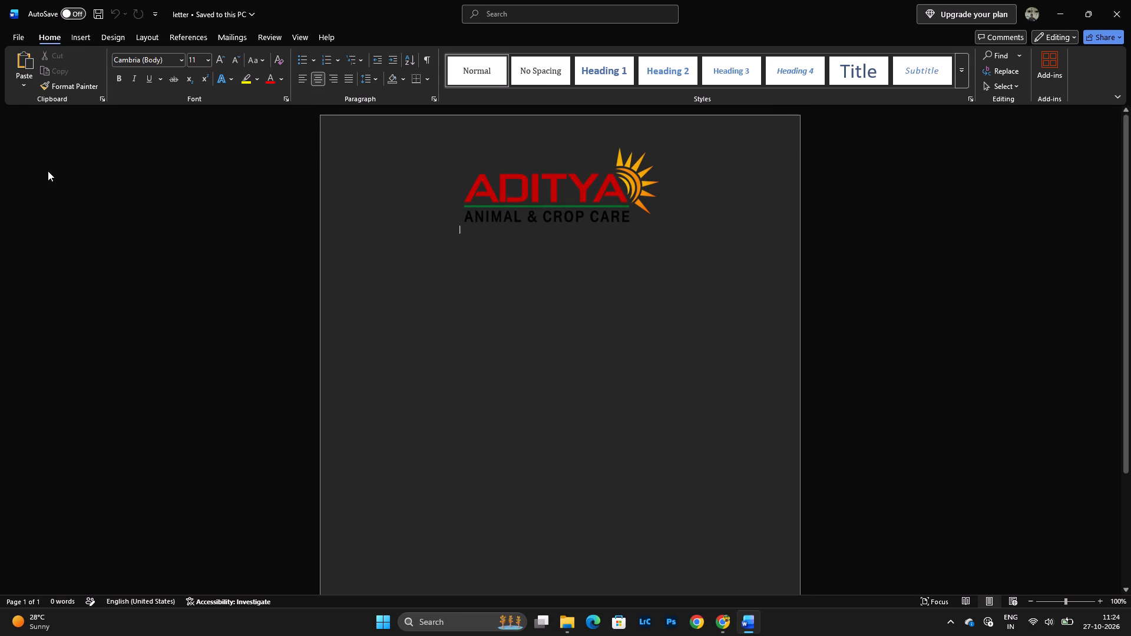
Check the letter document's file information and save the document.
left_click(14, 39)
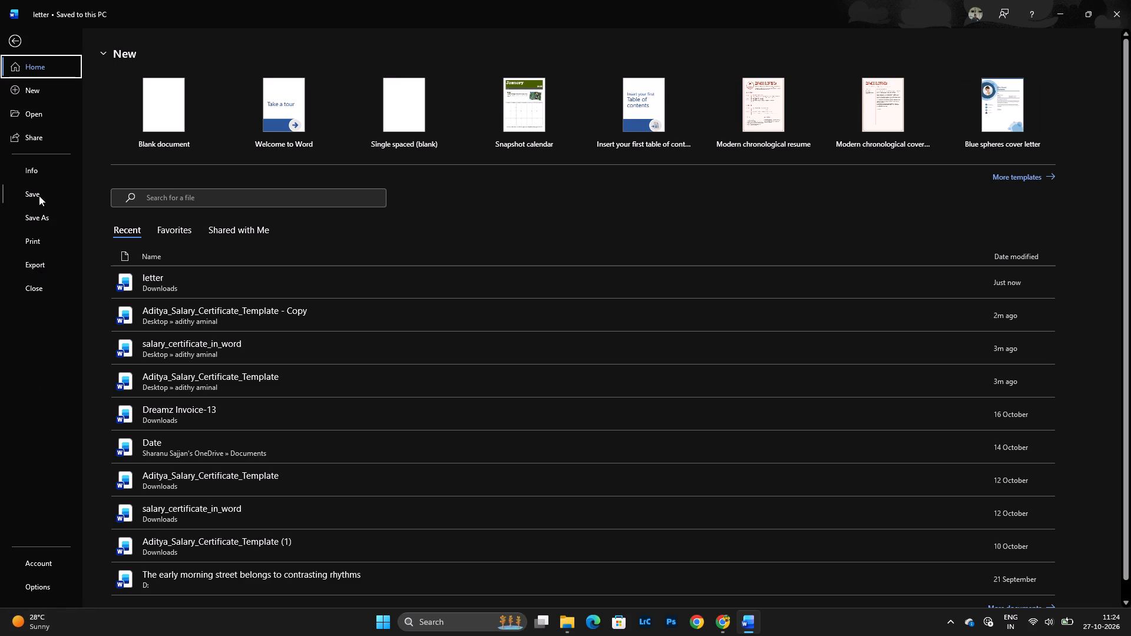
left_click(32, 170)
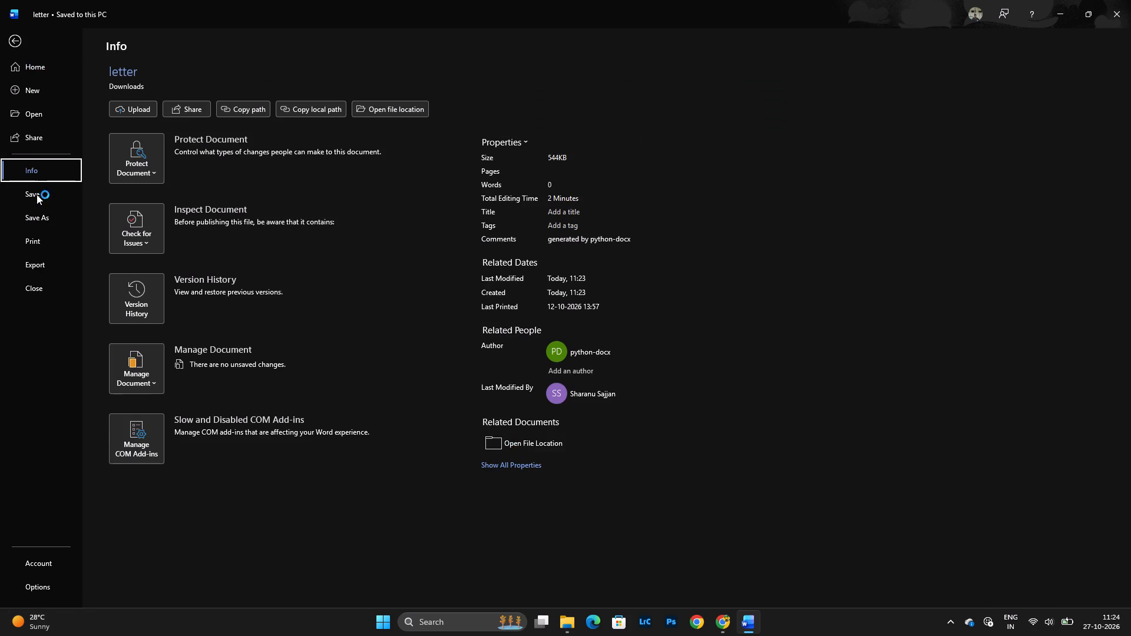
left_click(37, 200)
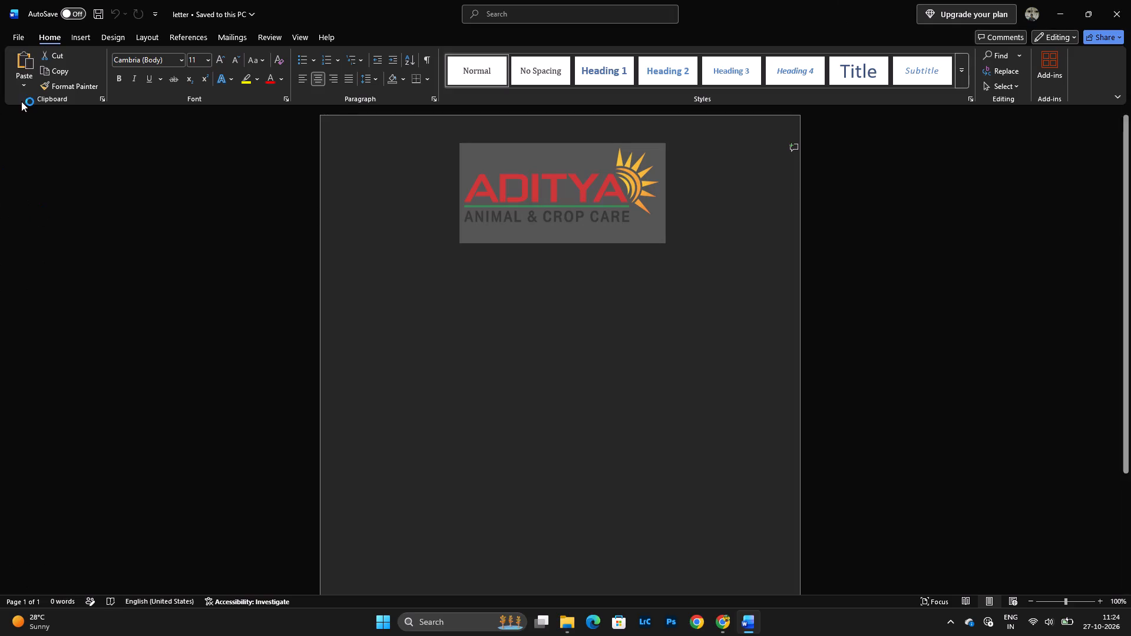
Examine the Office account information and look through Word Options, including the General, Display, Proofing, Save, Accessibility and Advanced settings.
left_click(15, 31)
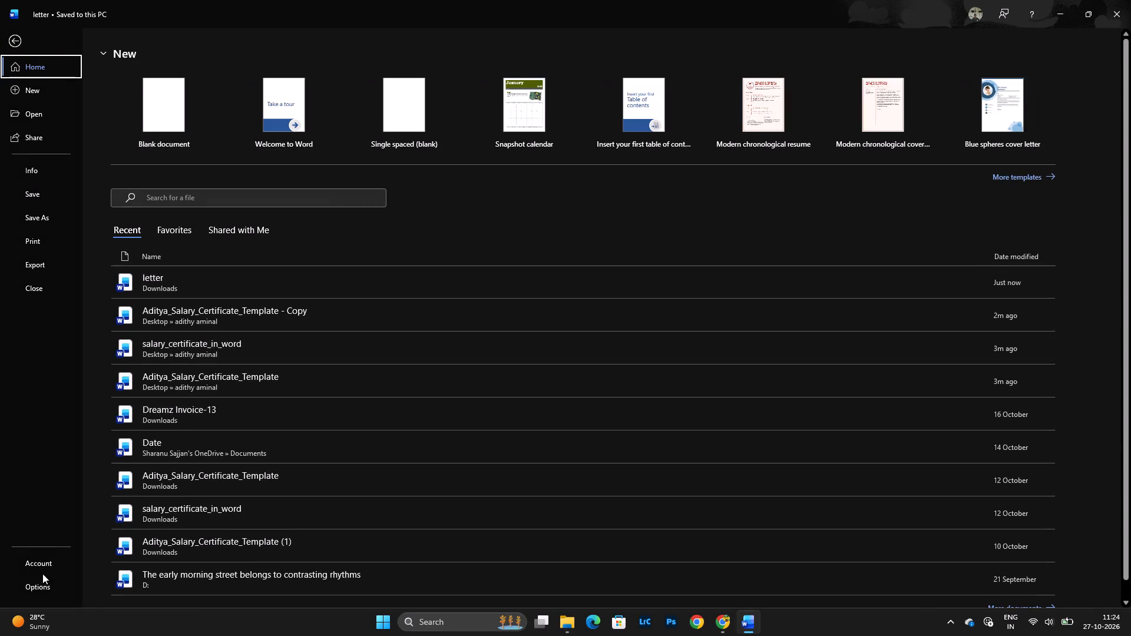
left_click(41, 567)
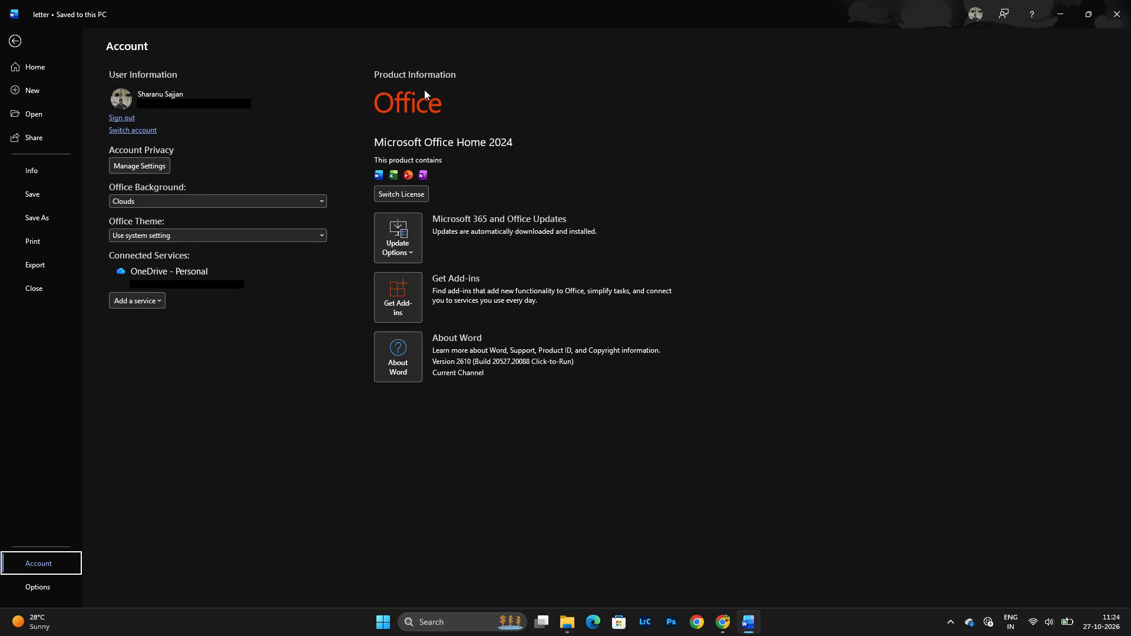
left_click(35, 70)
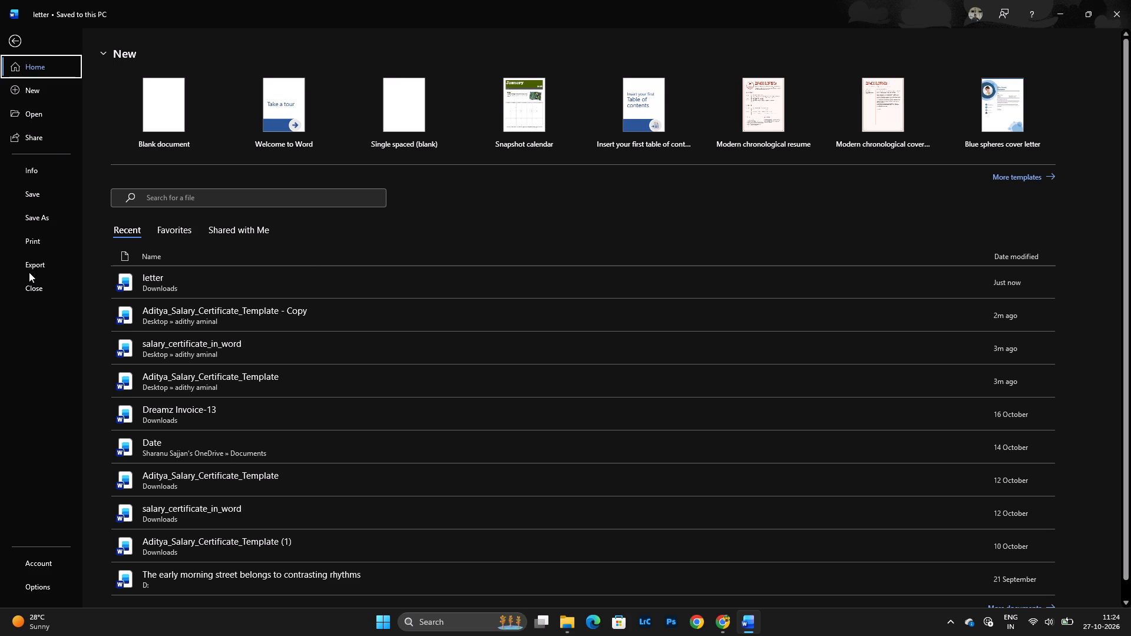
left_click(30, 589)
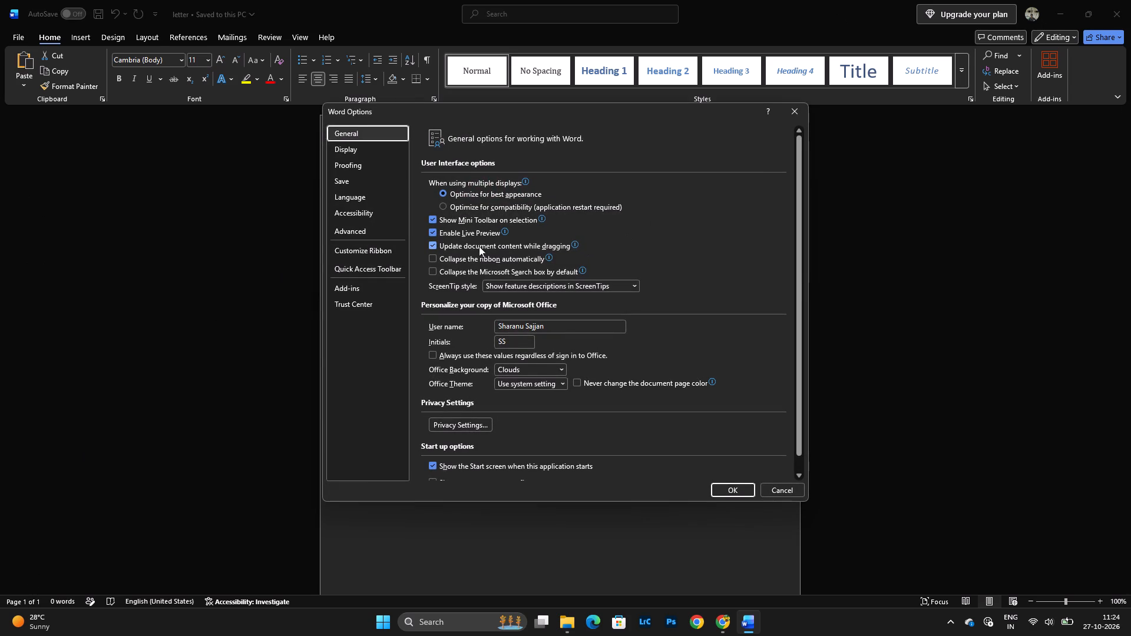
left_click(358, 165)
left_click(354, 150)
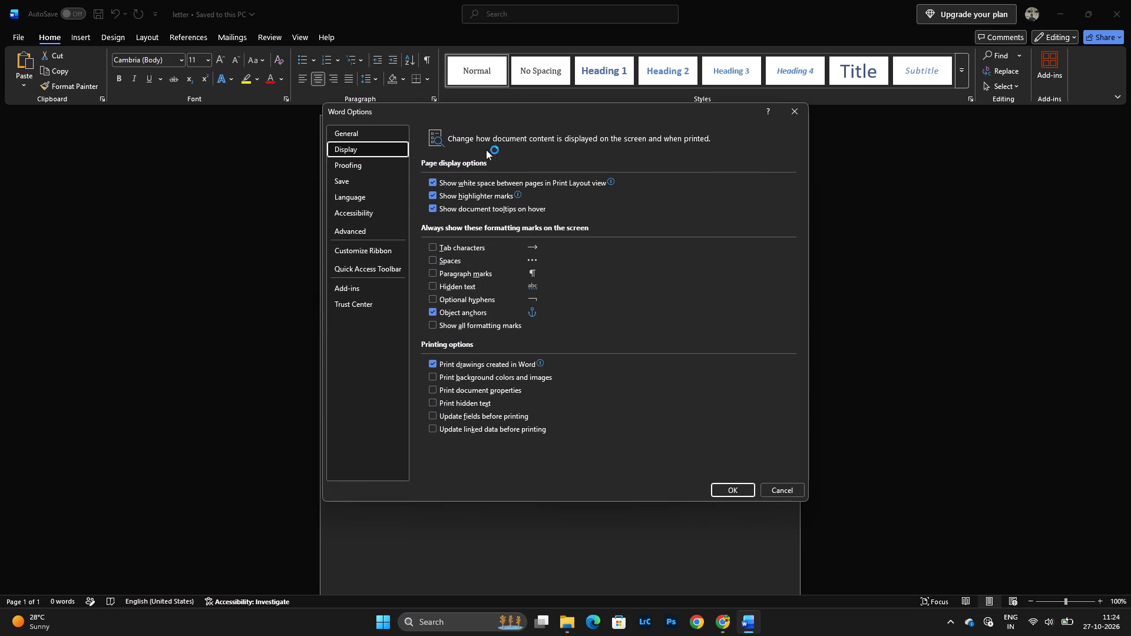
left_click(358, 212)
left_click(354, 180)
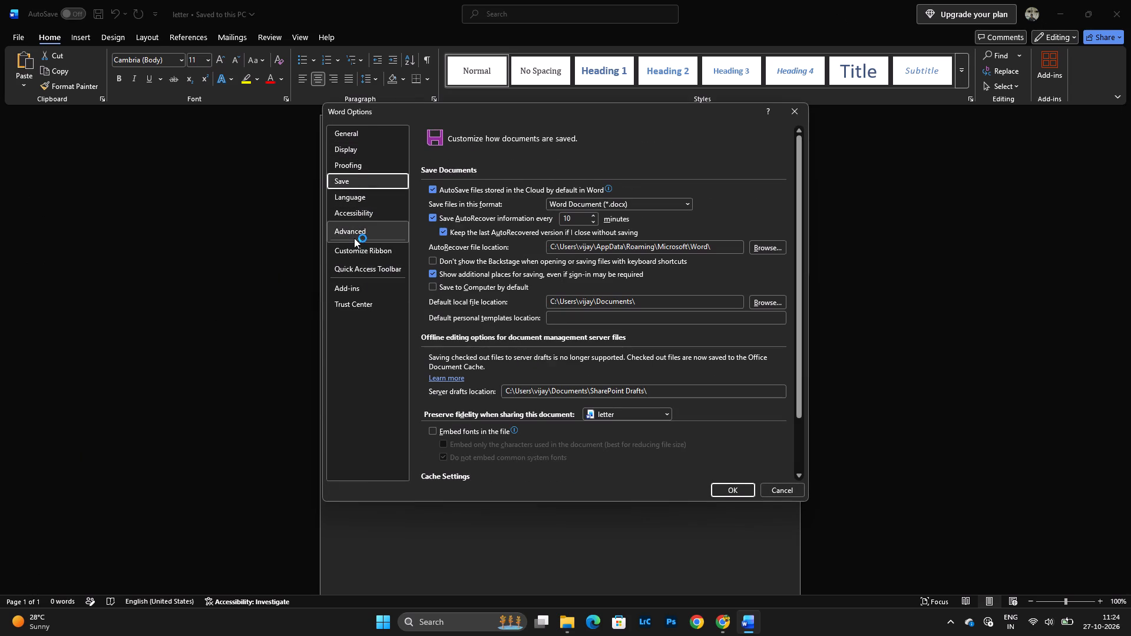
left_click(354, 238)
left_click(354, 168)
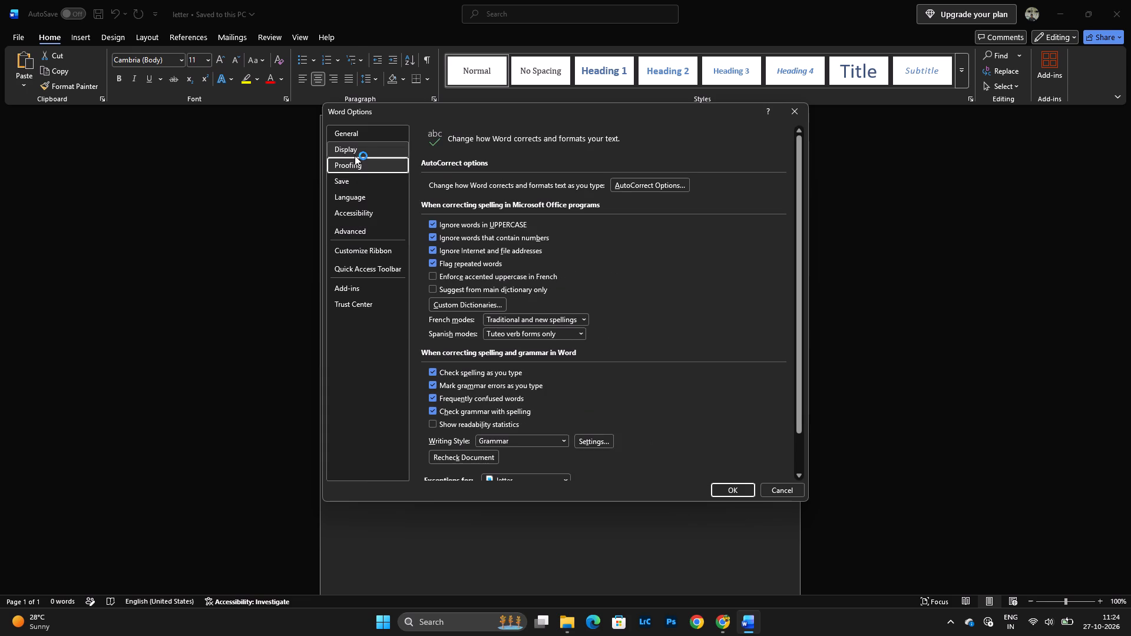
left_click(355, 155)
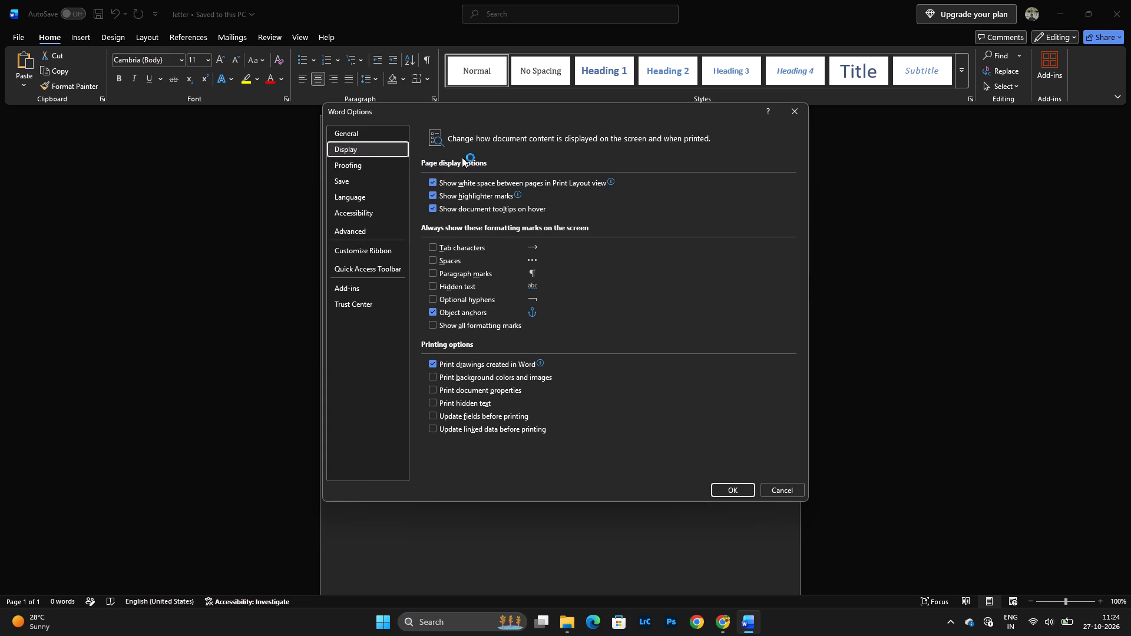
left_click(363, 140)
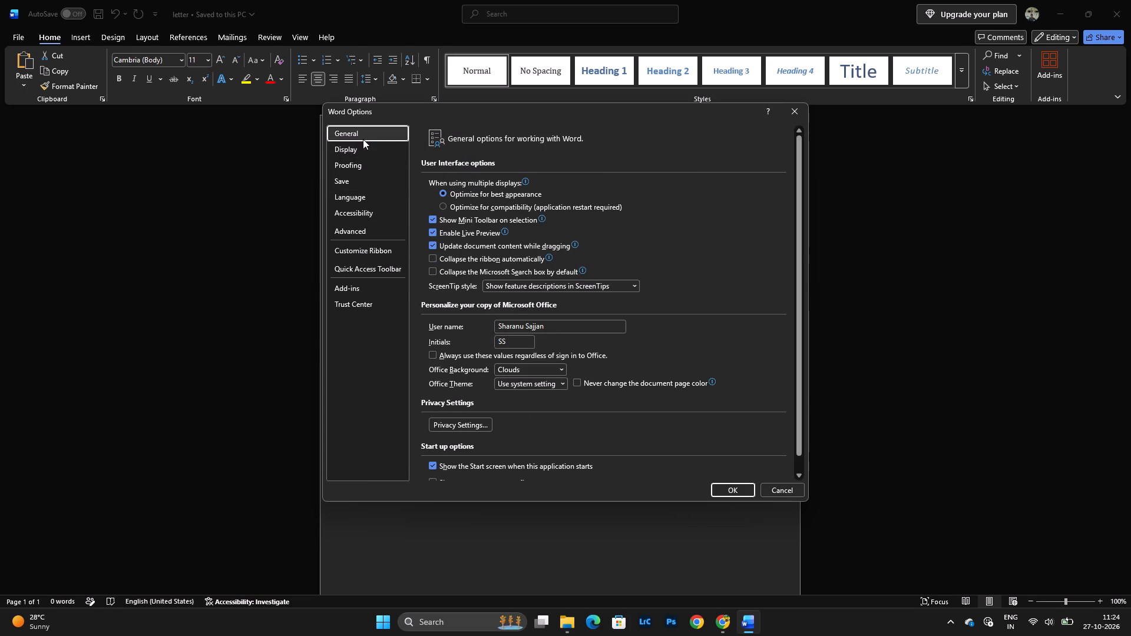
Look through the Word Options pages again from General to Trust Center, including Customize Ribbon and Quick Access Toolbar, and close the options unchanged.
scroll(452, 288, "down", 6)
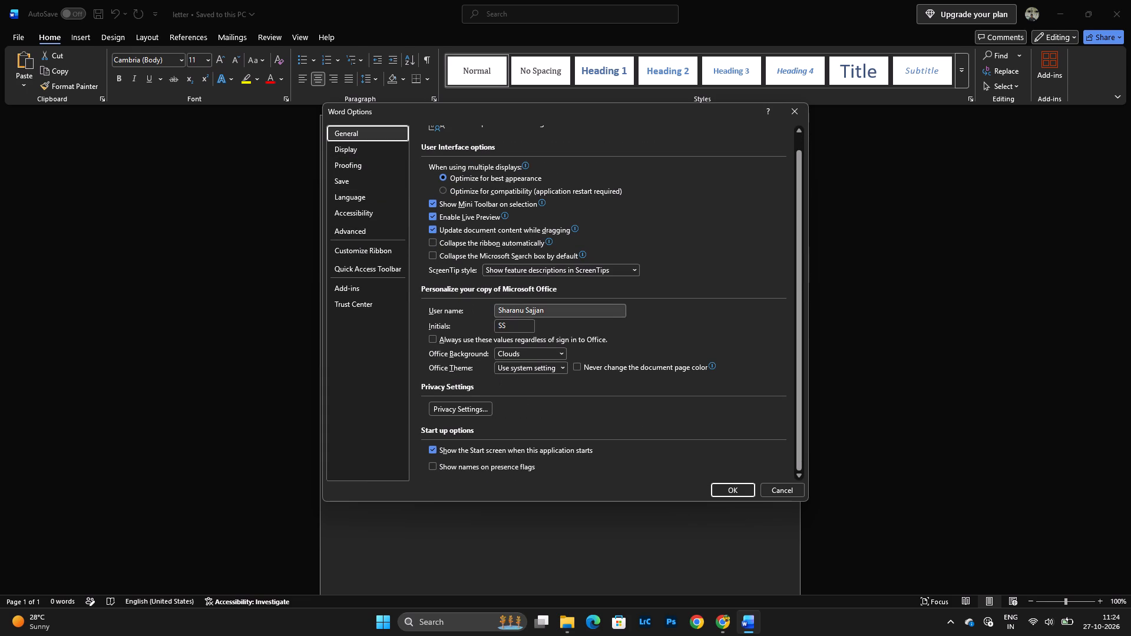
scroll(513, 216, "up", 2)
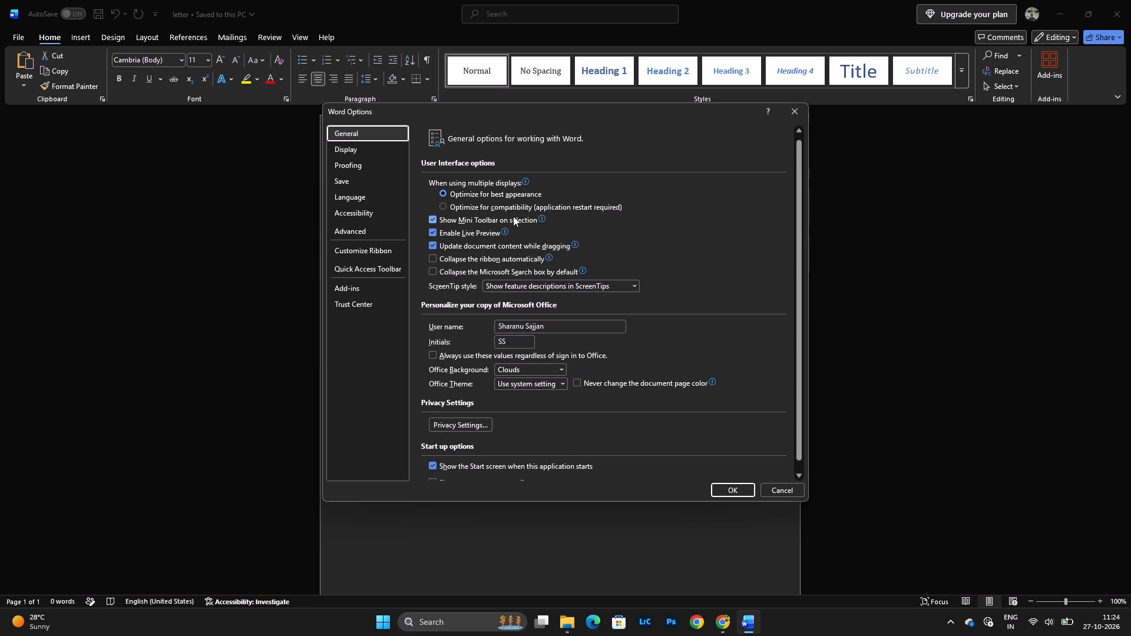
scroll(513, 216, "up", 1)
left_click(364, 153)
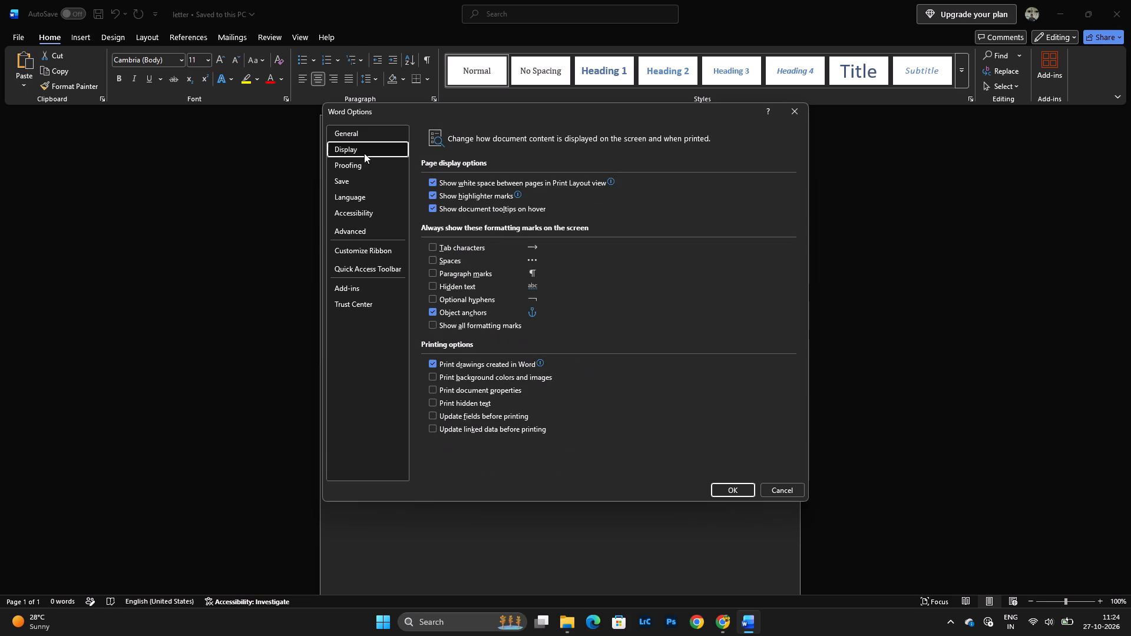
left_click(363, 167)
left_click(361, 212)
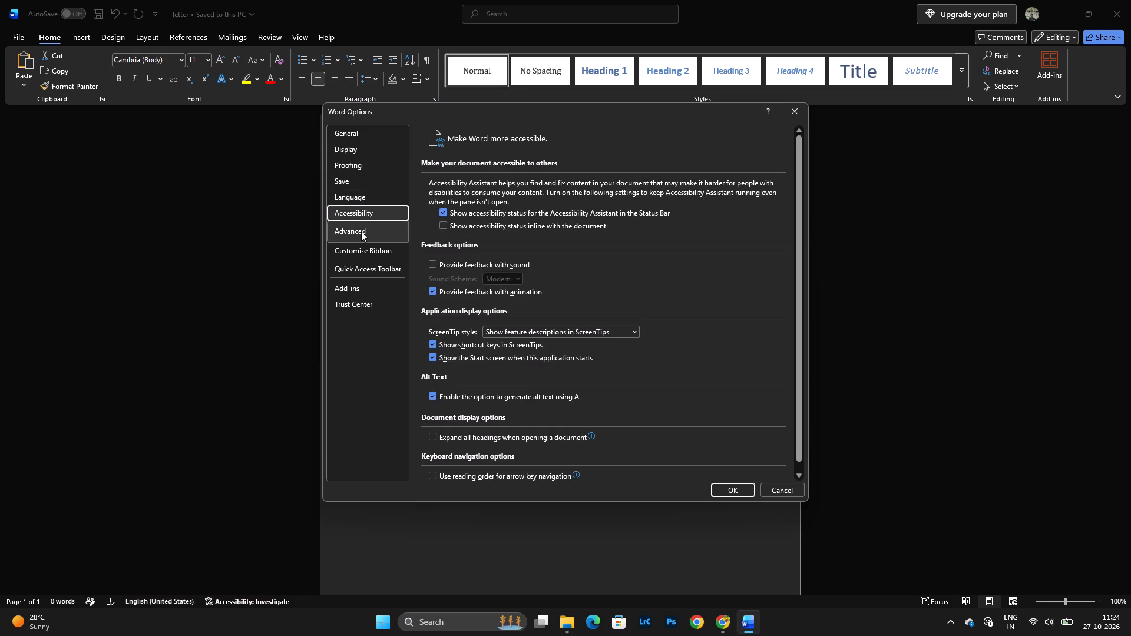
scroll(500, 264, "down", 4)
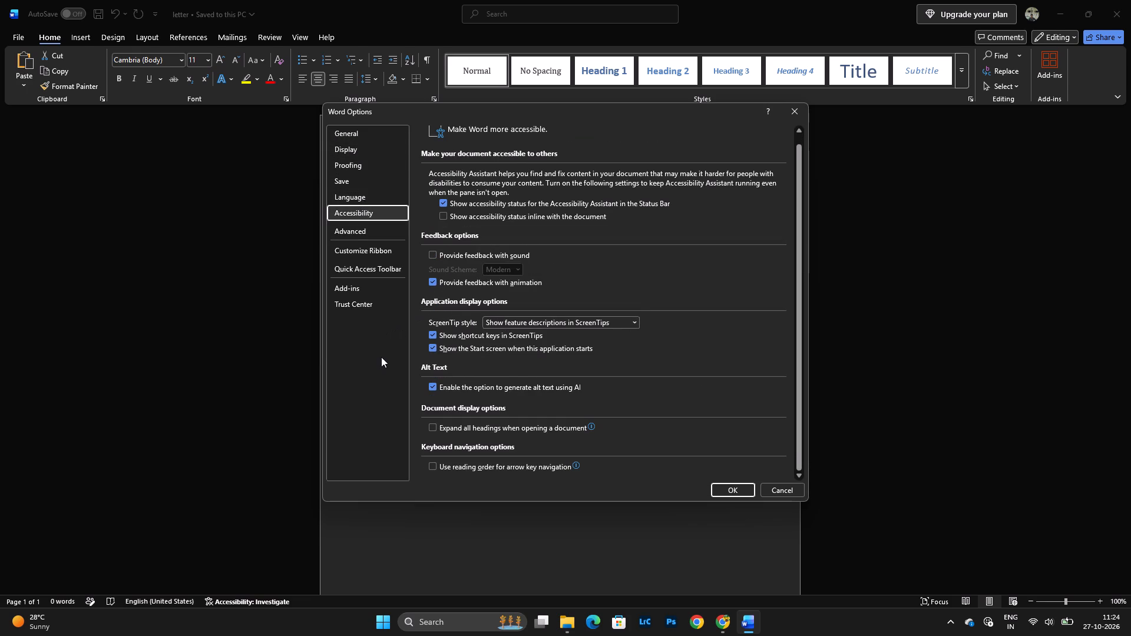
left_click(349, 234)
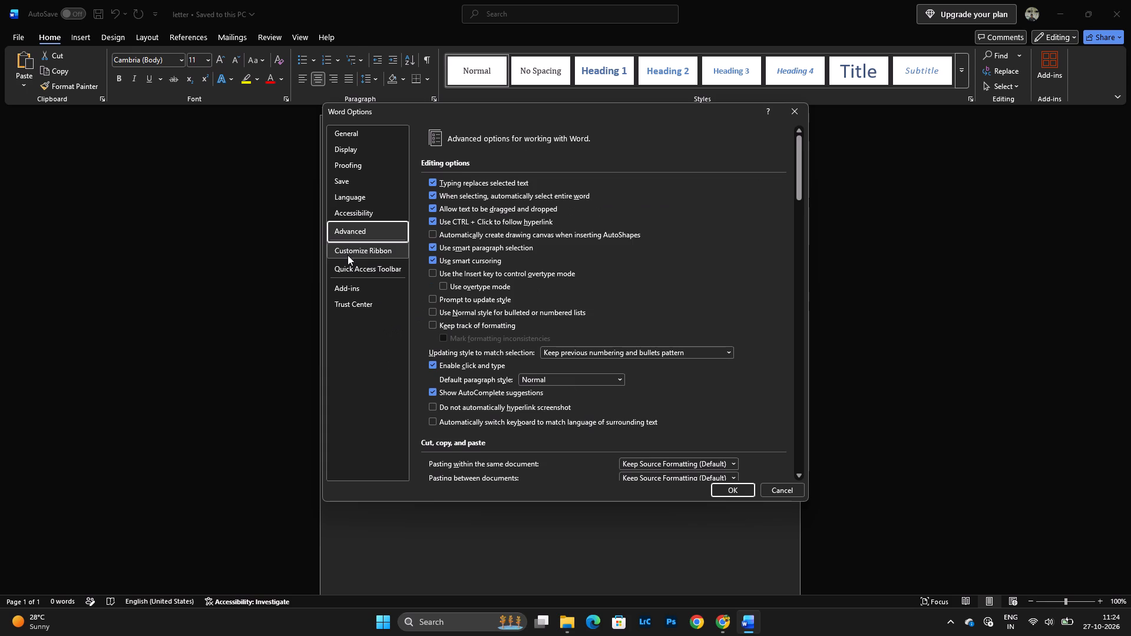
scroll(529, 352, "down", 4)
left_click(366, 253)
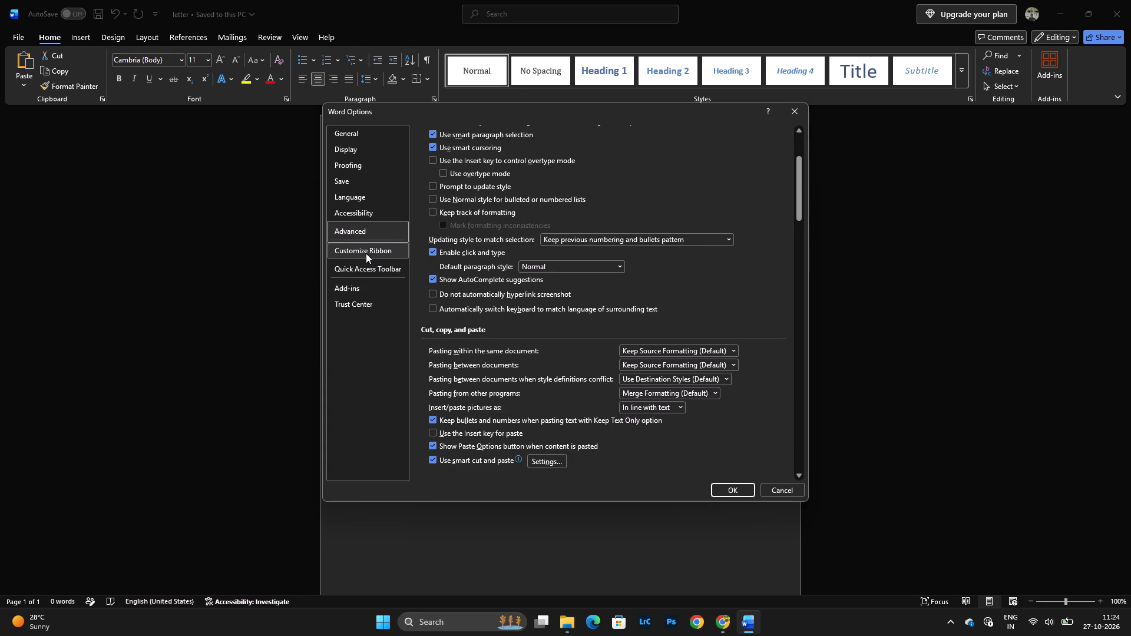
left_click(360, 271)
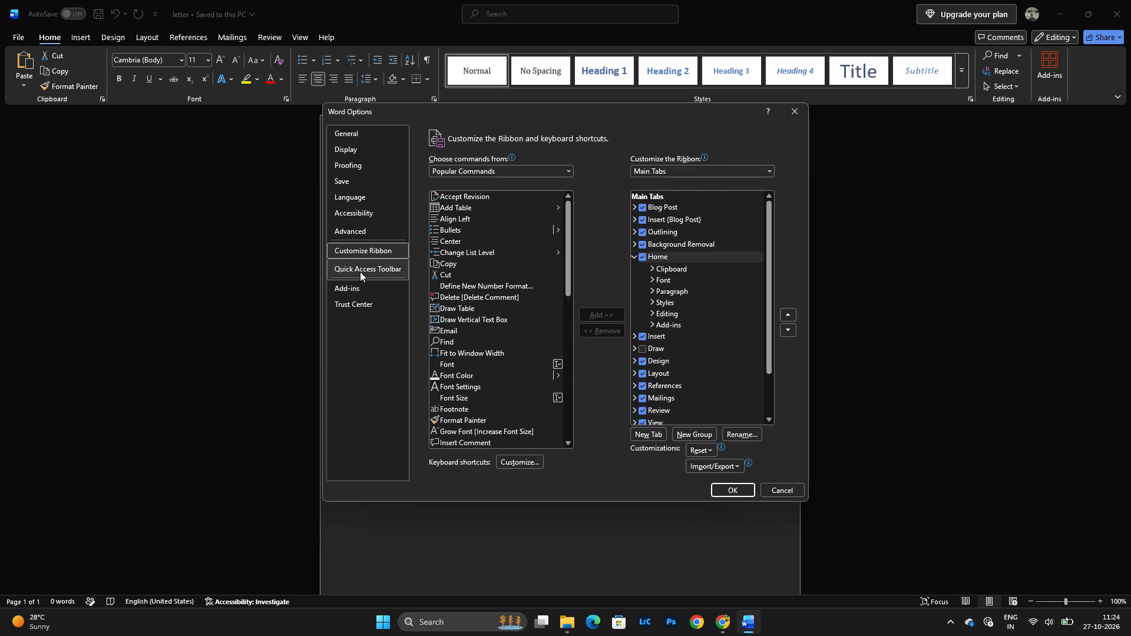
left_click(353, 289)
left_click(353, 306)
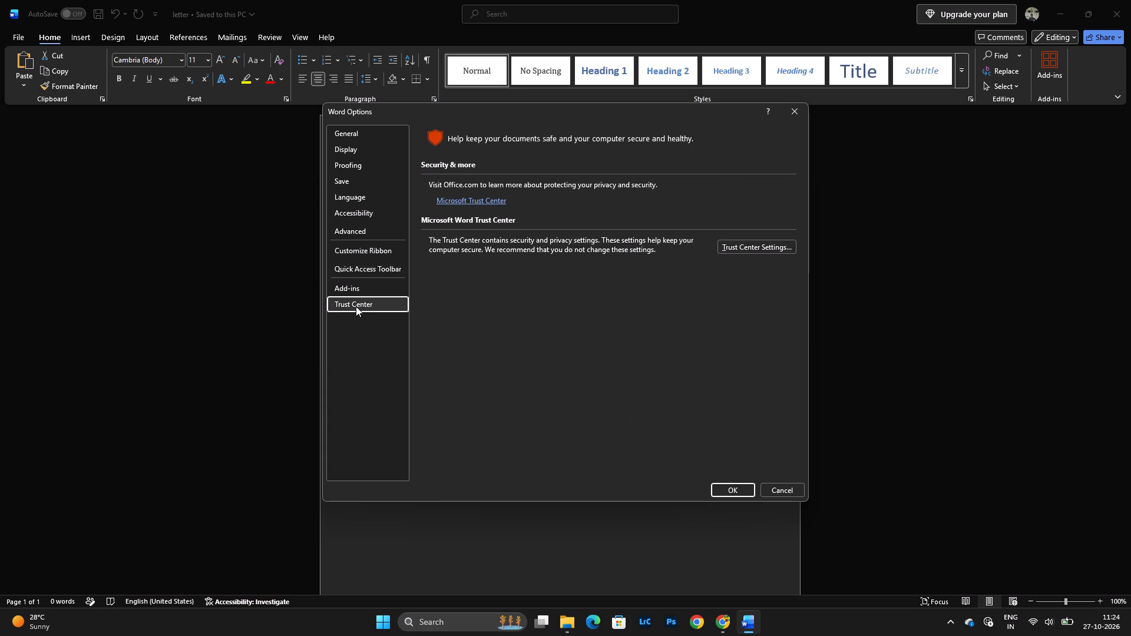
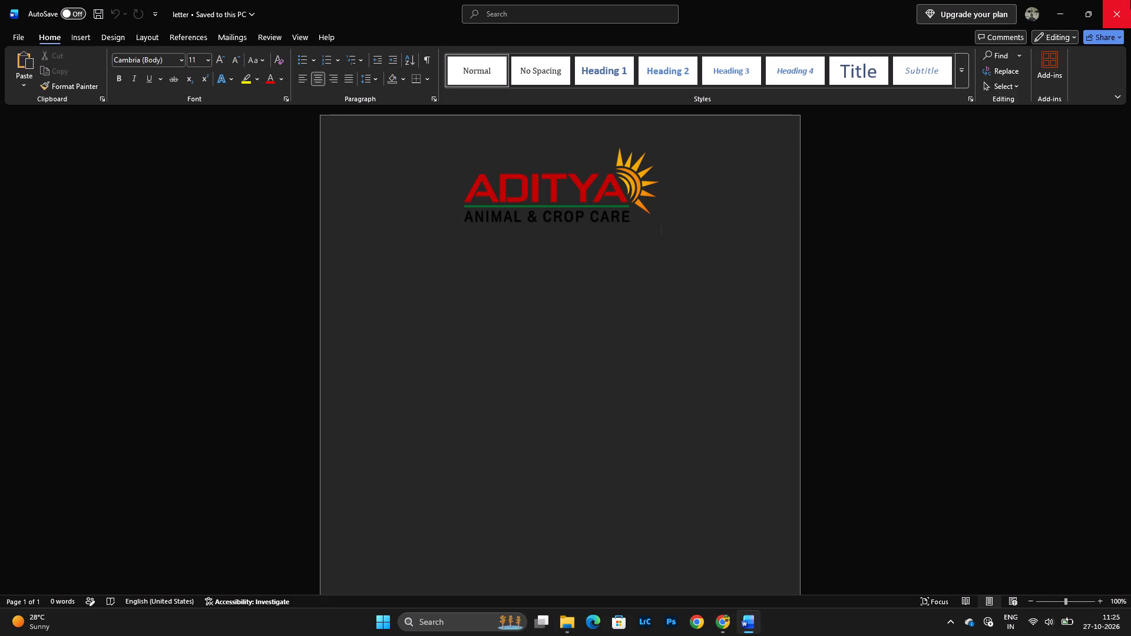
Close the letter document in Word and bring up the file actions for letter in File Explorer's Downloads folder.
left_click(1130, 0)
right_click(188, 117)
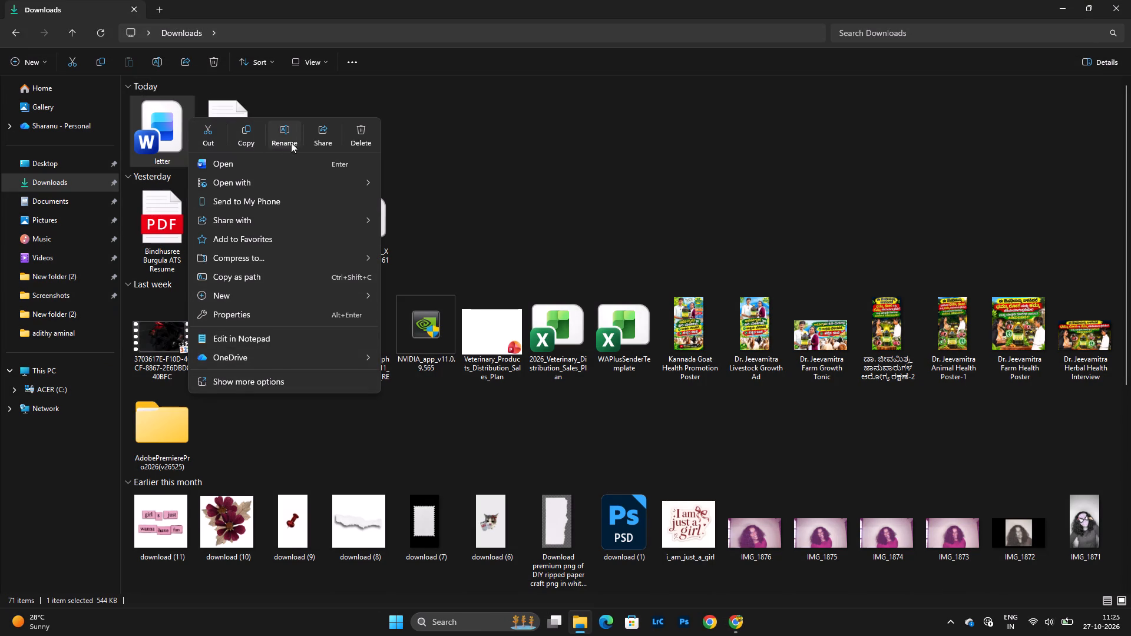
Rename the letter document in Downloads as letterhead.
left_click(287, 141)
key("ctrl+v")
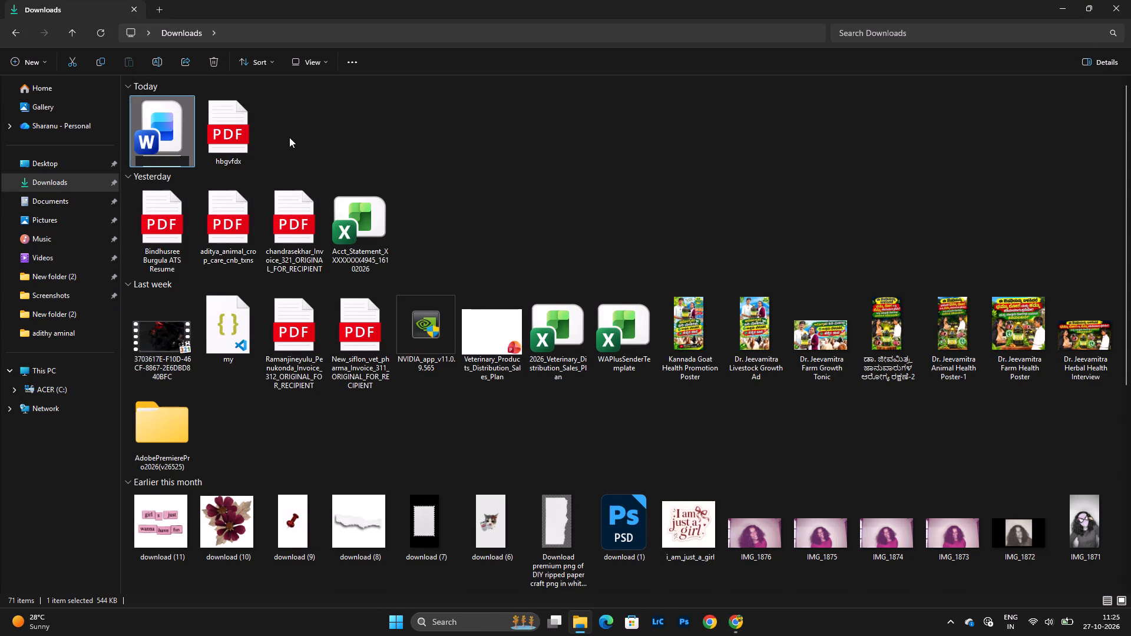
left_click(464, 168)
left_click(748, 204)
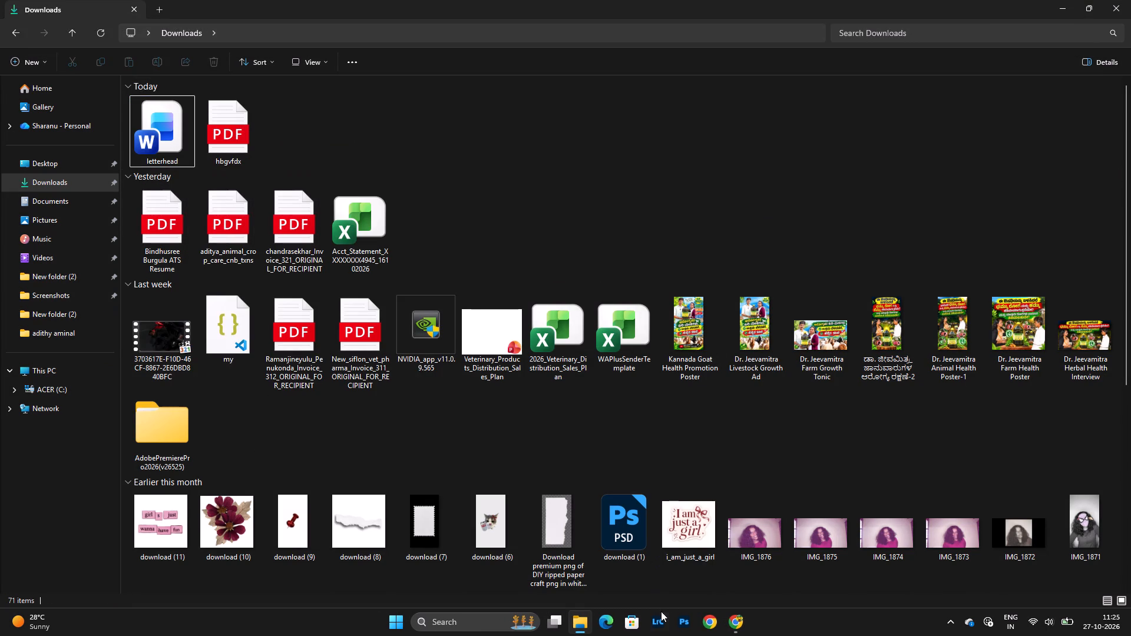
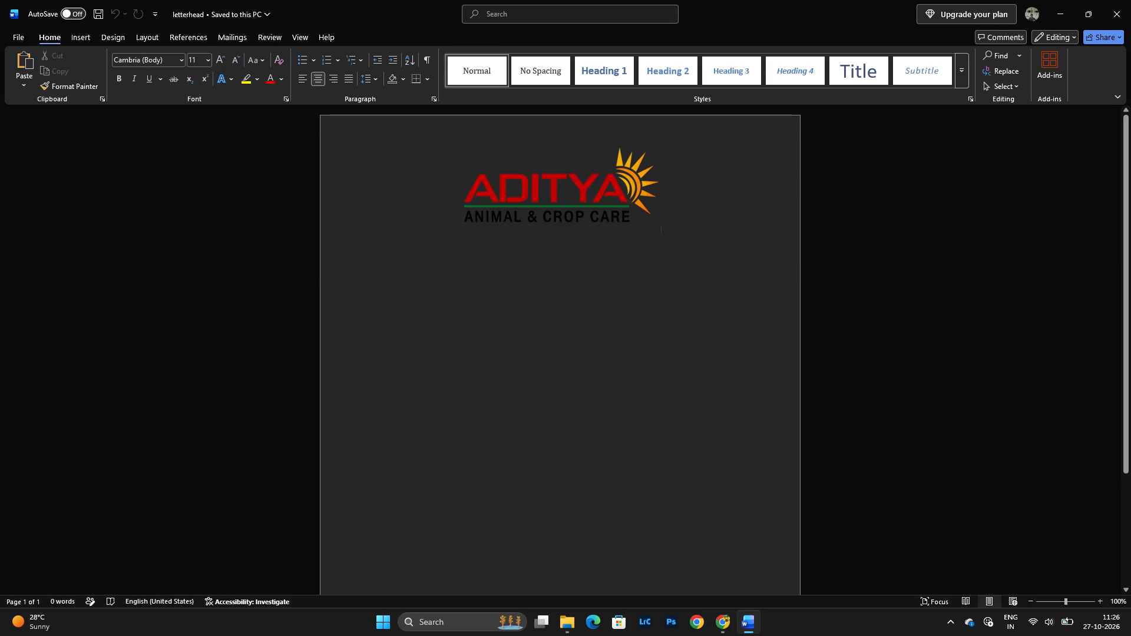
Change the Aditya logo's layout from in line with text to Square text wrapping.
left_click_drag(518, 197, 437, 180)
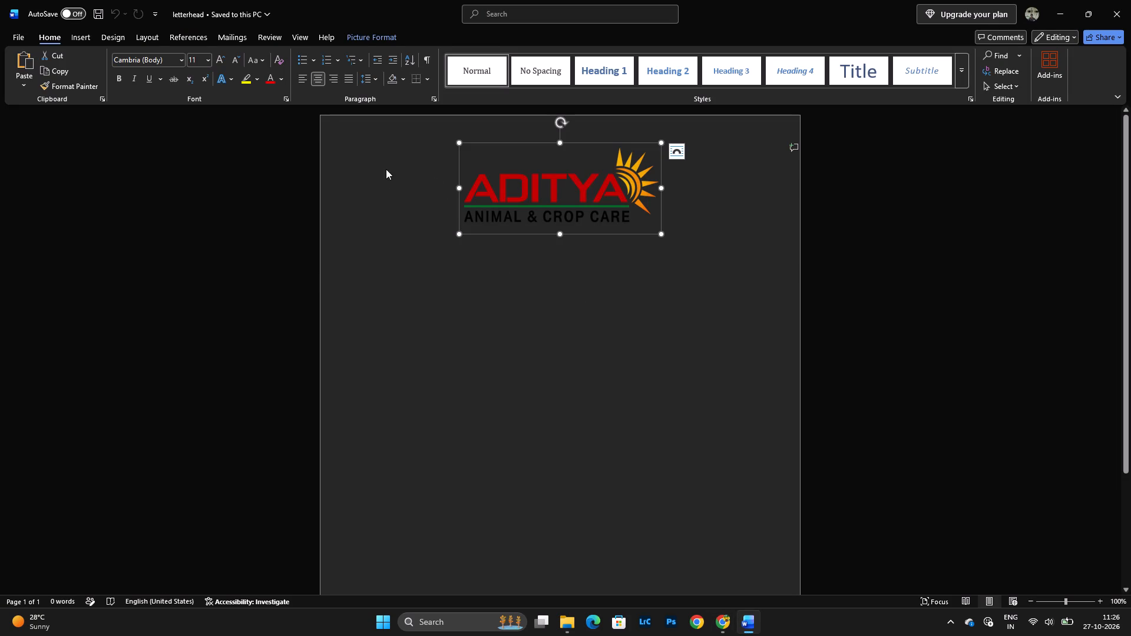
left_click_drag(527, 194, 350, 151)
left_click_drag(565, 188, 454, 178)
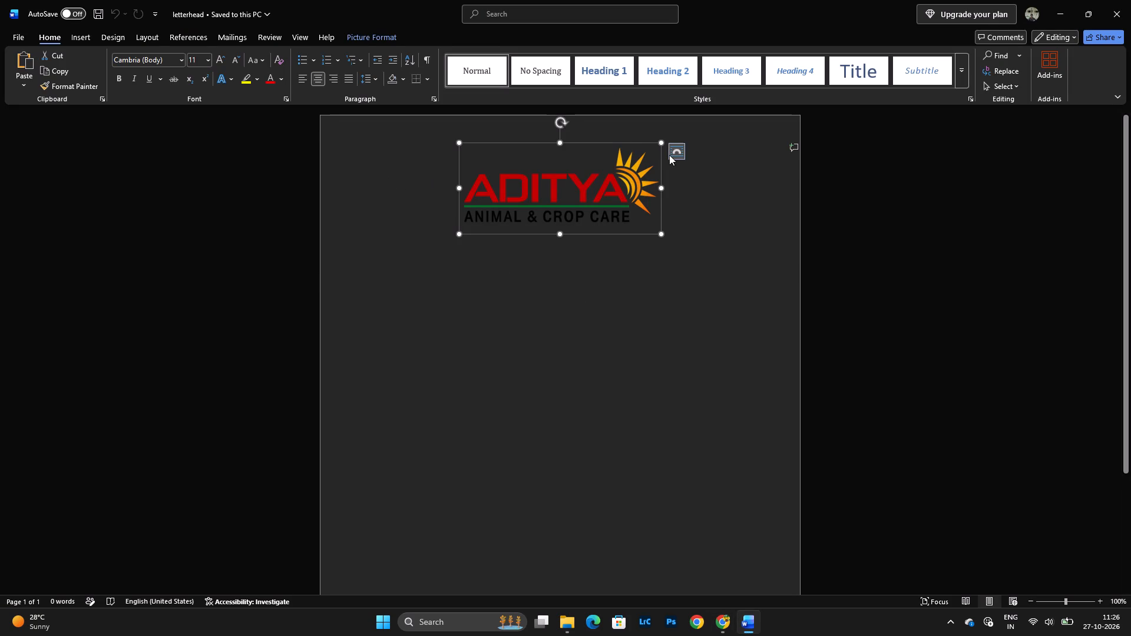
left_click(675, 154)
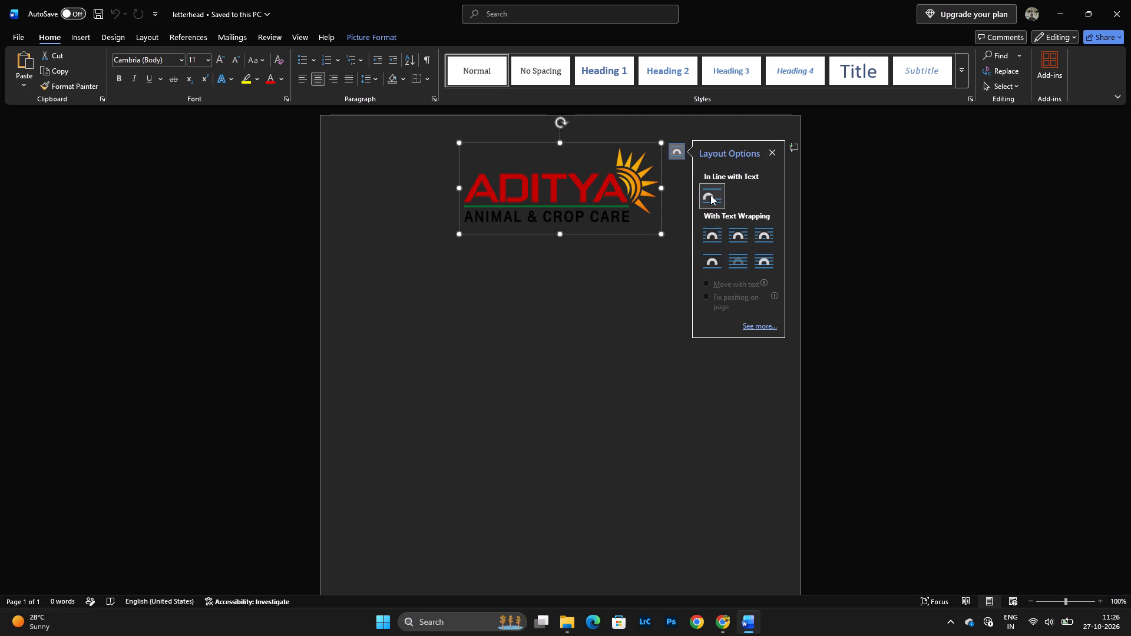
left_click(712, 191)
left_click(706, 281)
left_click(707, 241)
Move the Aditya logo to the upper-left corner of the page.
left_click_drag(547, 188, 541, 188)
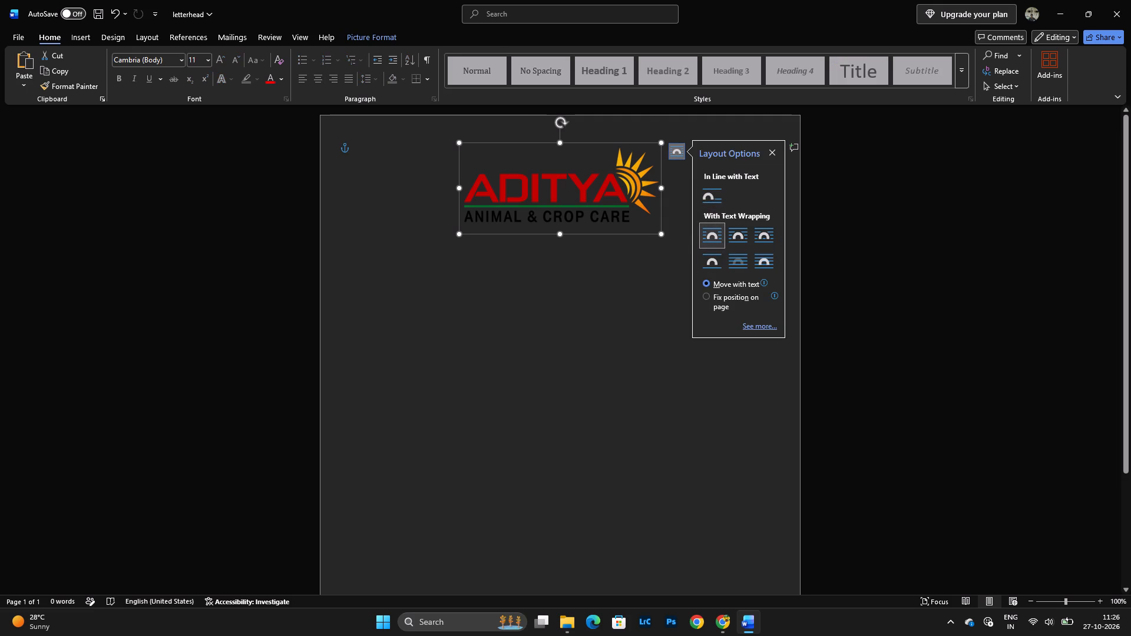
left_click_drag(541, 188, 414, 159)
left_click_drag(414, 189, 414, 169)
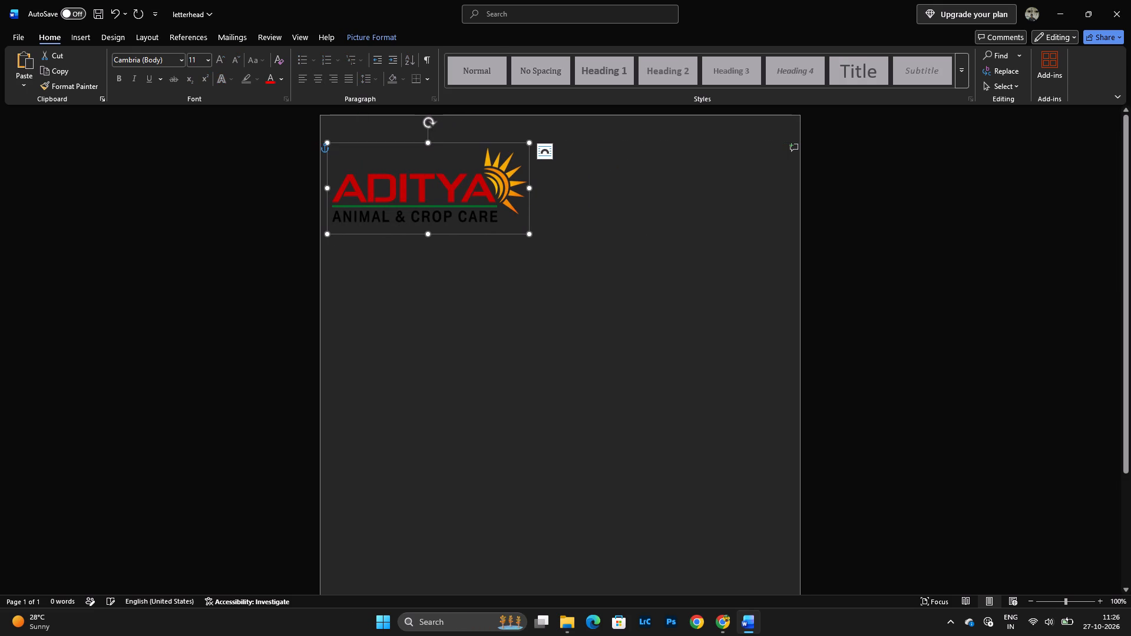
Shrink the logo proportionally and realign it in the page's upper-left corner, close to the left edge.
left_click_drag(527, 234, 469, 193)
left_click_drag(414, 185, 414, 185)
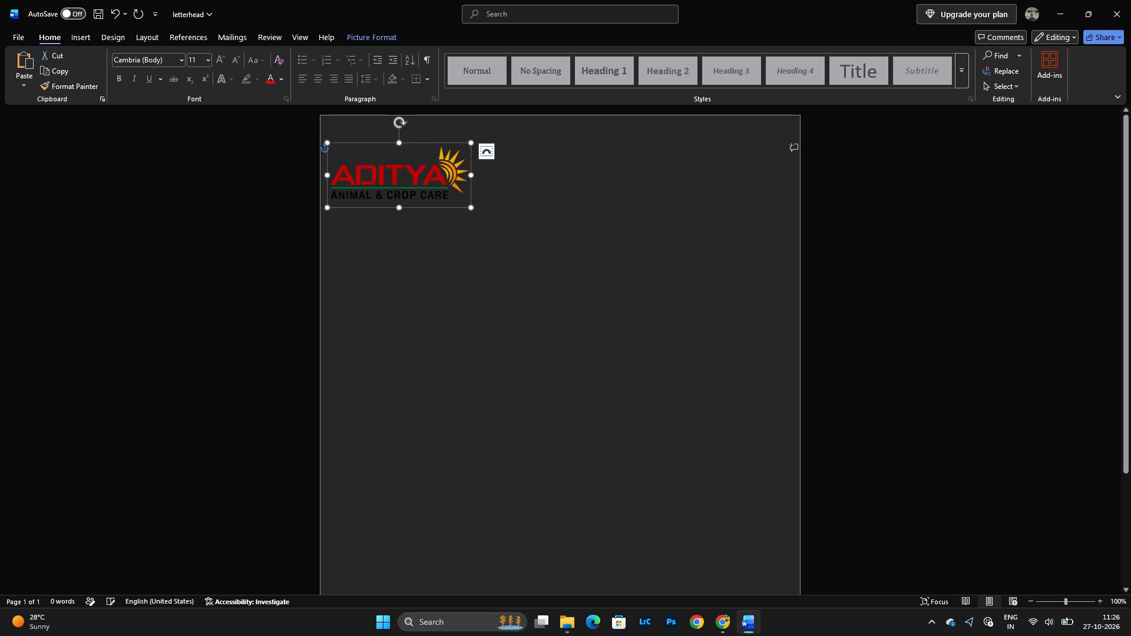
left_click_drag(414, 185, 420, 164)
left_click(544, 168)
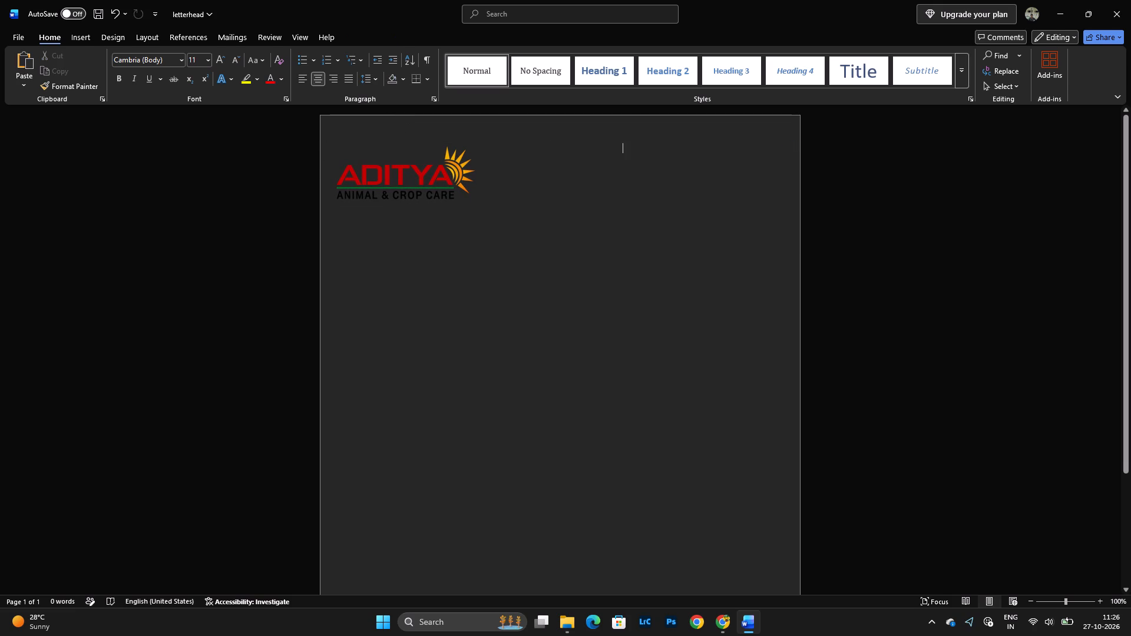
left_click(385, 175)
left_click_drag(393, 177, 393, 147)
left_click_drag(390, 174, 383, 168)
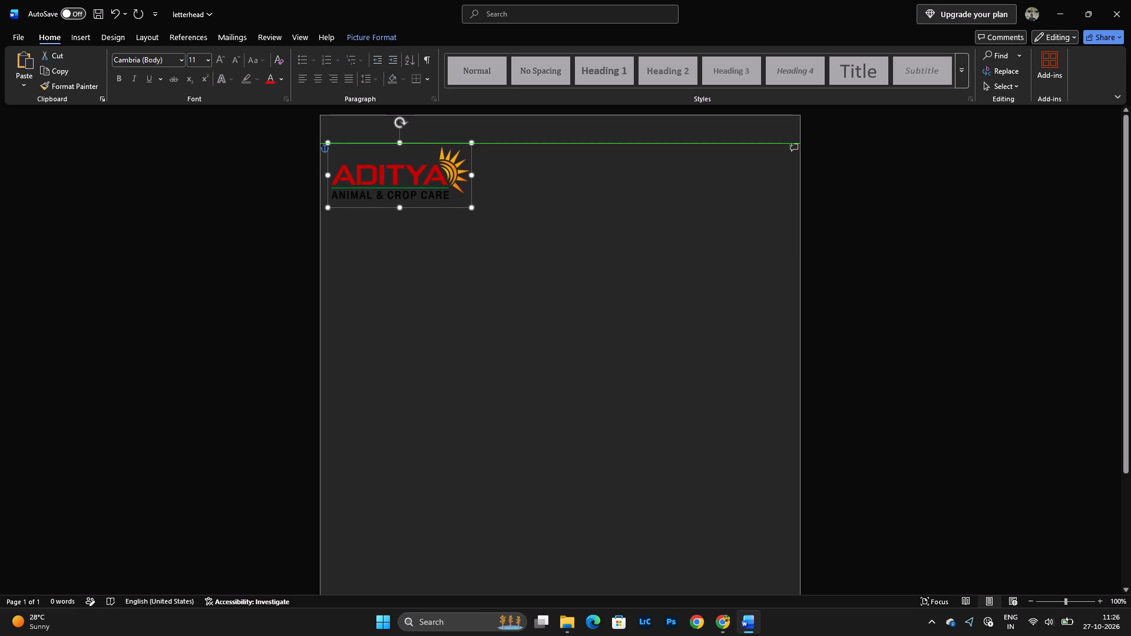
left_click_drag(383, 168, 384, 168)
left_click(684, 259)
key("Tab")
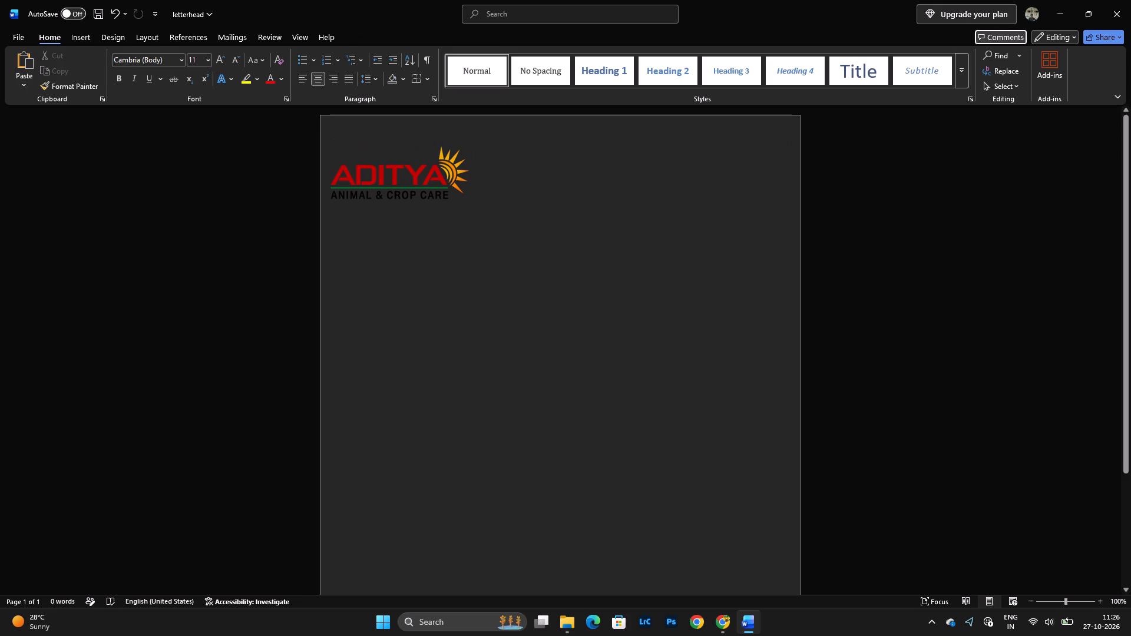
Compare the page layout with the company letterhead image results in Chrome, returning to the Word document.
key("alt+Tab")
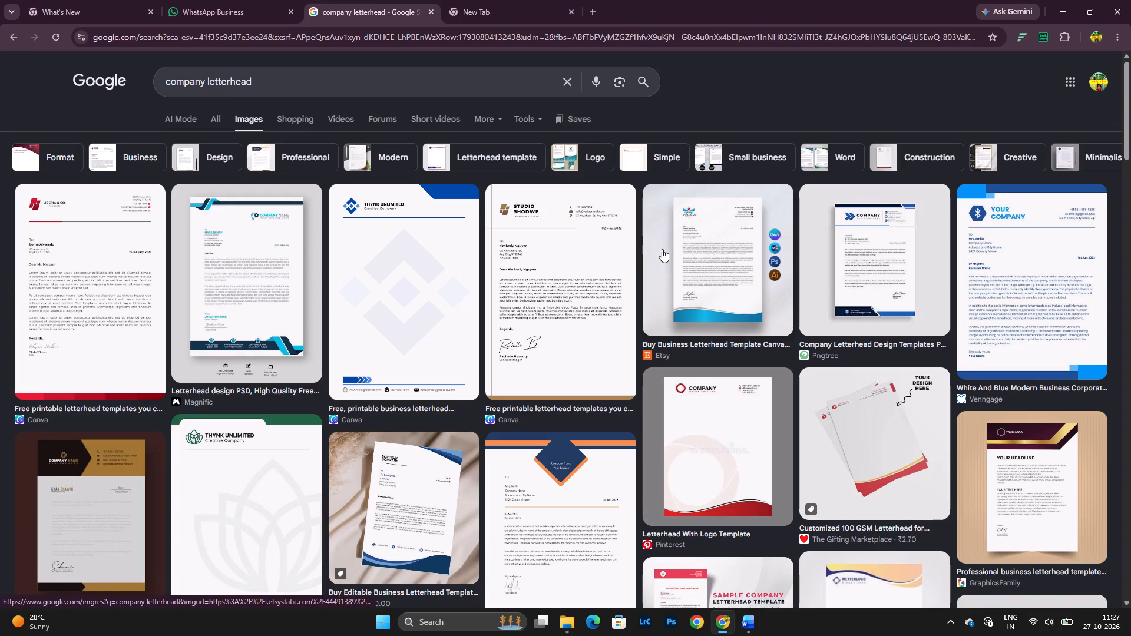
key("alt+Tab")
key("alt+Tab")
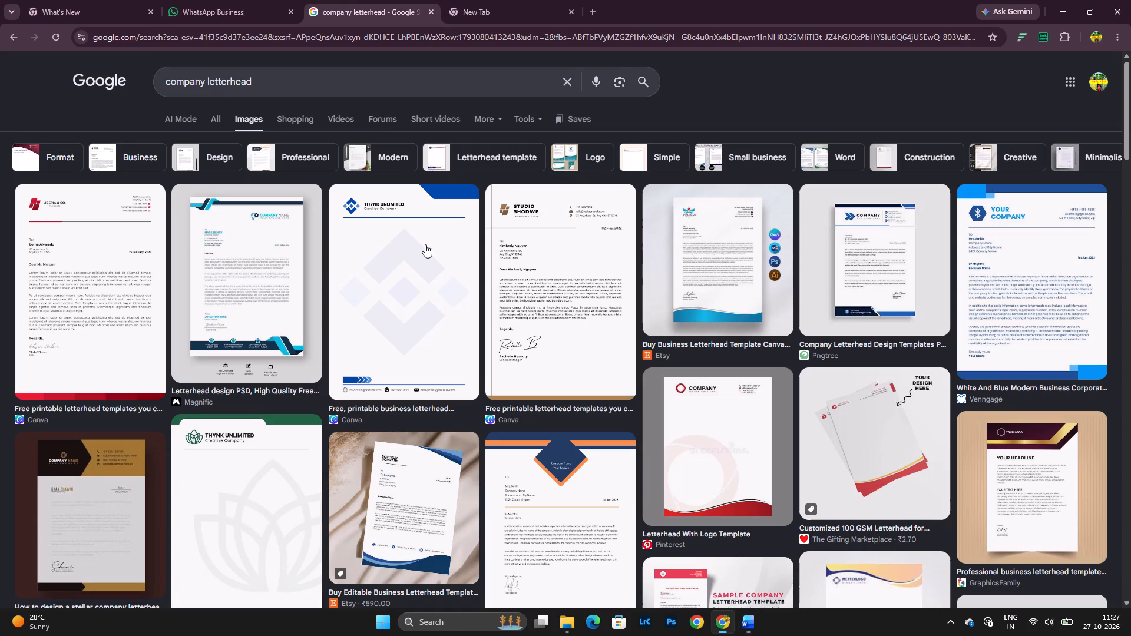
key("alt+Tab")
key("alt+Tab")
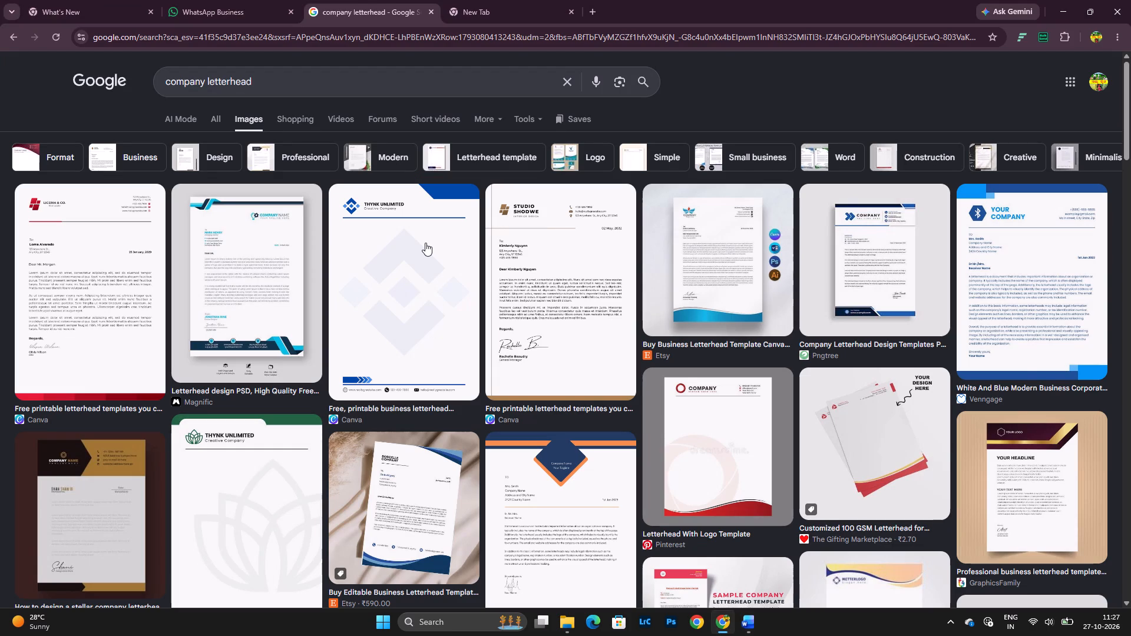
key("alt+Tab")
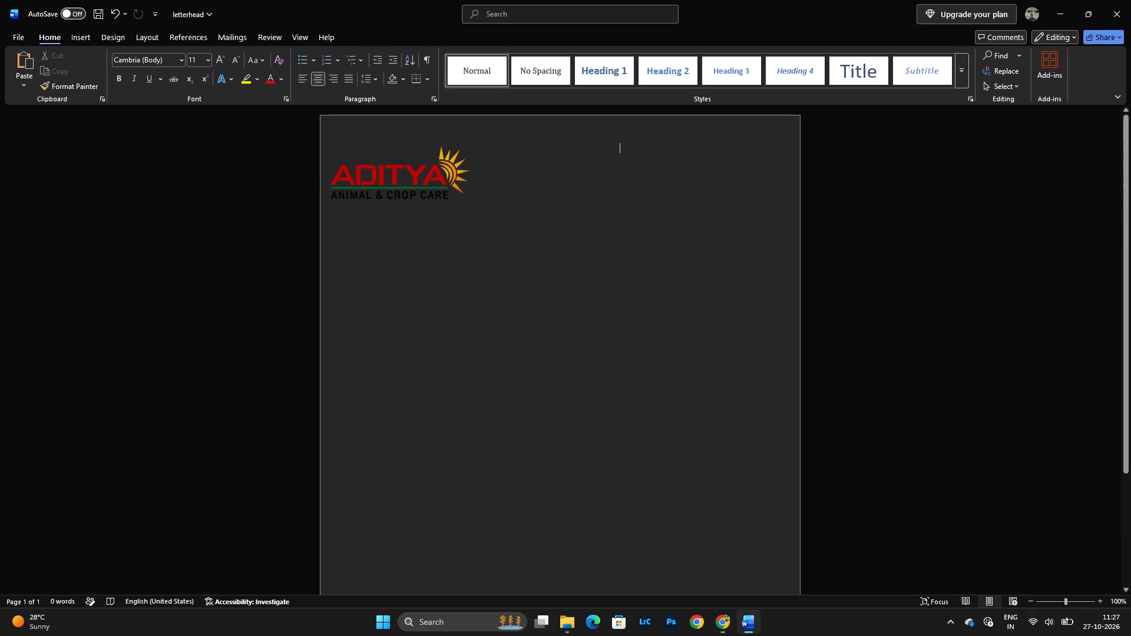
key("alt+Tab")
key("alt+Tab")
Shift the logo slightly to the right to leave a small gap from the page's left edge.
left_click_drag(410, 185, 421, 185)
left_click(549, 319)
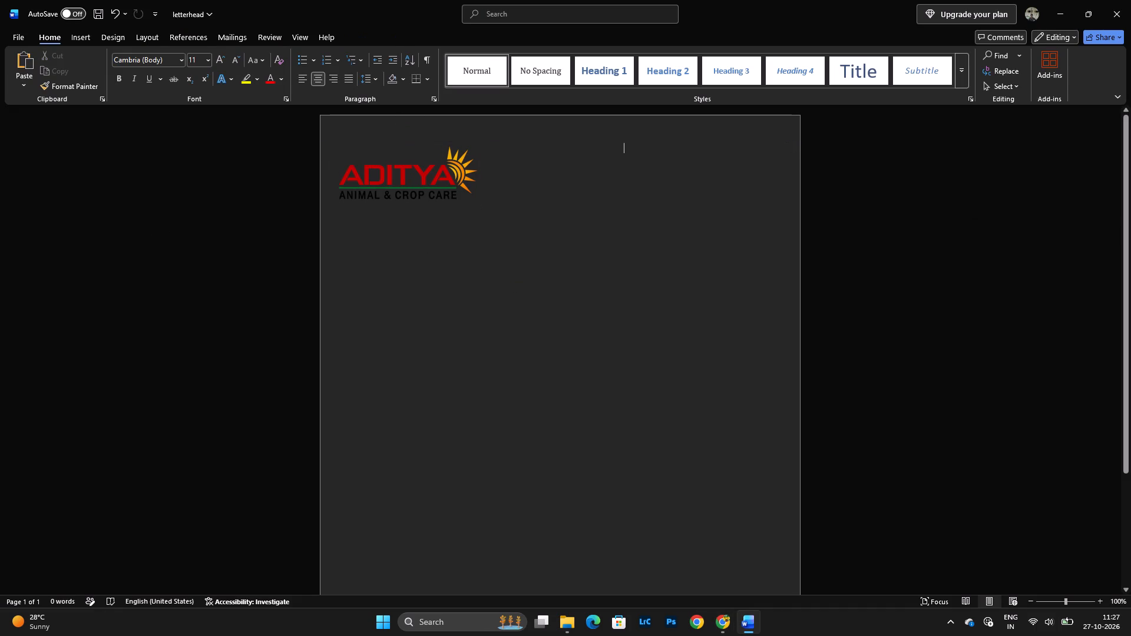
left_click(356, 233)
left_click(371, 259)
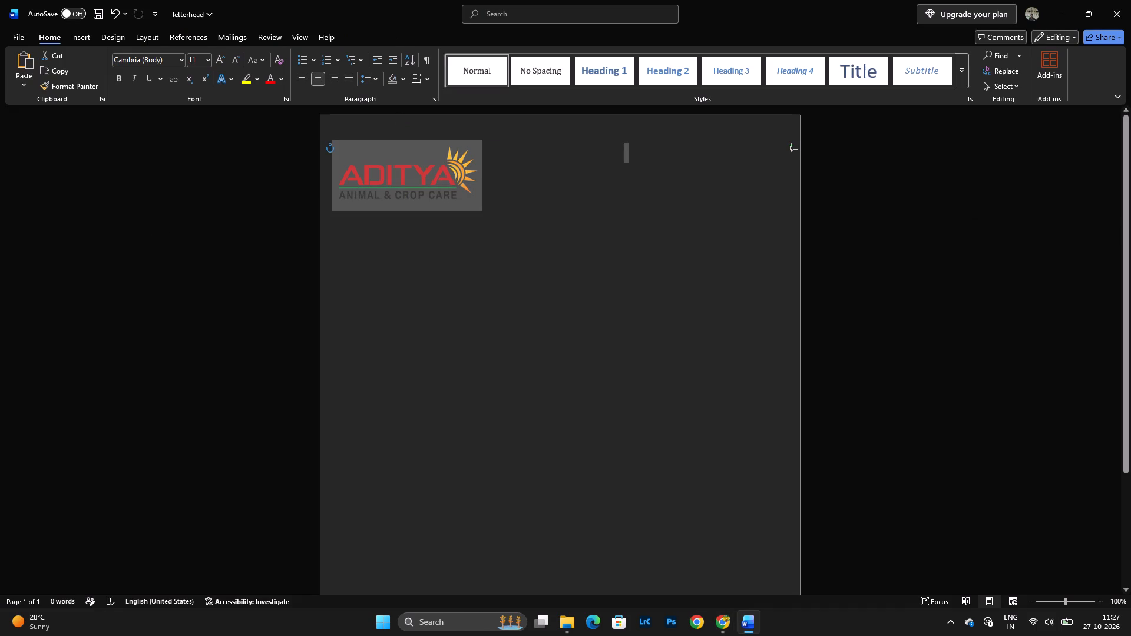
left_click(495, 246)
Draw a nearly horizontal straight line about 19.6 cm wide across the page below the logo.
left_click(108, 37)
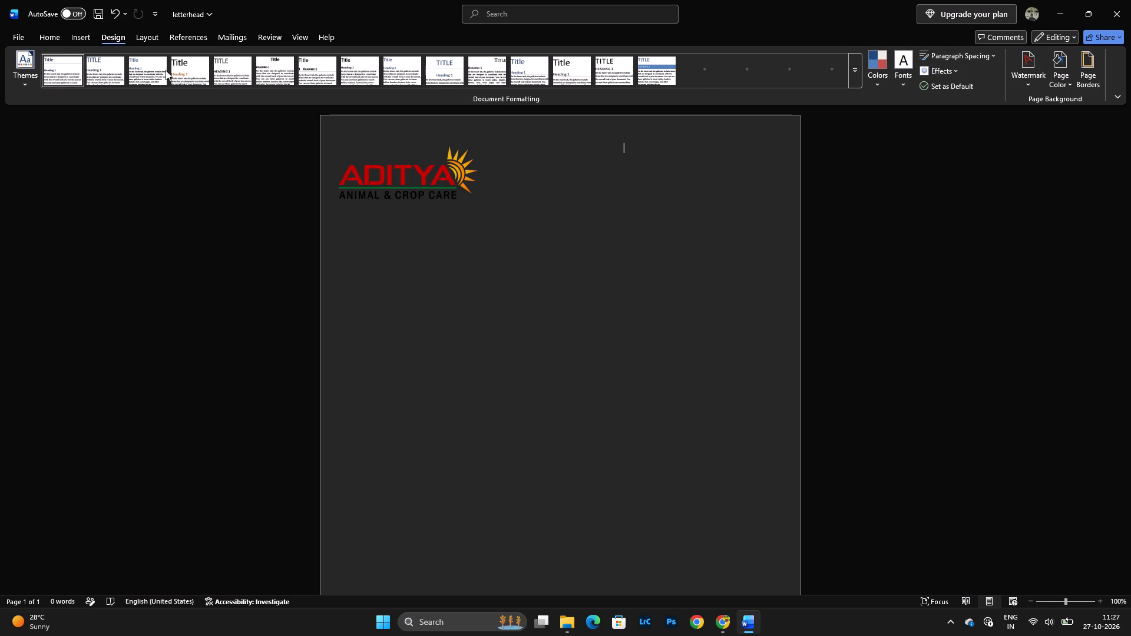
left_click(69, 34)
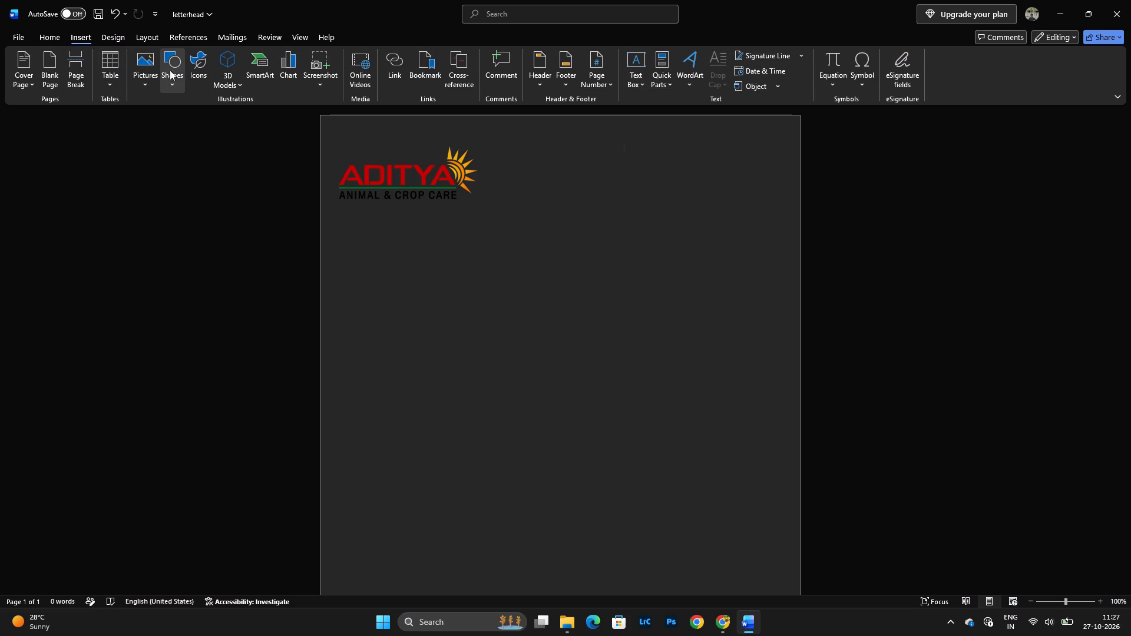
left_click(173, 82)
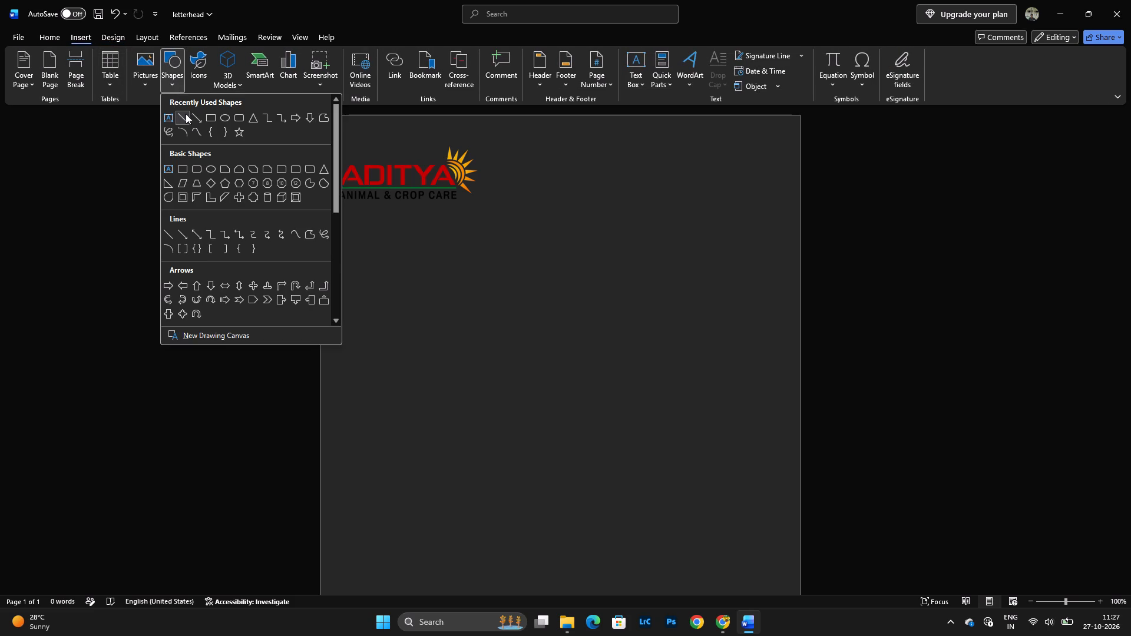
left_click(187, 118)
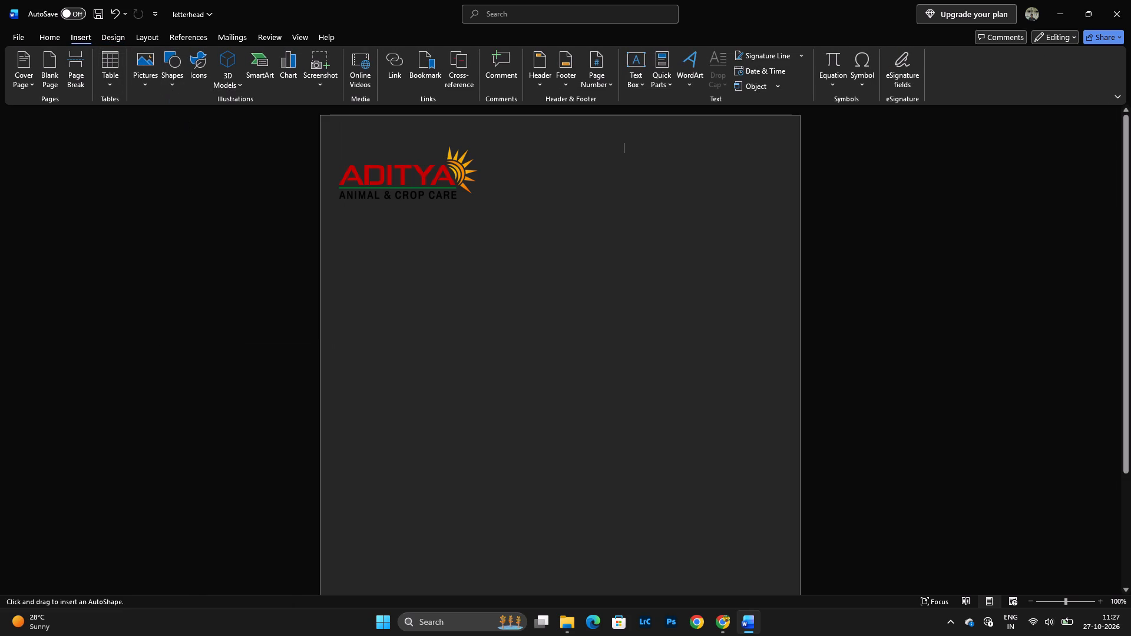
left_click_drag(333, 217, 763, 210)
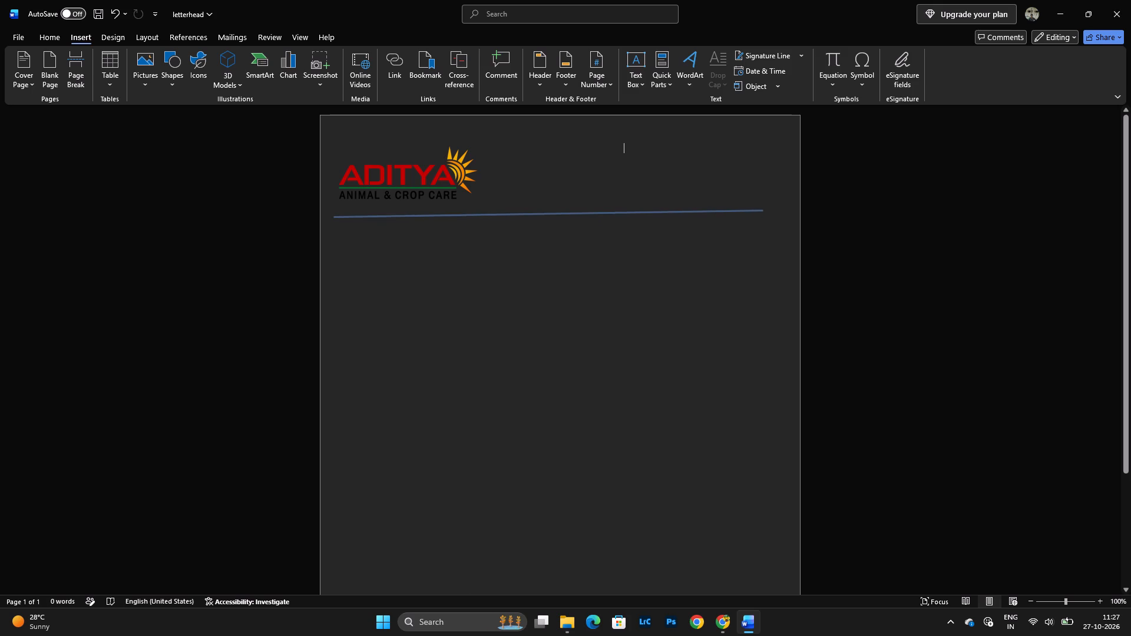
left_click_drag(763, 210, 770, 216)
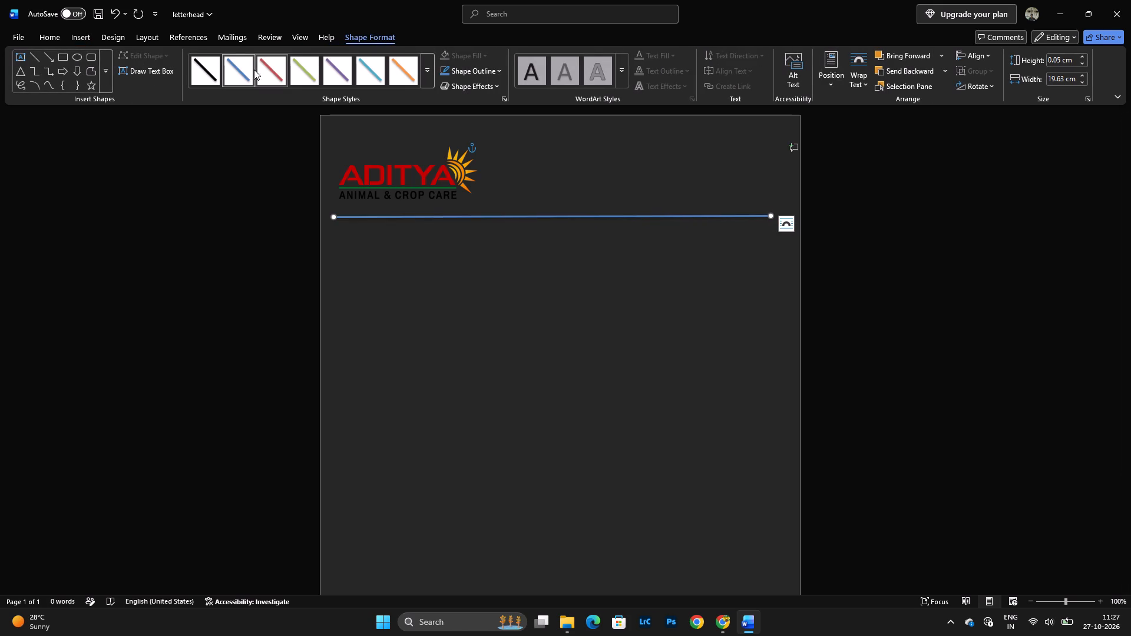
Apply the medium green theme style to the line and set its outline to the standard Green colour.
left_click(426, 75)
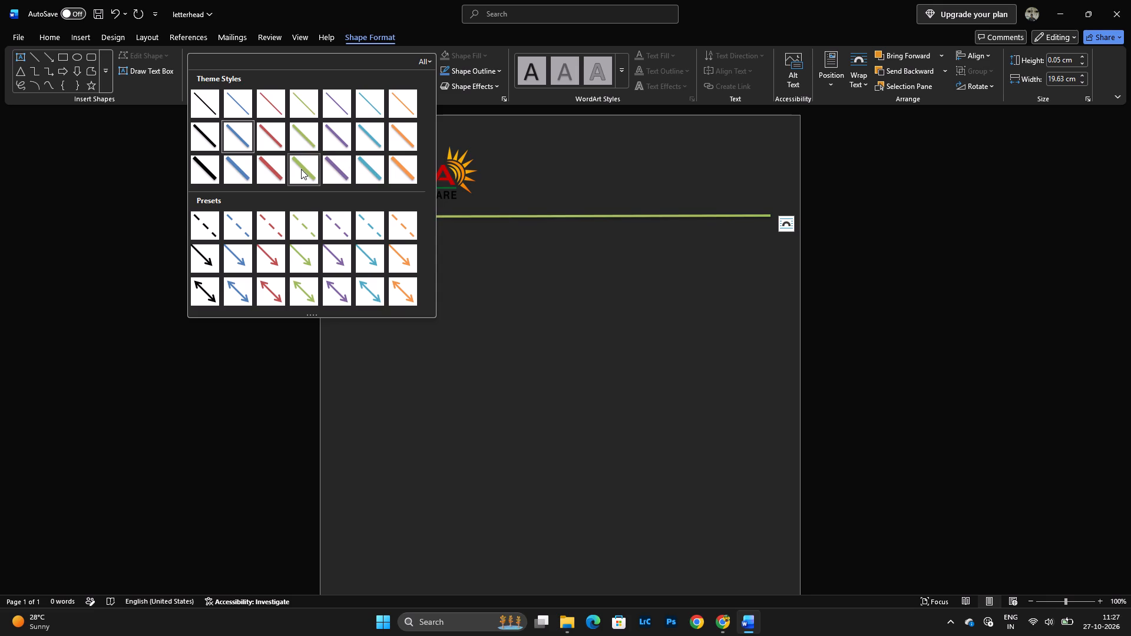
scroll(294, 234, "down", 6)
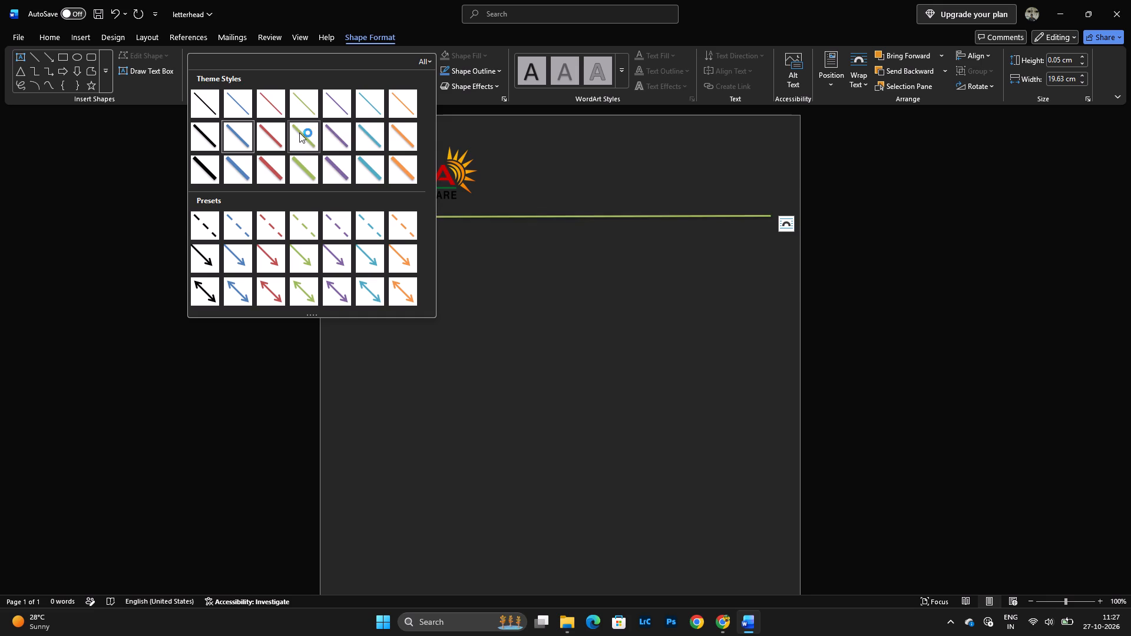
left_click(299, 128)
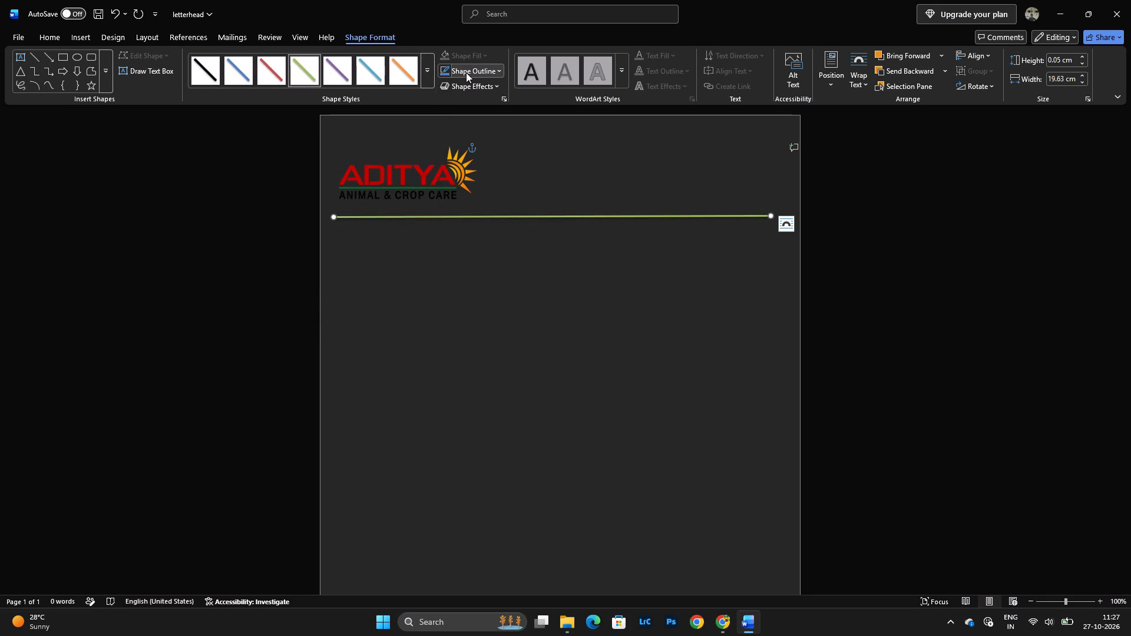
left_click(466, 72)
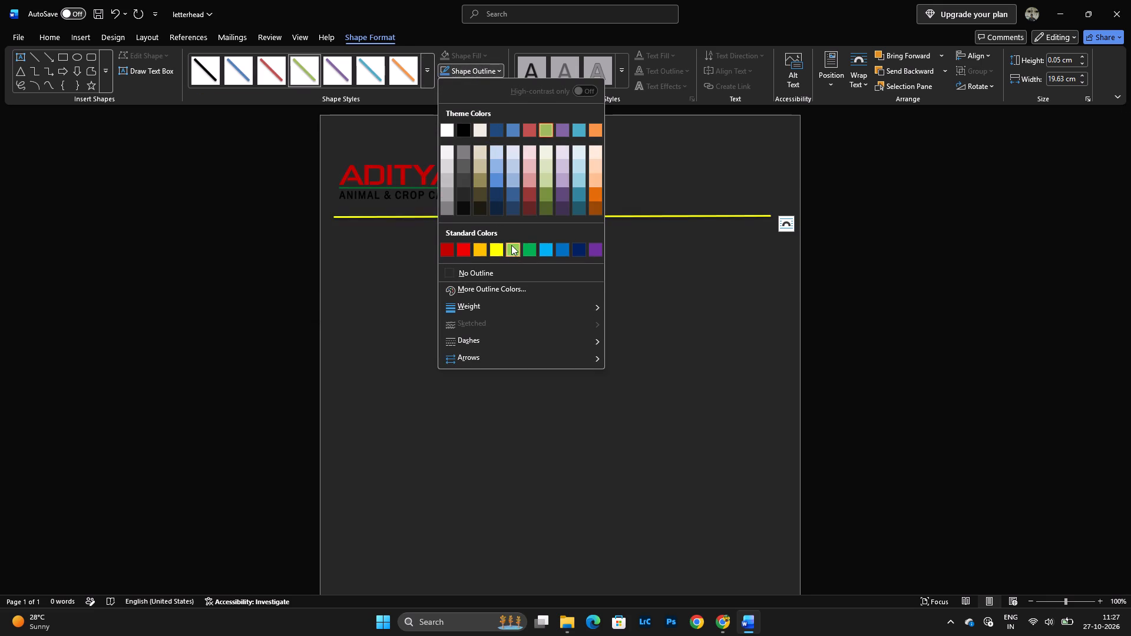
left_click(524, 251)
left_click(490, 262)
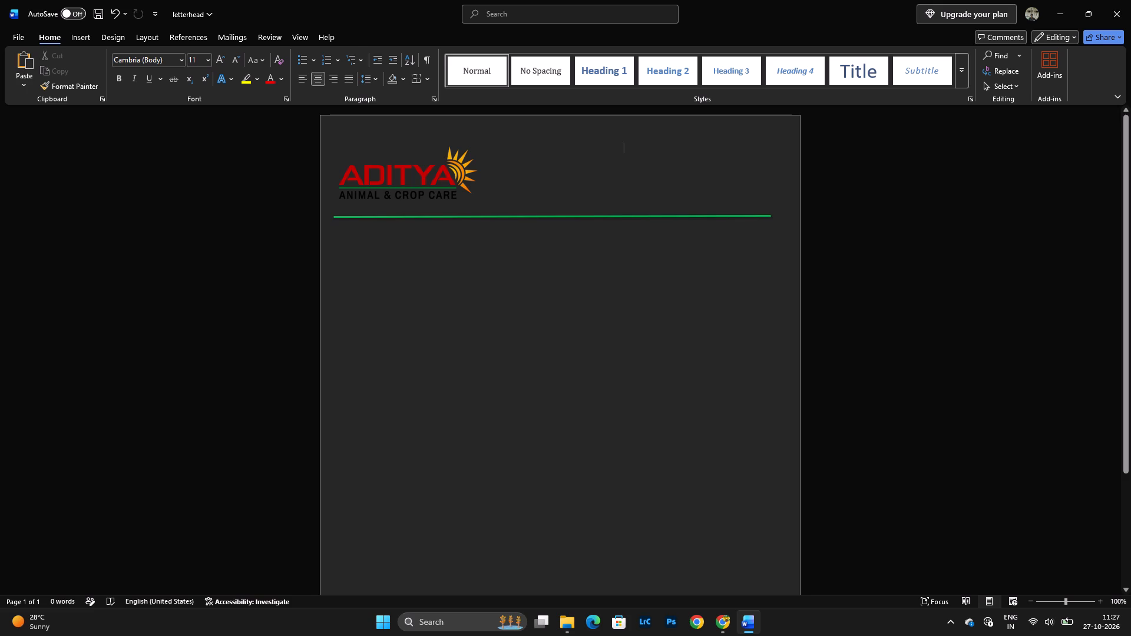
Move the green line closer beneath the logo, extend and level its right end, and centre it on the page.
left_click_drag(524, 216, 524, 208)
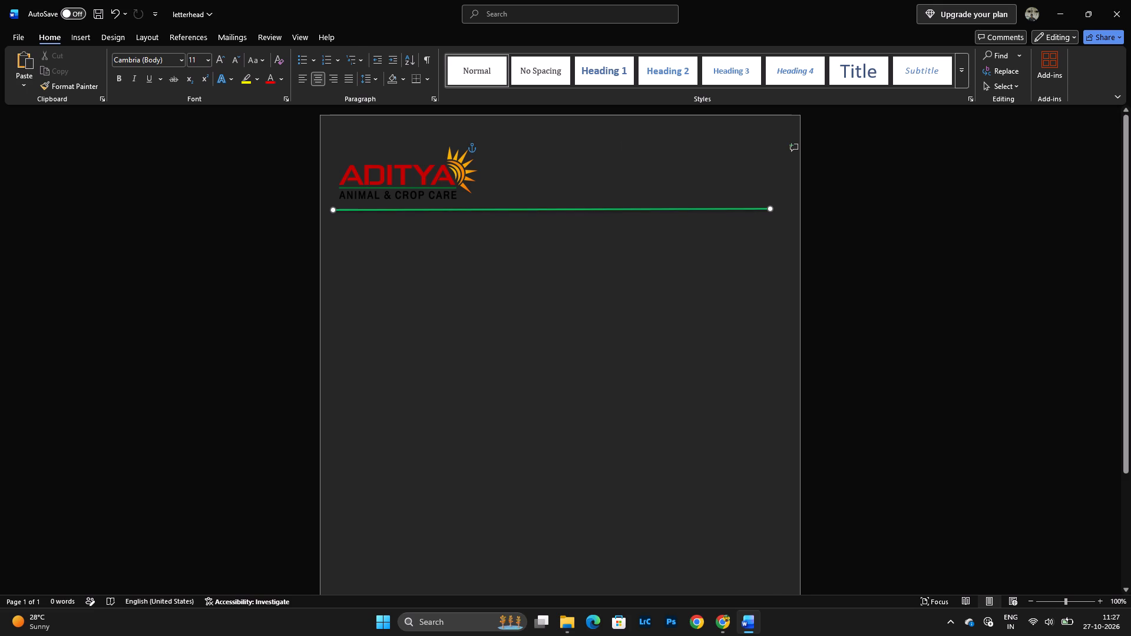
left_click_drag(524, 208, 525, 208)
left_click(772, 208)
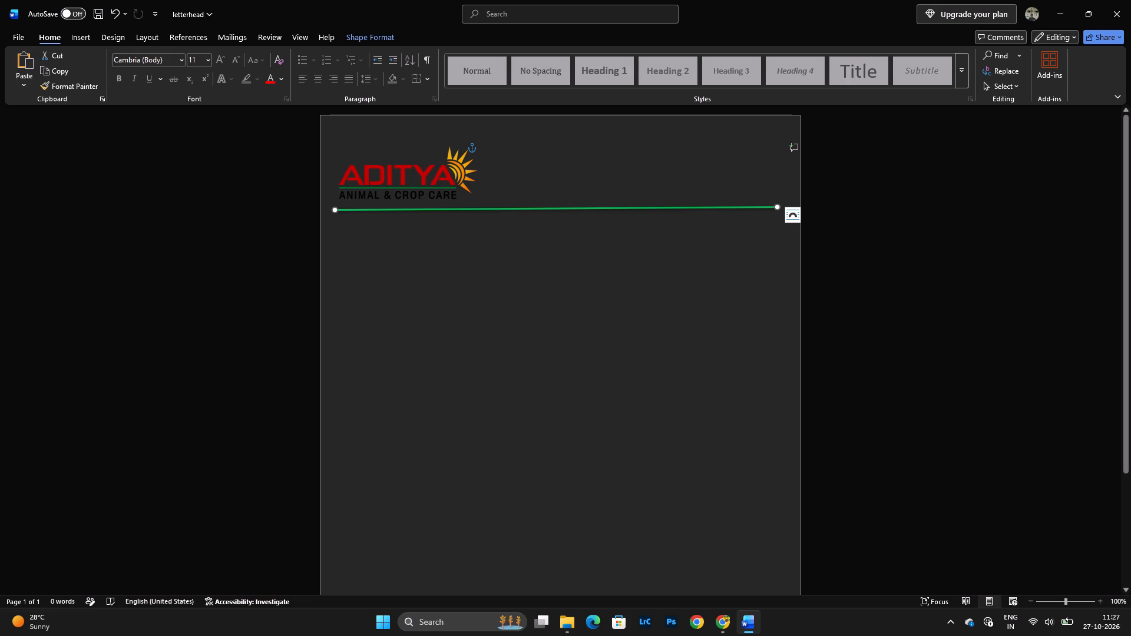
left_click(573, 211)
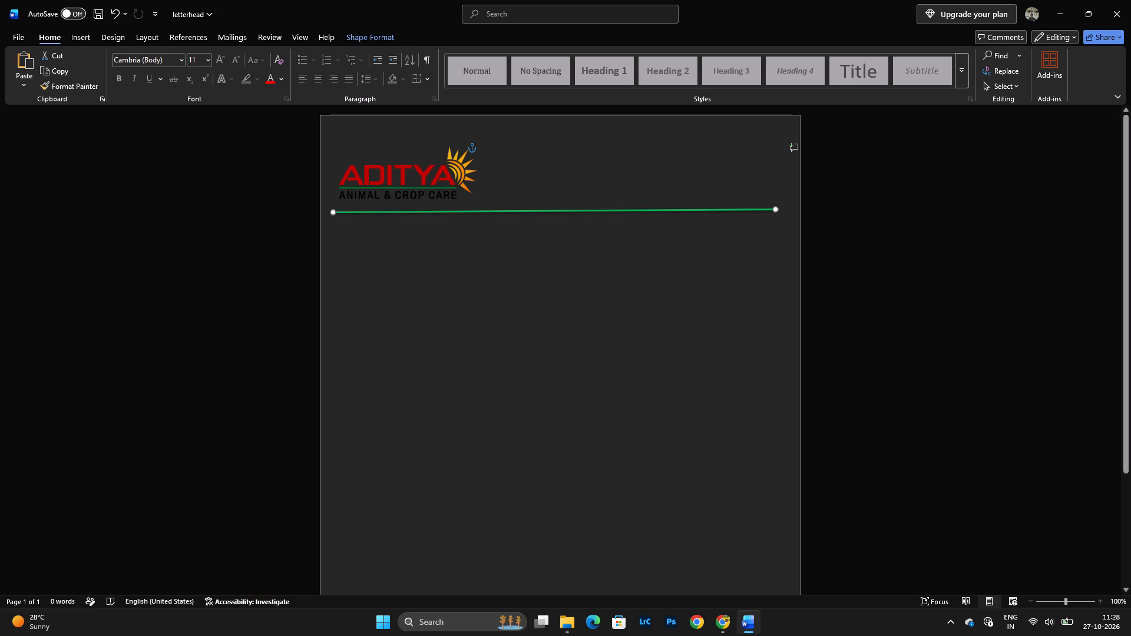
left_click(776, 210)
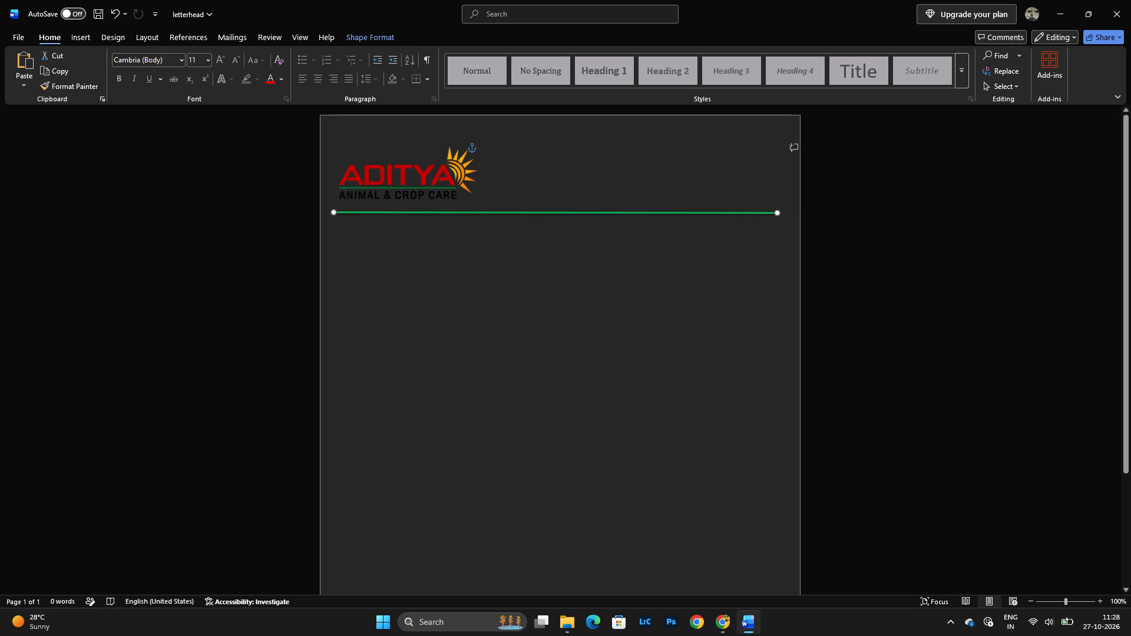
left_click(634, 305)
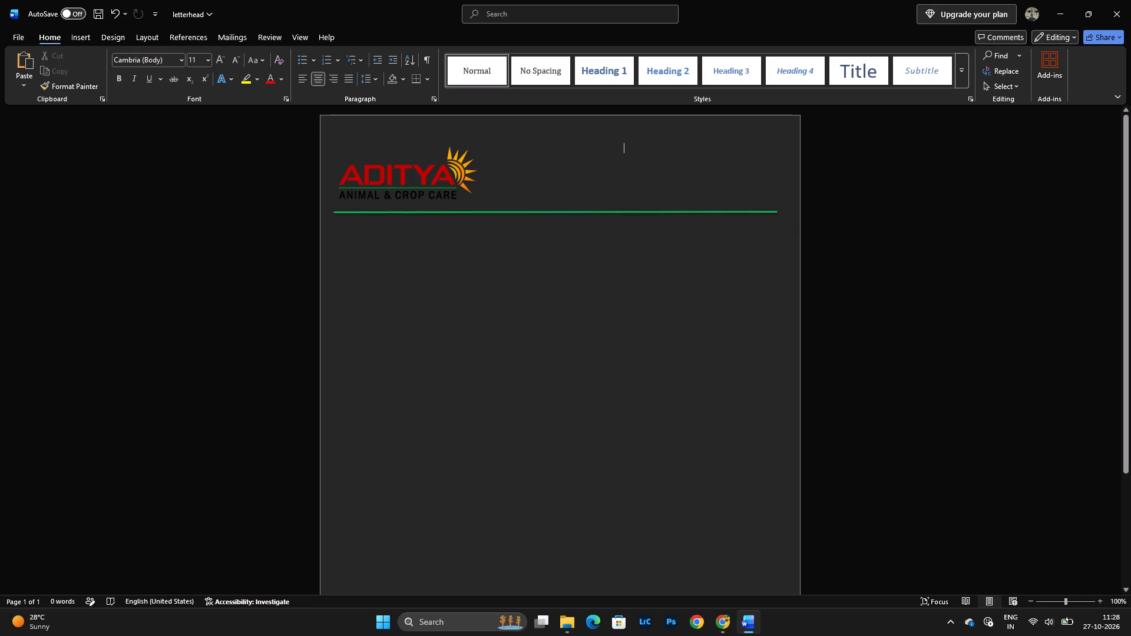
left_click_drag(501, 216, 511, 213)
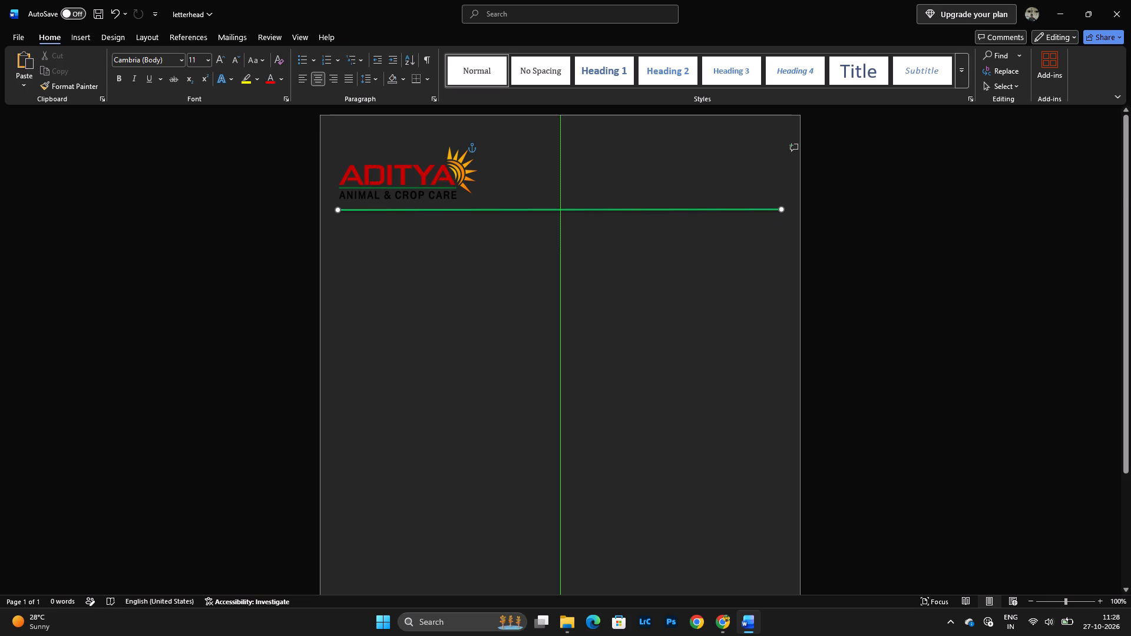
Nudge the green line slightly beneath the logo, deselect it and save the letterhead document.
left_click_drag(511, 213, 509, 214)
left_click(577, 326)
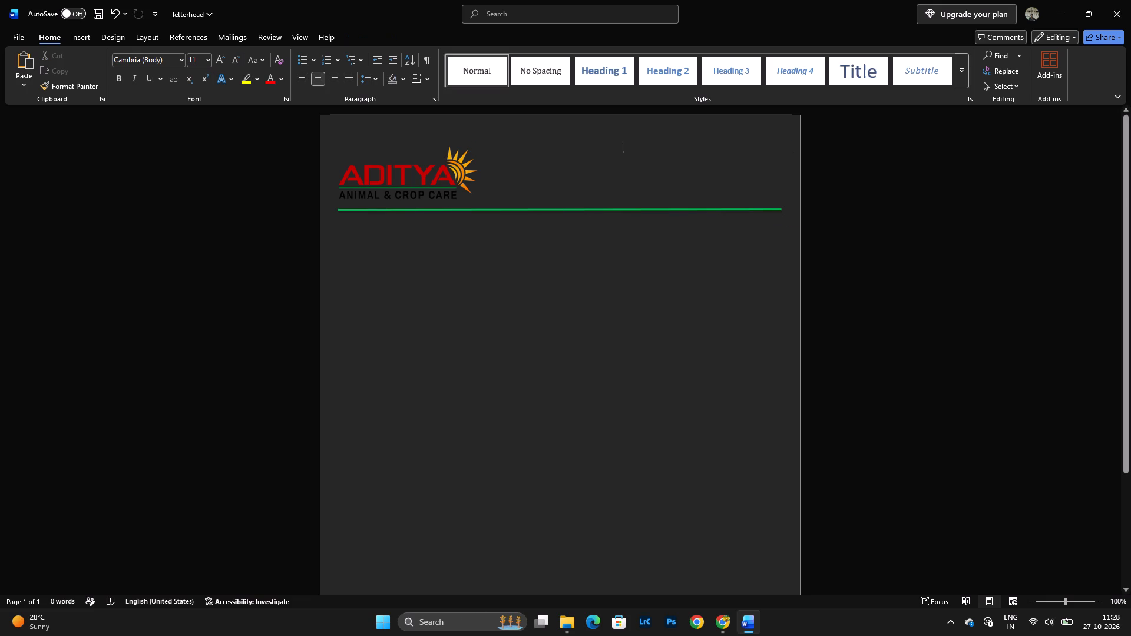
key("ctrl+s")
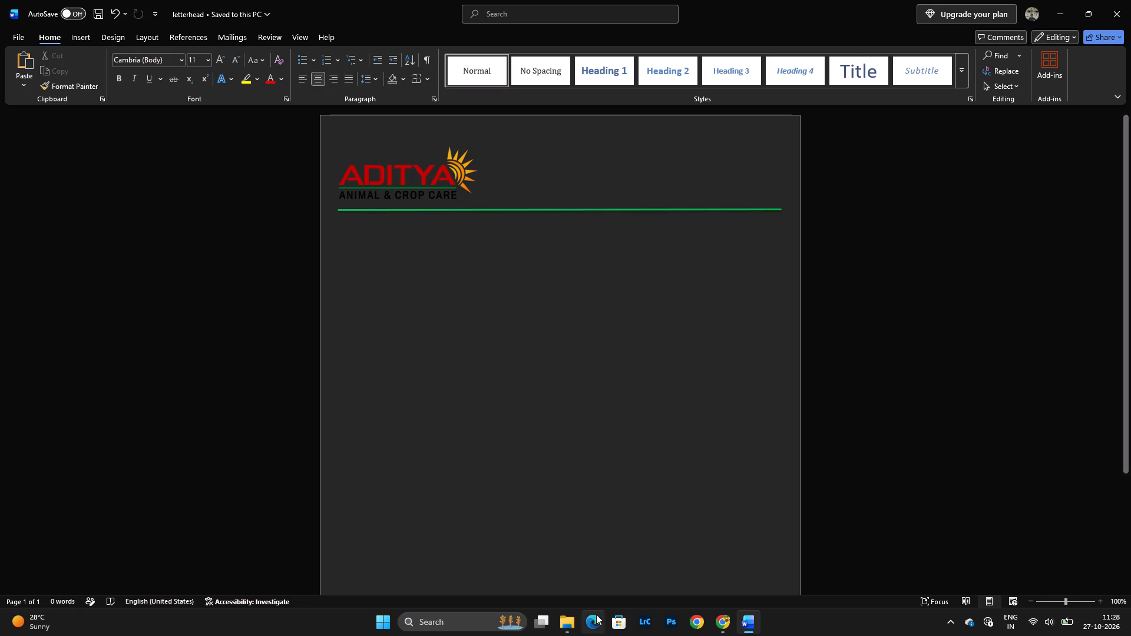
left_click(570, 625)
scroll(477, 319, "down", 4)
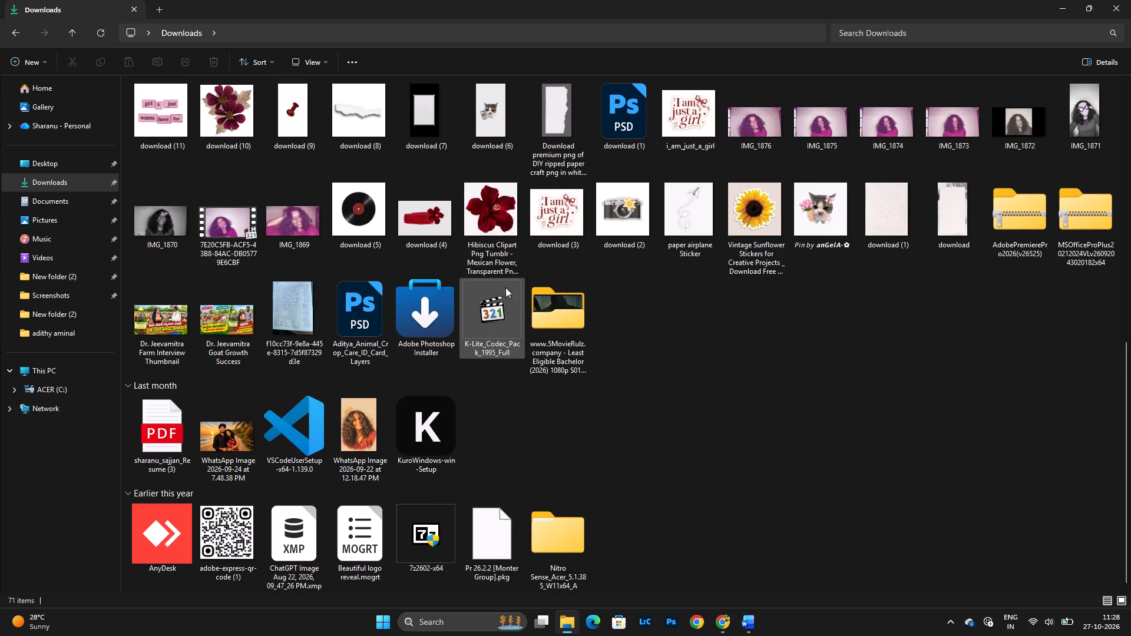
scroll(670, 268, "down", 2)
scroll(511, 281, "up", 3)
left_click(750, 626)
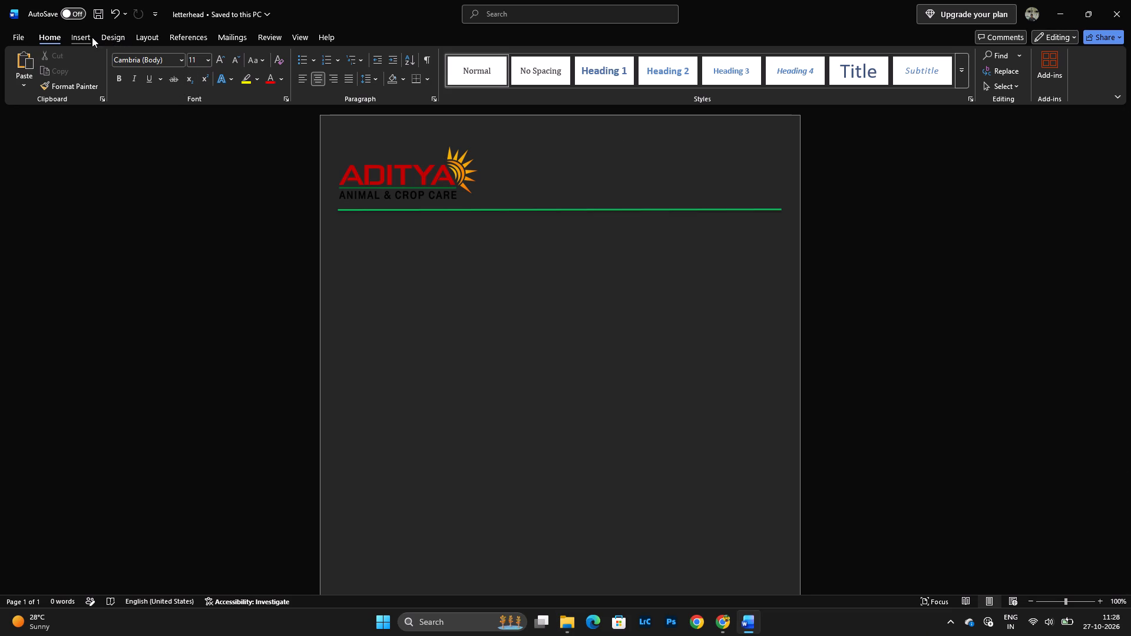
Insert the picture "Aditya Animal & Crop Care Logo" from the adithy aminal folder on the Desktop.
left_click(84, 37)
left_click(152, 67)
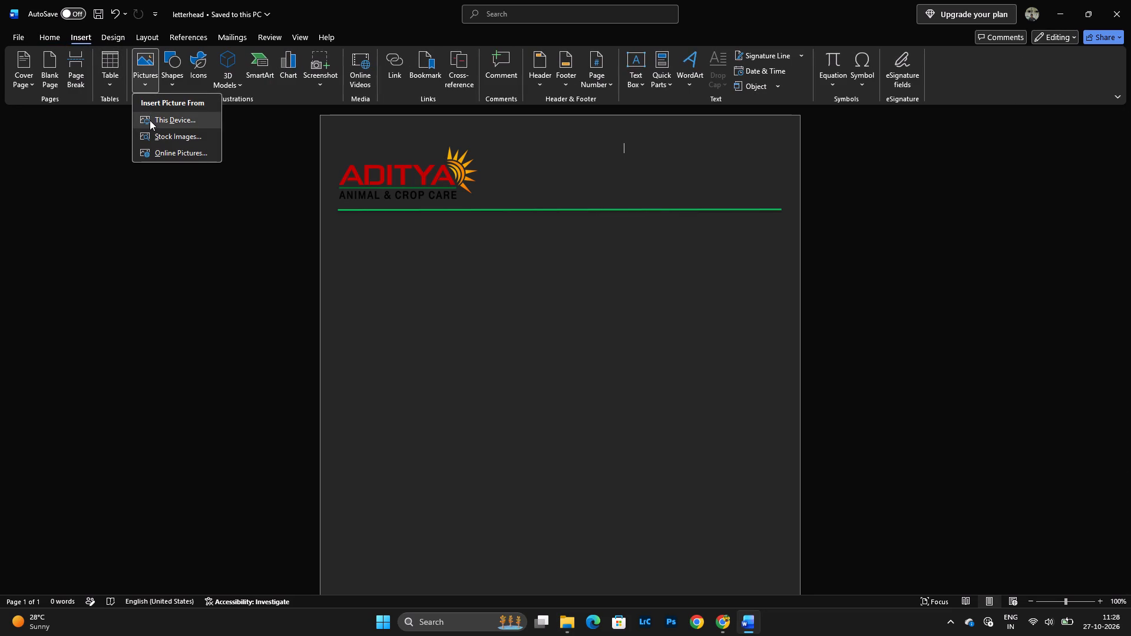
left_click(150, 120)
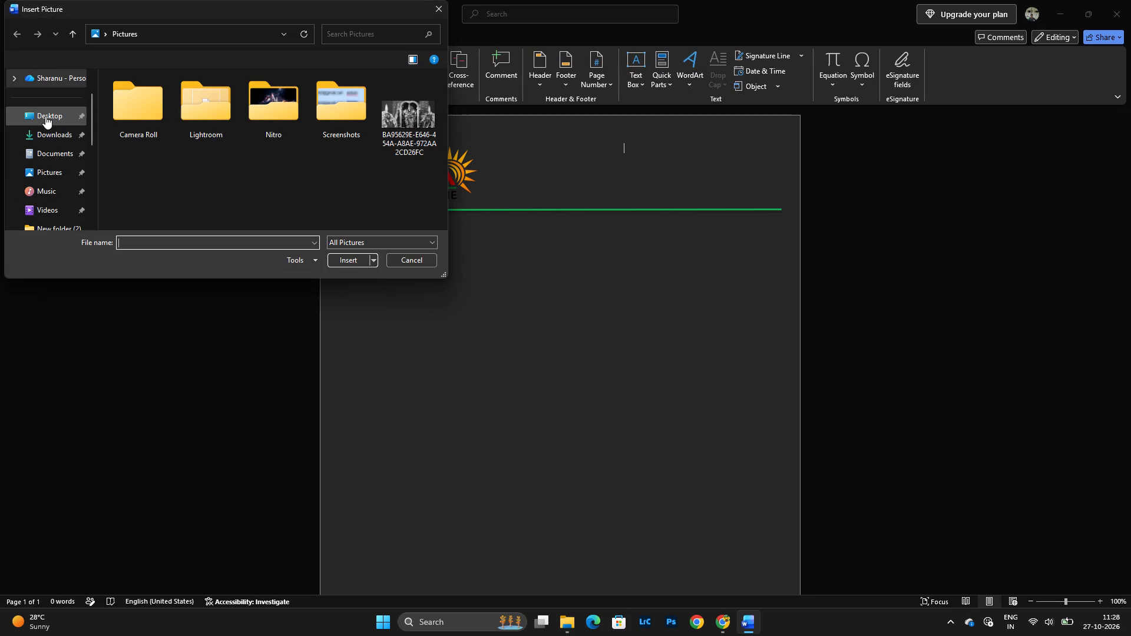
left_click(45, 116)
double_click(150, 115)
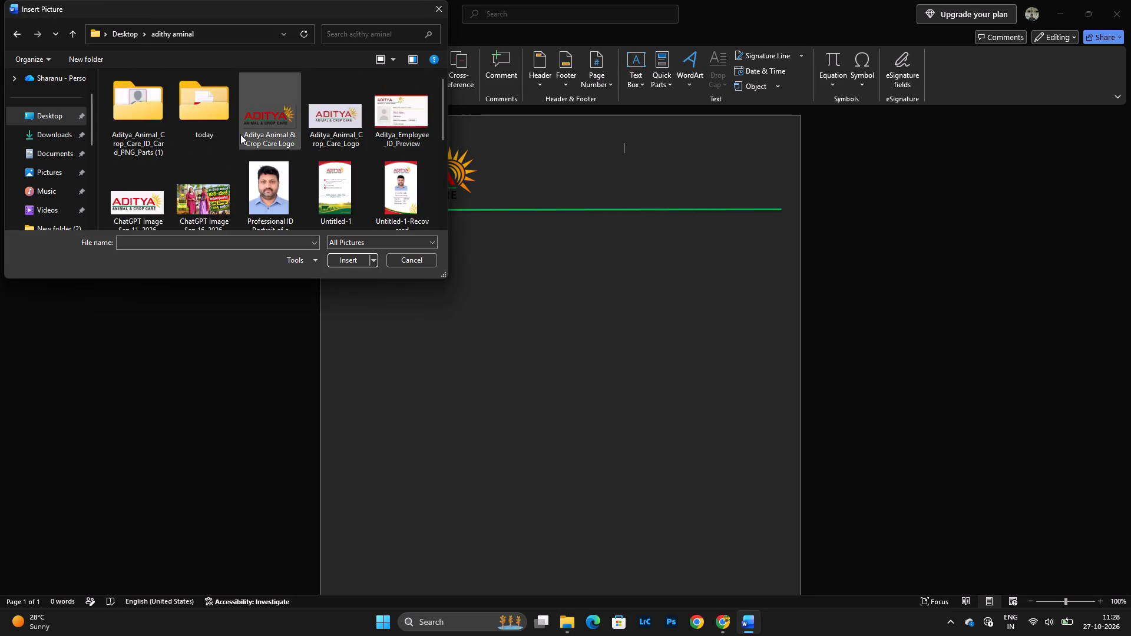
scroll(240, 134, "down", 2)
scroll(240, 134, "up", 2)
left_click(257, 104)
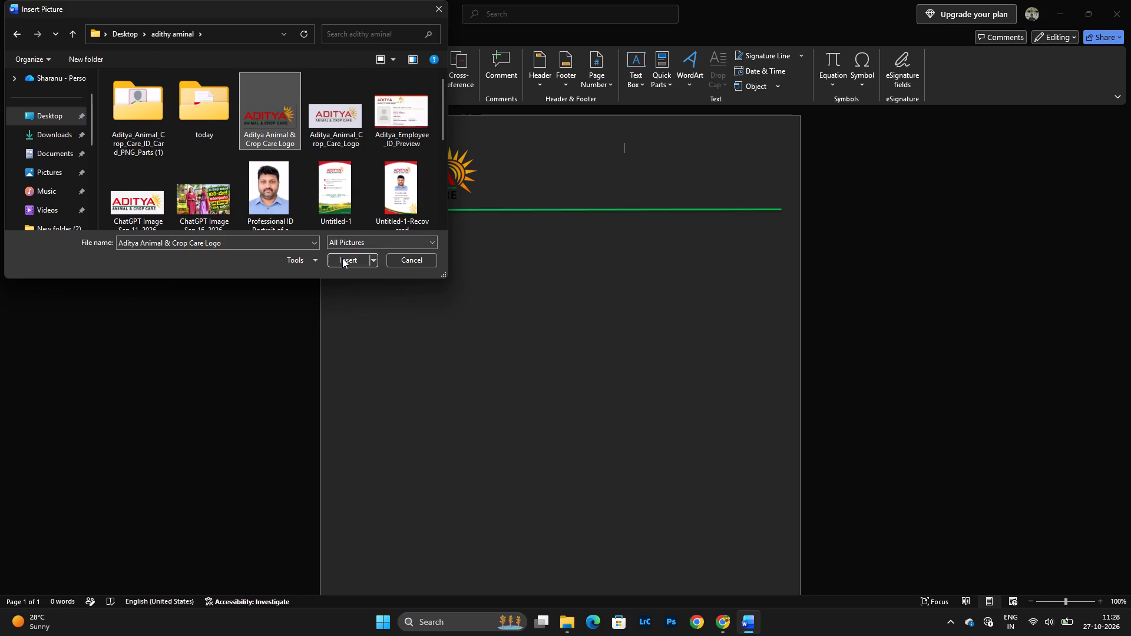
left_click(342, 258)
Set the newly inserted large logo to square text wrapping and move it down to the middle of the page.
scroll(347, 253, "down", 4)
scroll(348, 253, "up", 1)
scroll(348, 253, "down", 1)
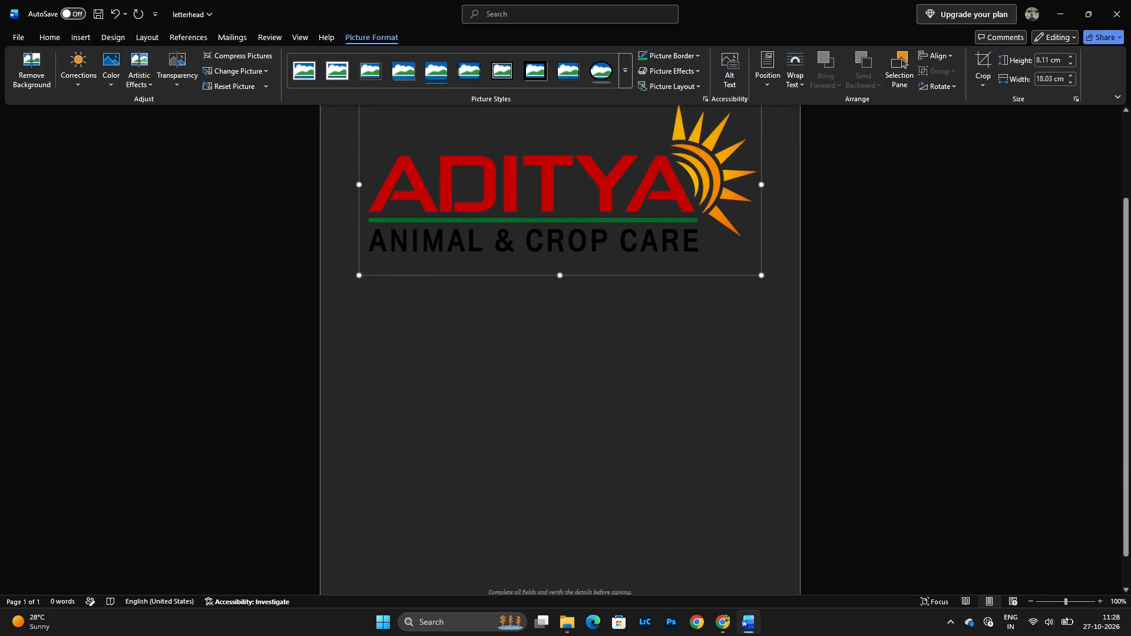
left_click_drag(583, 191, 583, 261)
left_click_drag(569, 207, 551, 253)
left_click(779, 115)
left_click(807, 247)
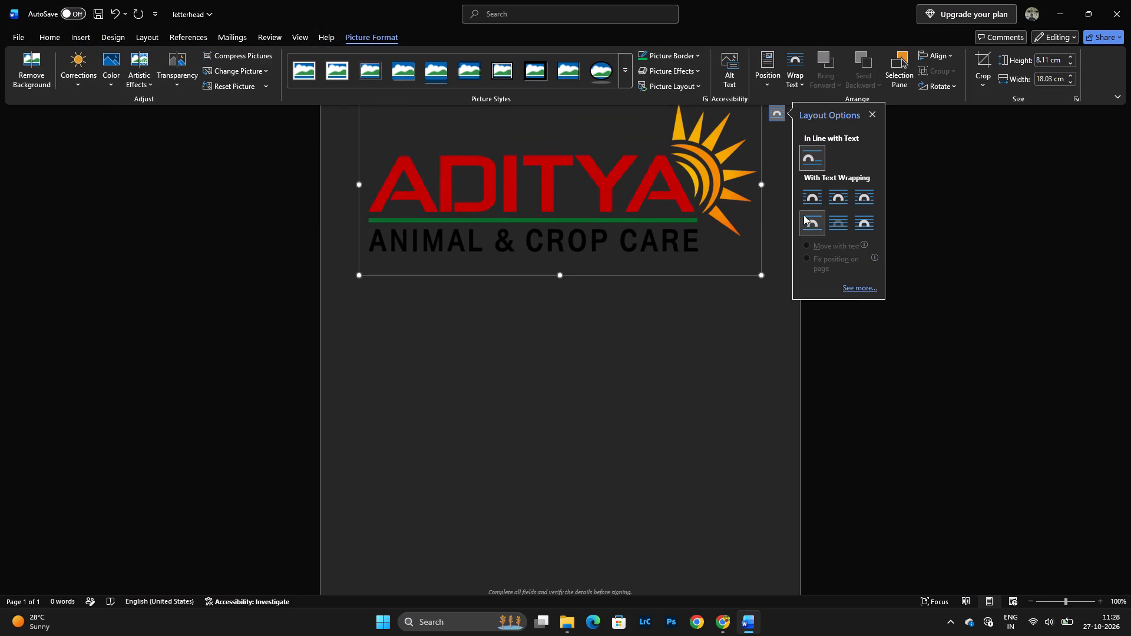
left_click(809, 205)
left_click_drag(604, 191, 608, 320)
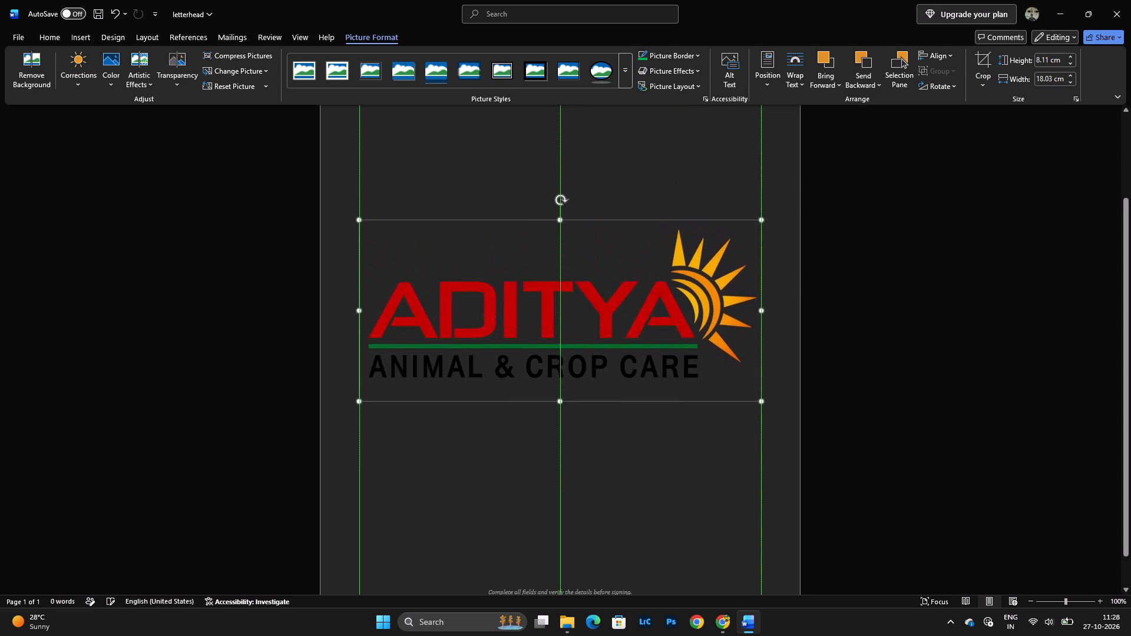
left_click_drag(608, 320, 604, 339)
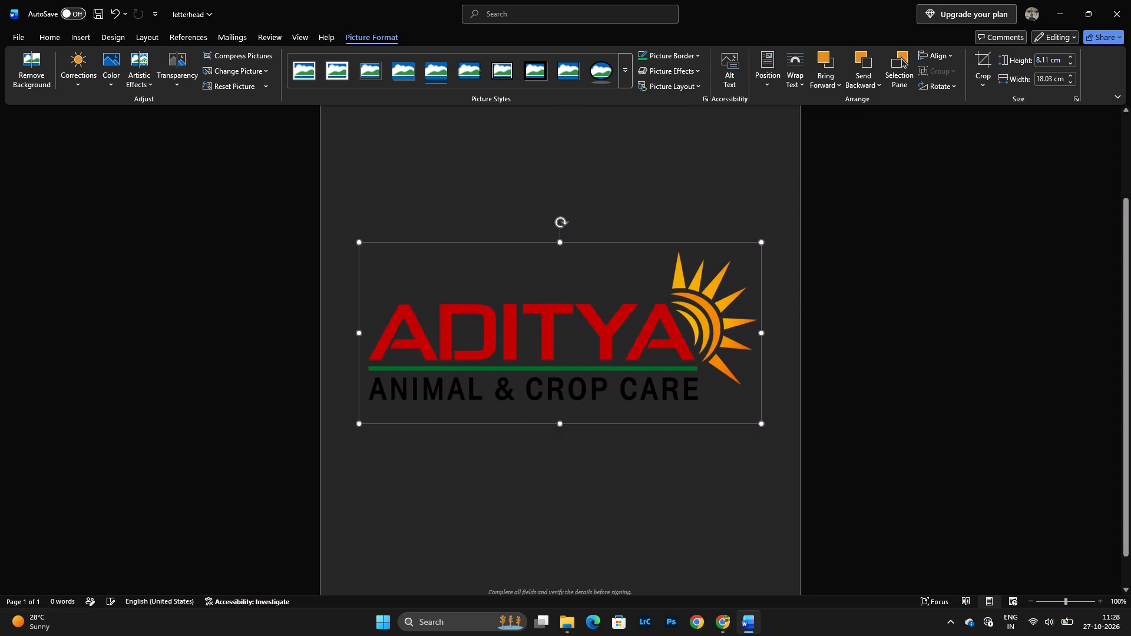
left_click_drag(604, 339, 602, 337)
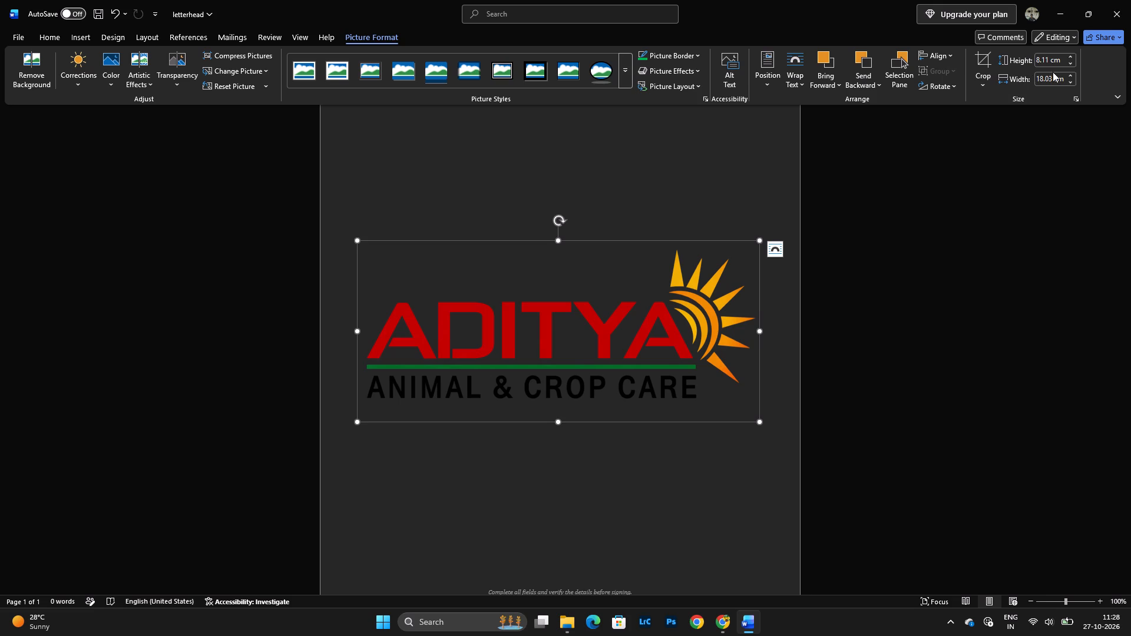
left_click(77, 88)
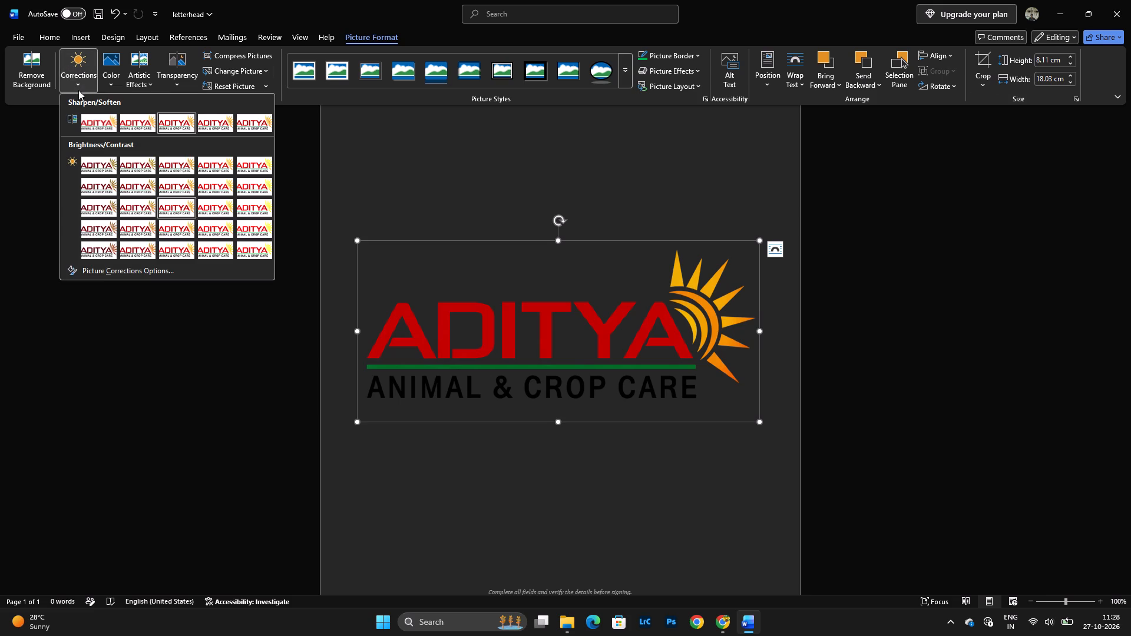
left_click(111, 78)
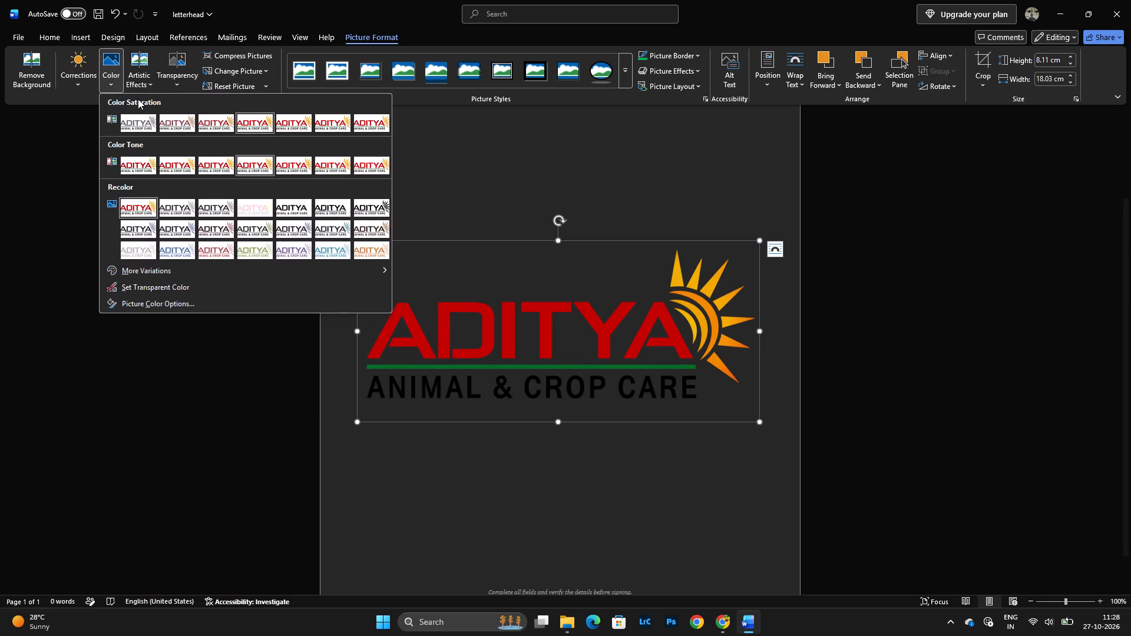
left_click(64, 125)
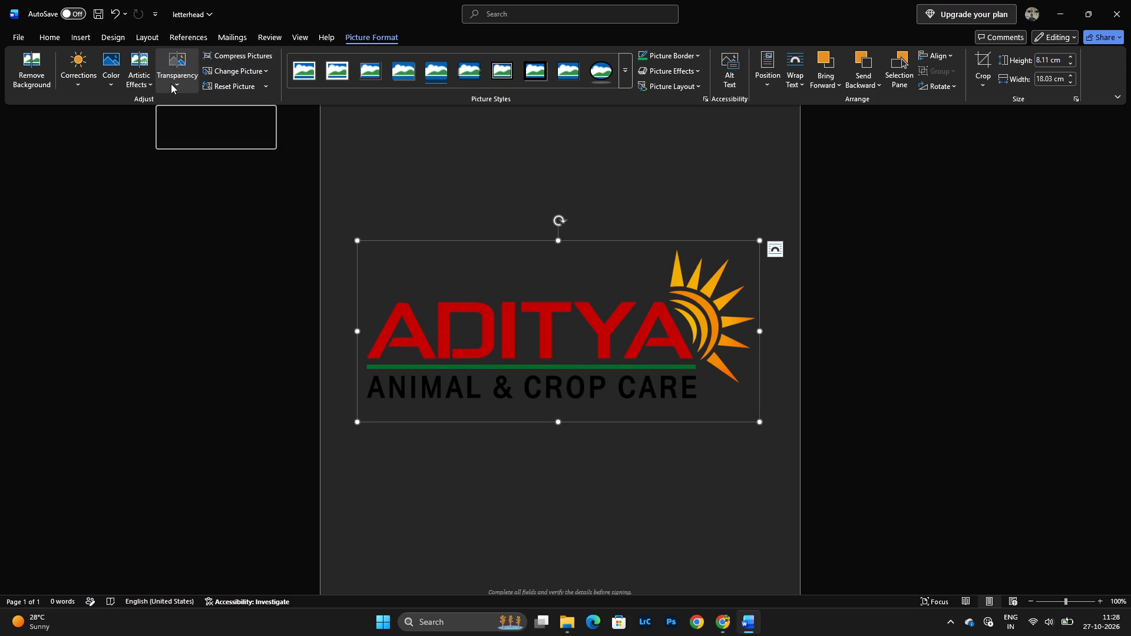
Fade the large logo into a watermark using the second-strongest picture transparency preset.
left_click(171, 84)
left_click(163, 179)
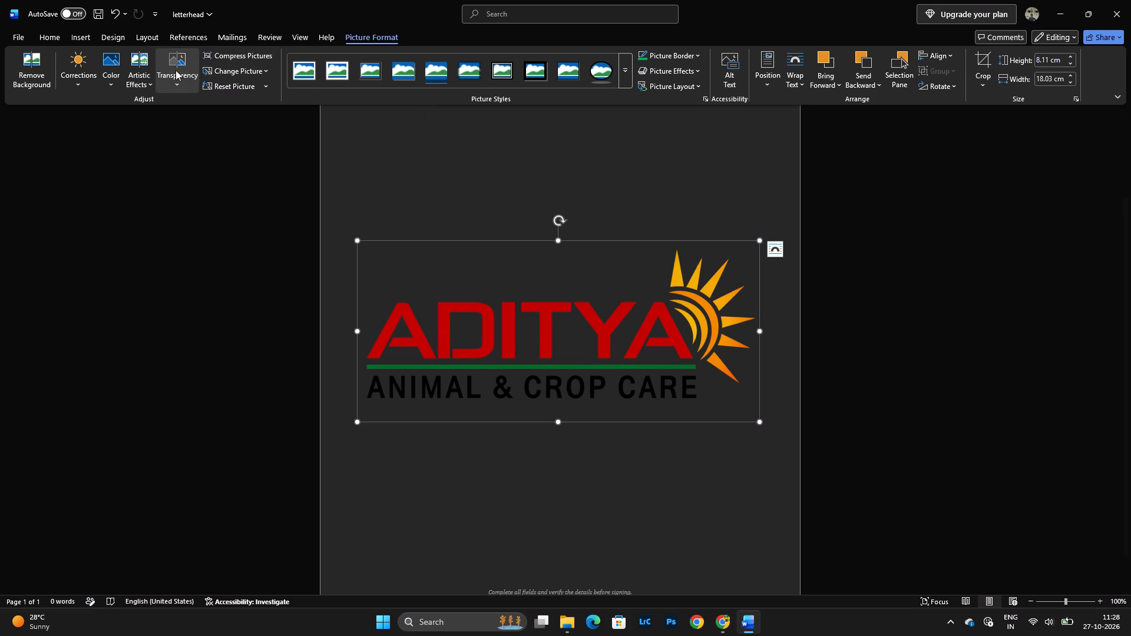
left_click(174, 71)
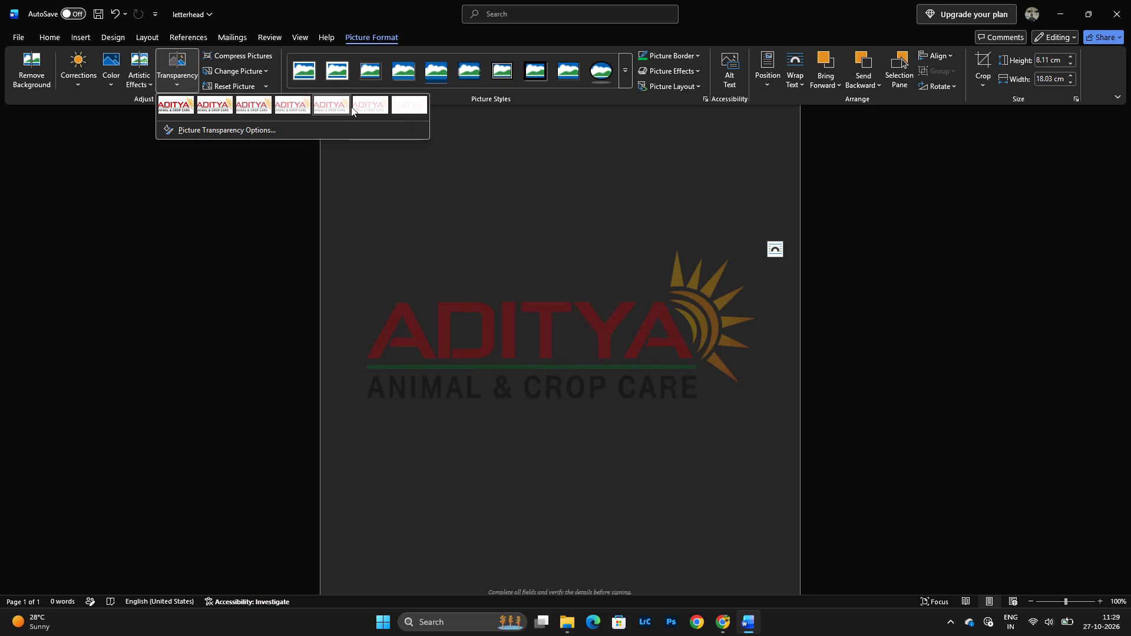
left_click(362, 107)
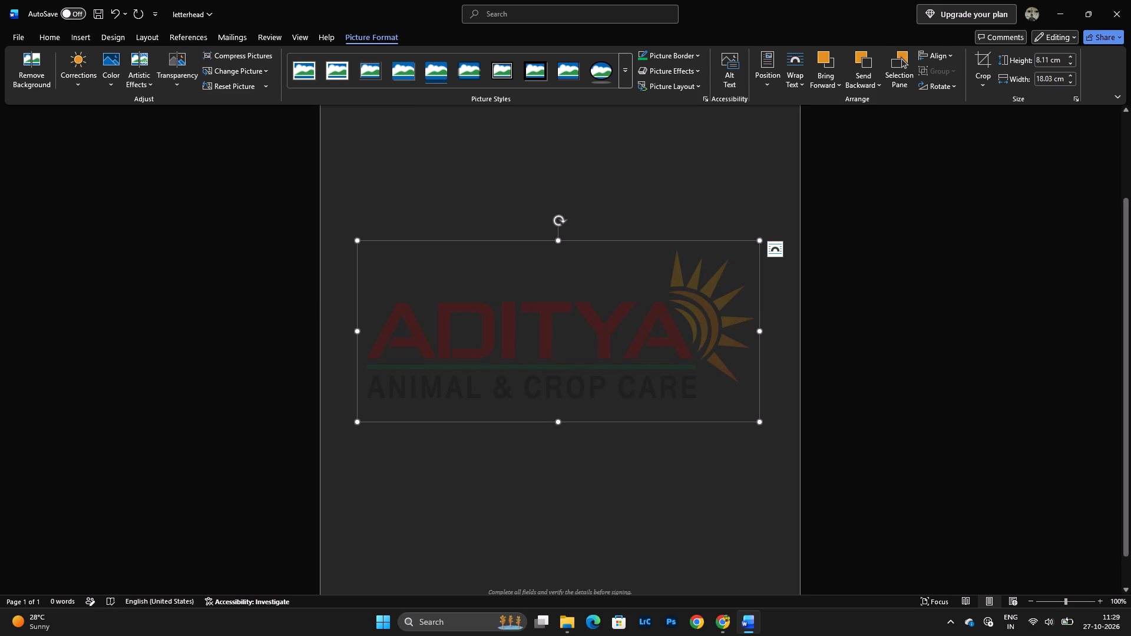
Shrink the faded logo proportionally to about 15.6 cm wide and 7 cm high, and recentre it on the page.
left_click_drag(759, 244, 705, 272)
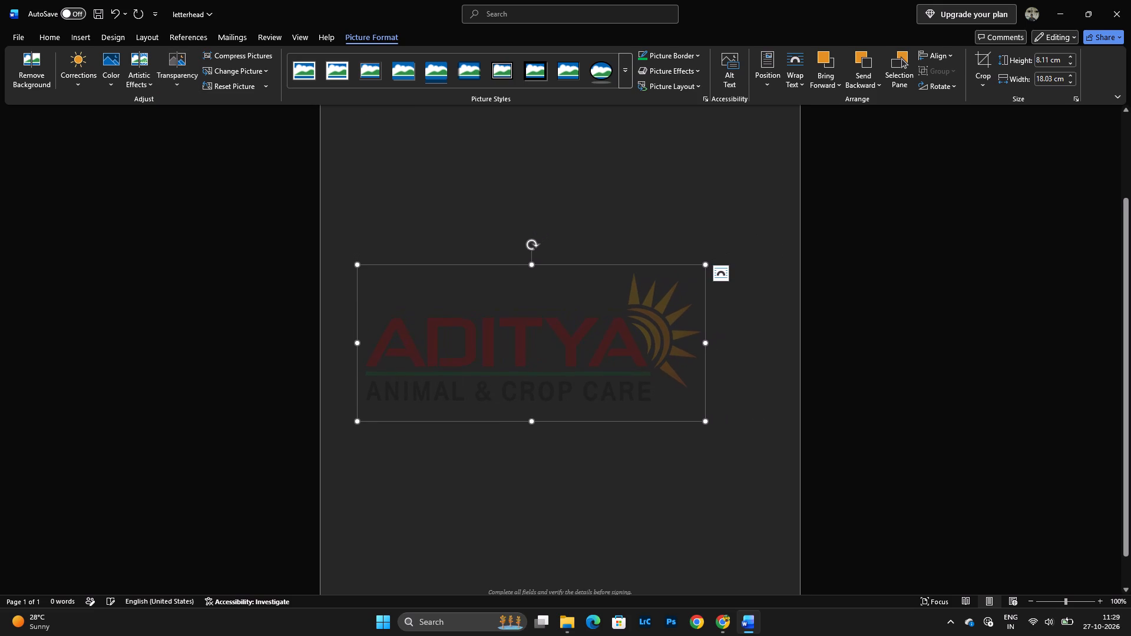
left_click_drag(564, 335, 596, 299)
left_click(652, 168)
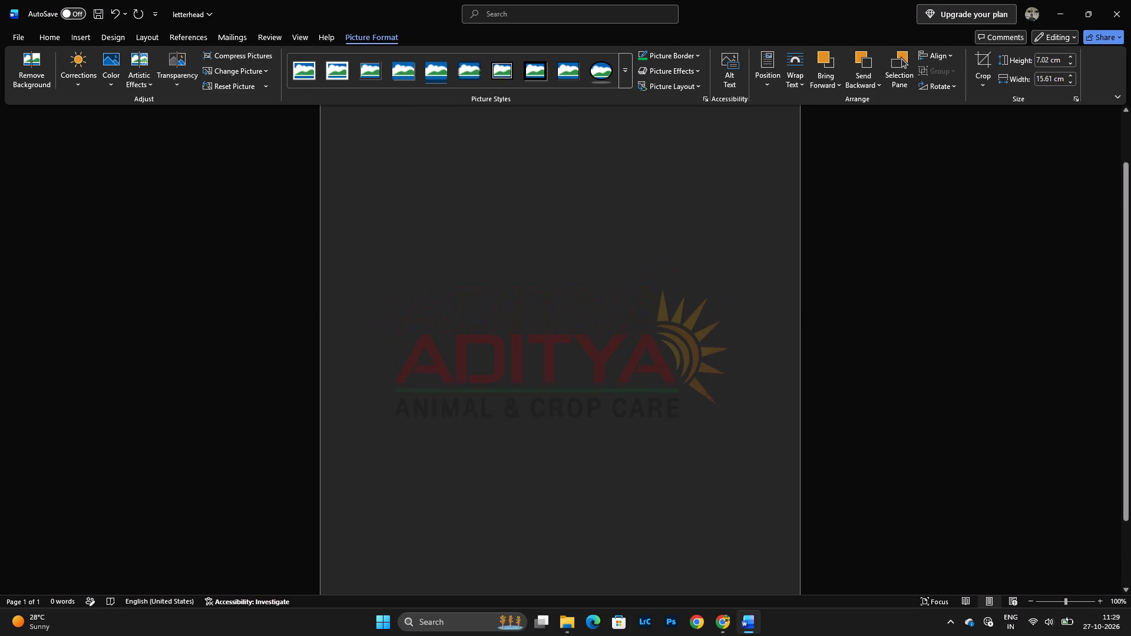
scroll(664, 206, "down", 2)
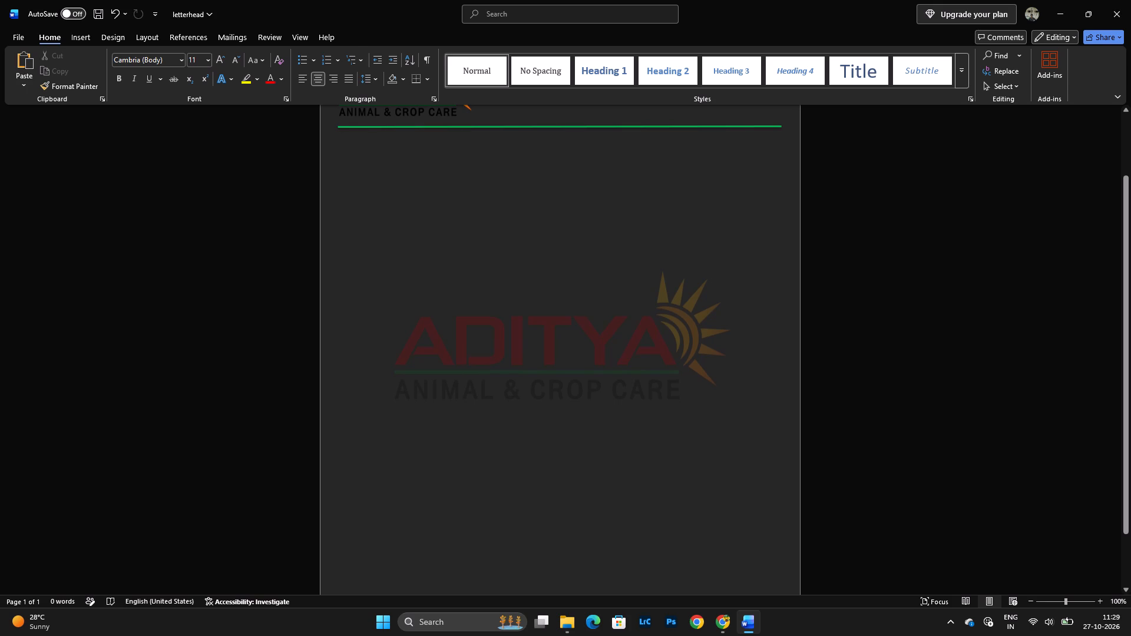
Save the letterhead document with the watermark logo in place.
key("ctrl+s")
scroll(617, 256, "up", 5)
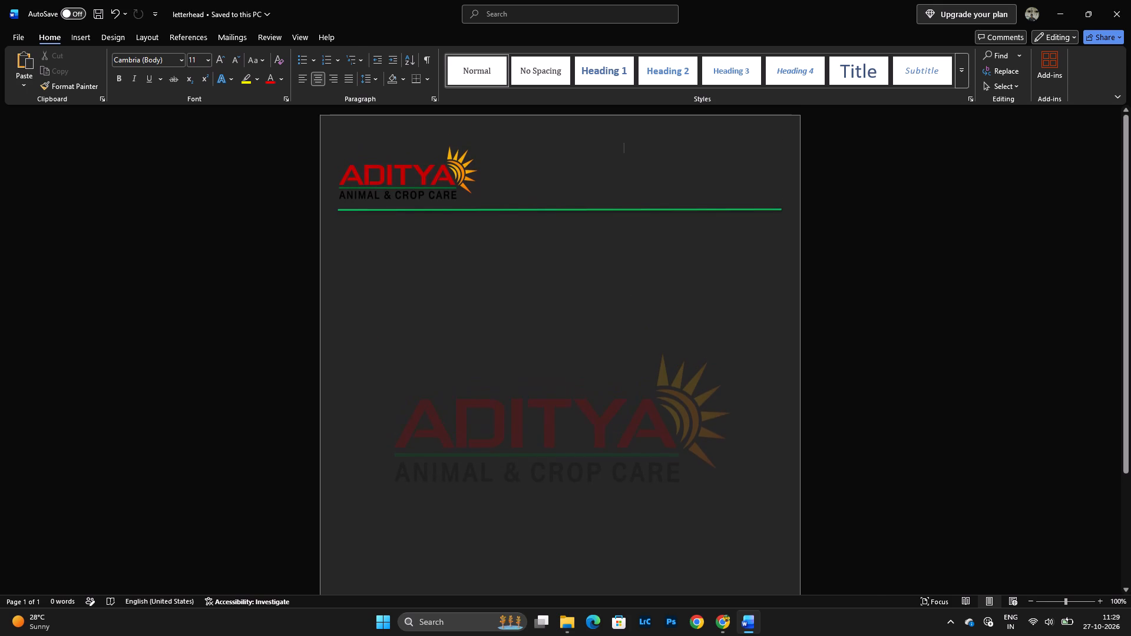
Switch to Chrome and examine the company letterhead image results for layout and footer ideas.
key("alt+Tab")
key("alt+Tab")
key("alt+Tab")
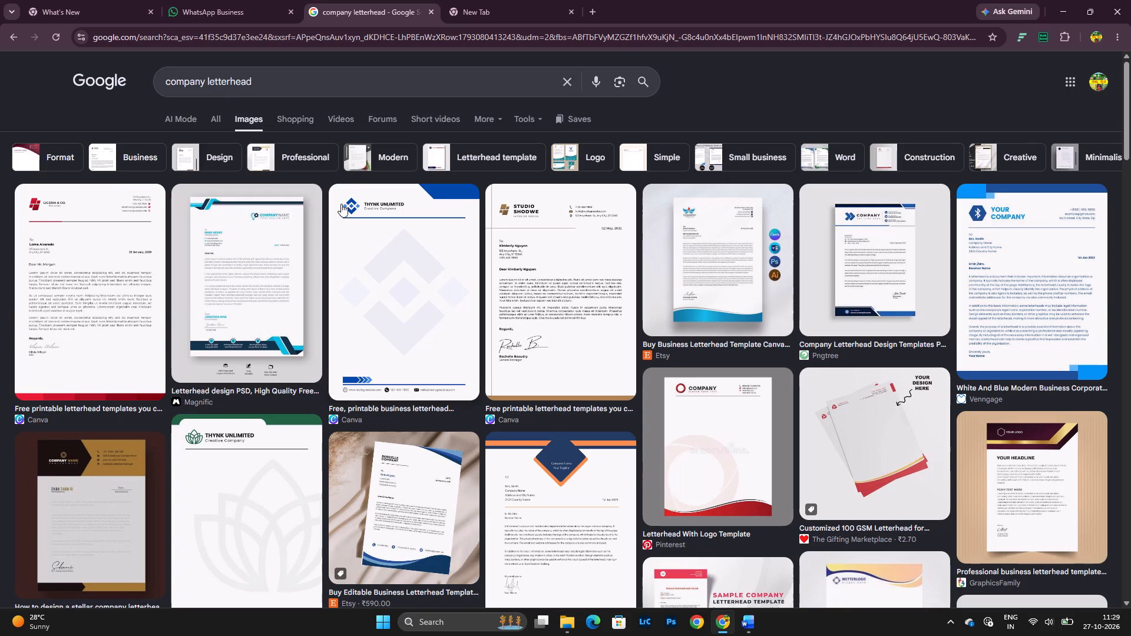
scroll(394, 313, "down", 3)
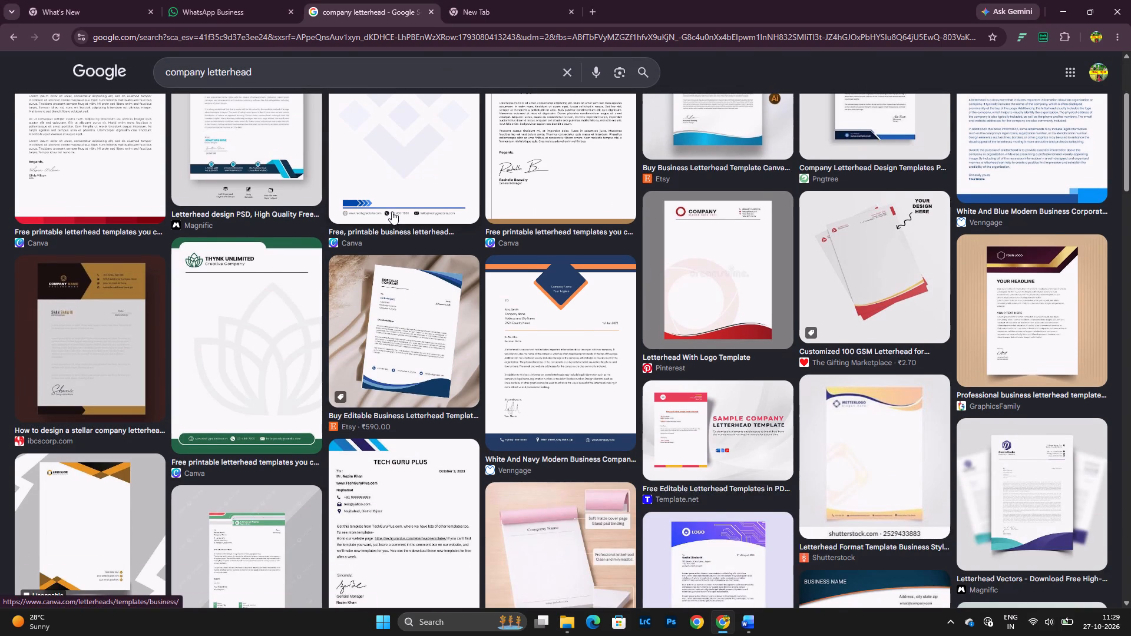
scroll(392, 211, "down", 2)
scroll(465, 224, "down", 4)
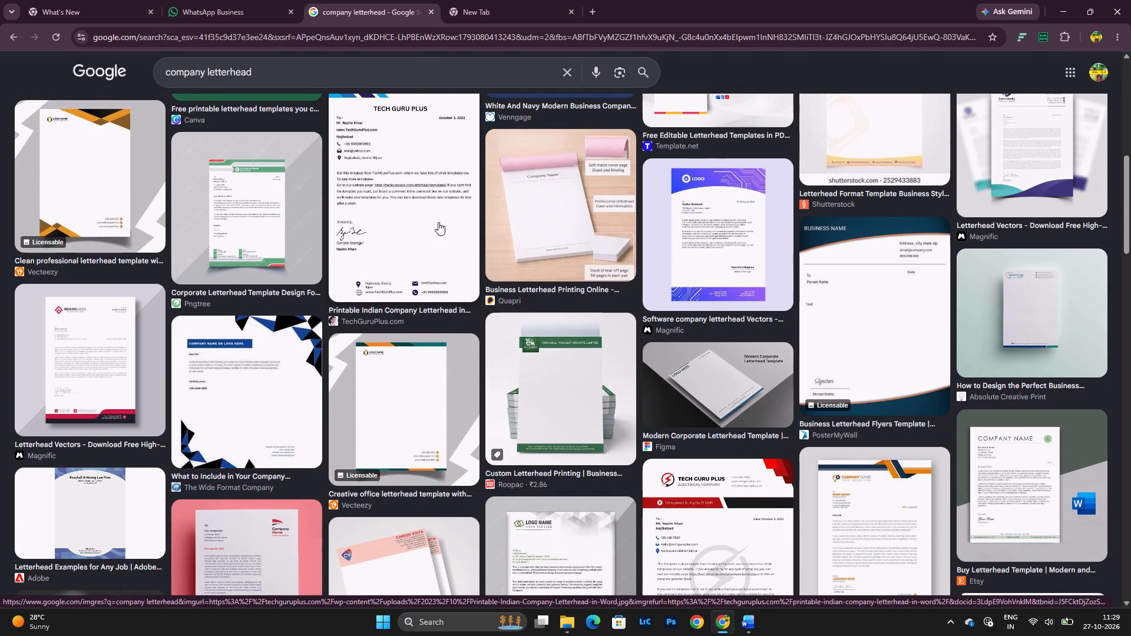
scroll(413, 214, "up", 2)
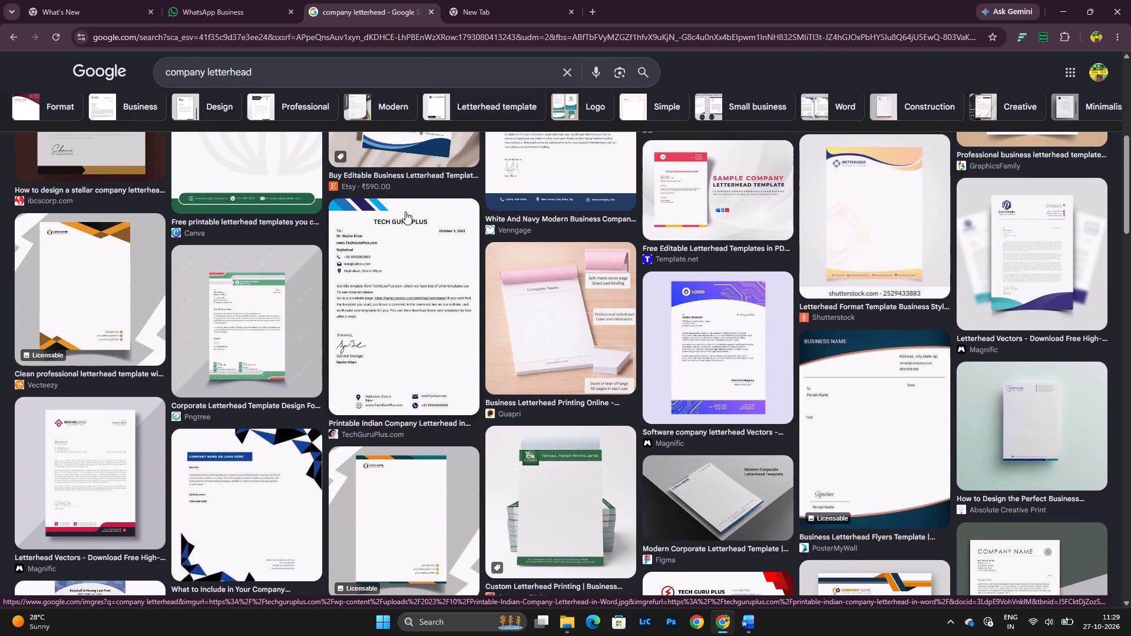
key("alt+Tab")
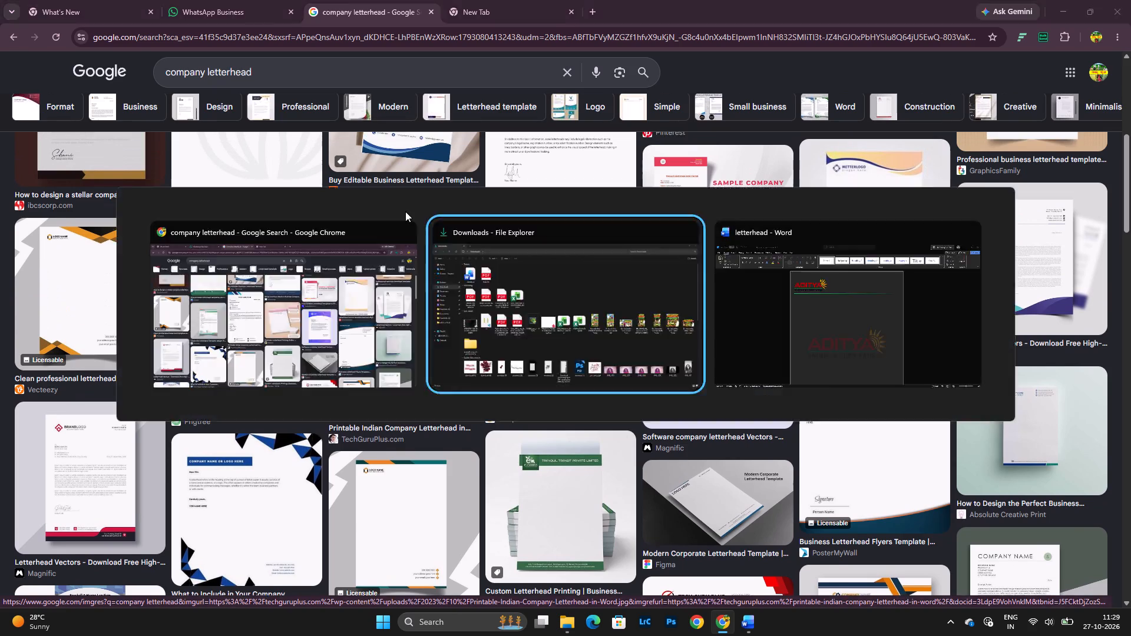
key("alt+Tab")
scroll(409, 263, "up", 1)
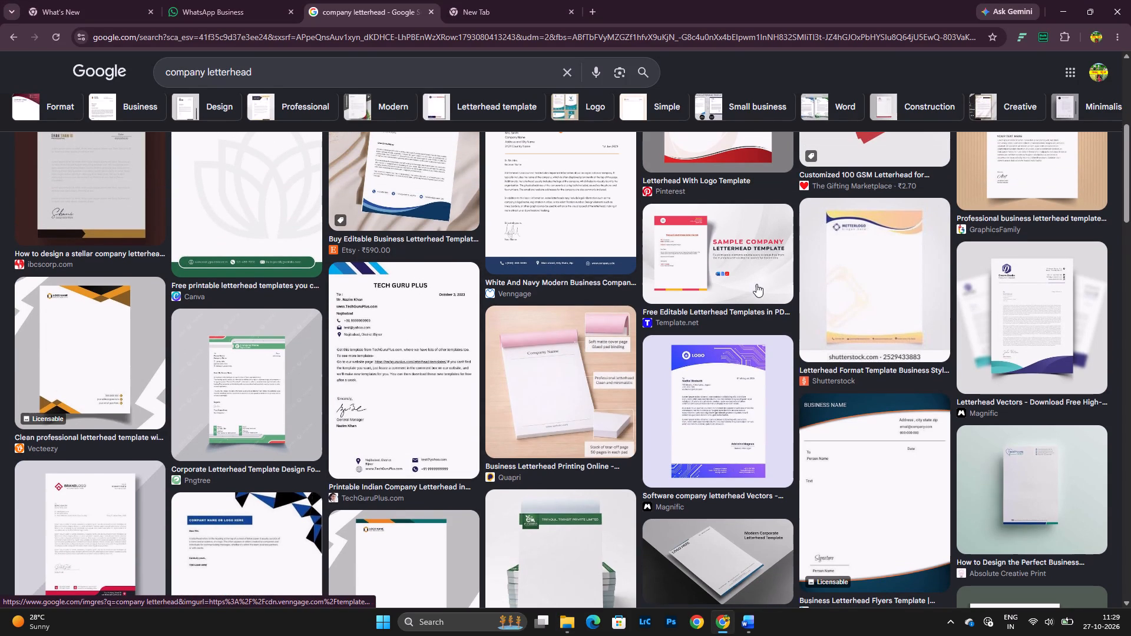
Return to the letterhead document in Word and save it again.
key("alt+Tab")
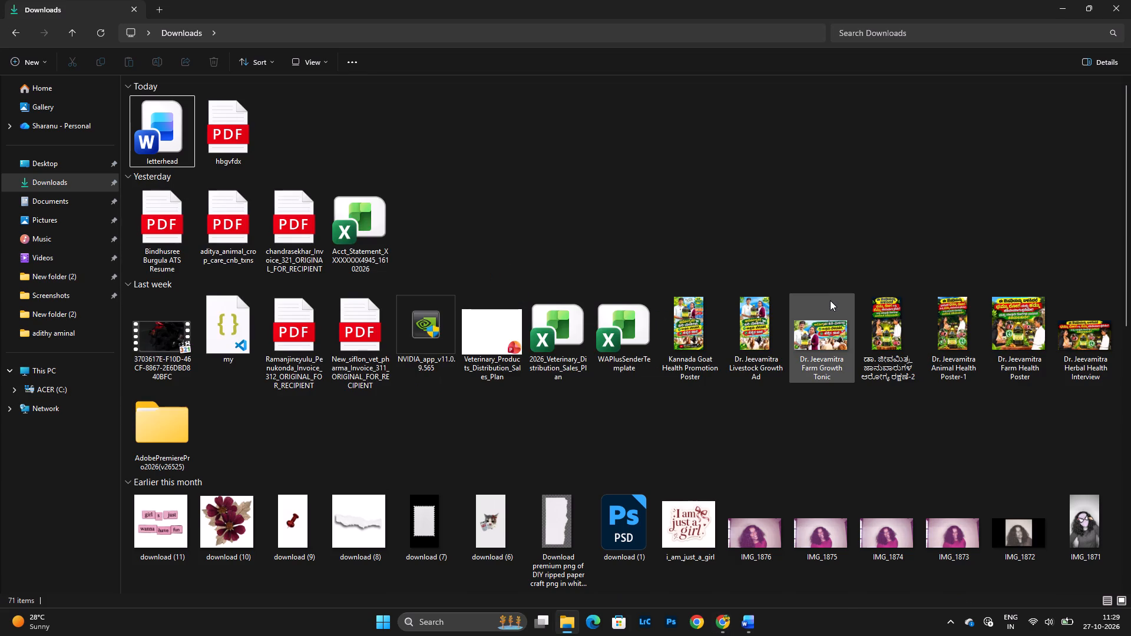
key("alt+Tab")
key("alt+Tab")
key("alt+Tab")
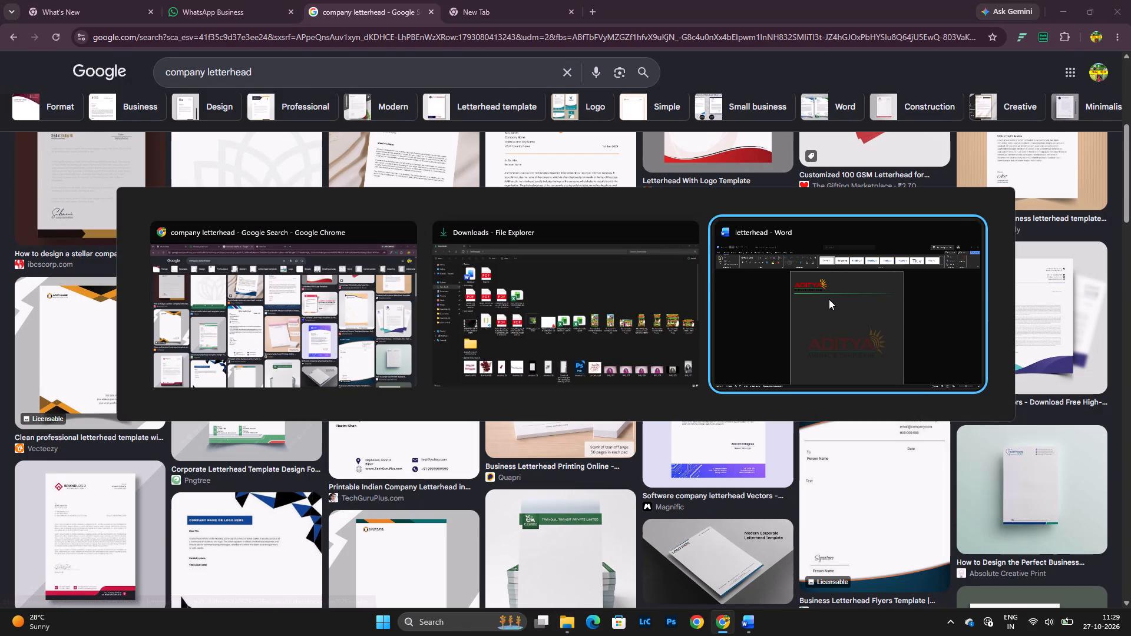
scroll(639, 253, "down", 1)
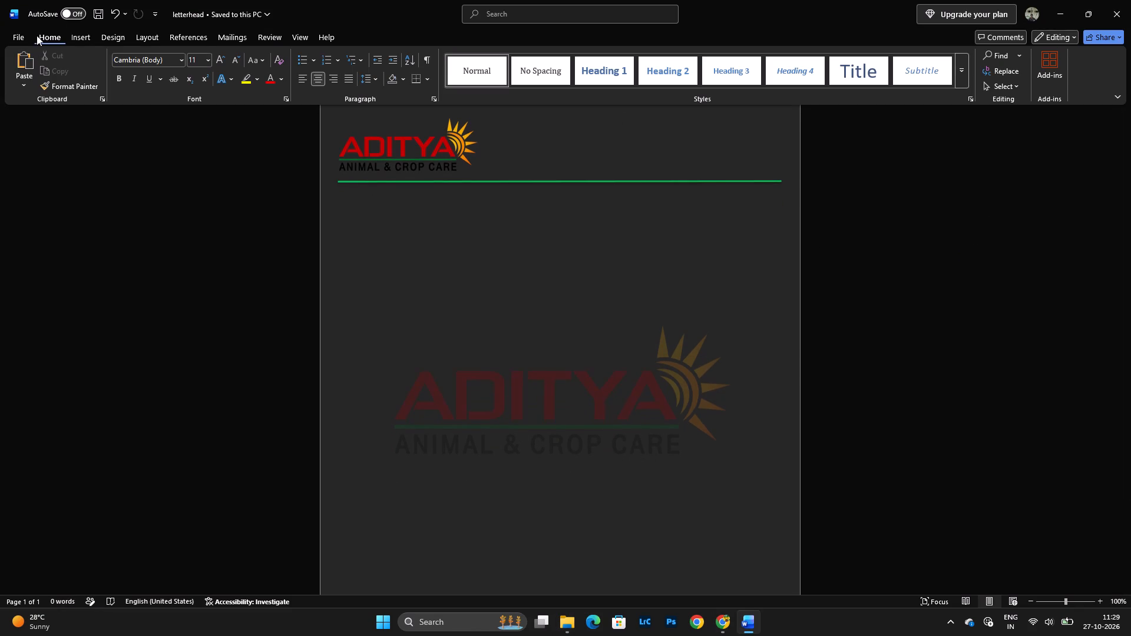
key("ctrl+s")
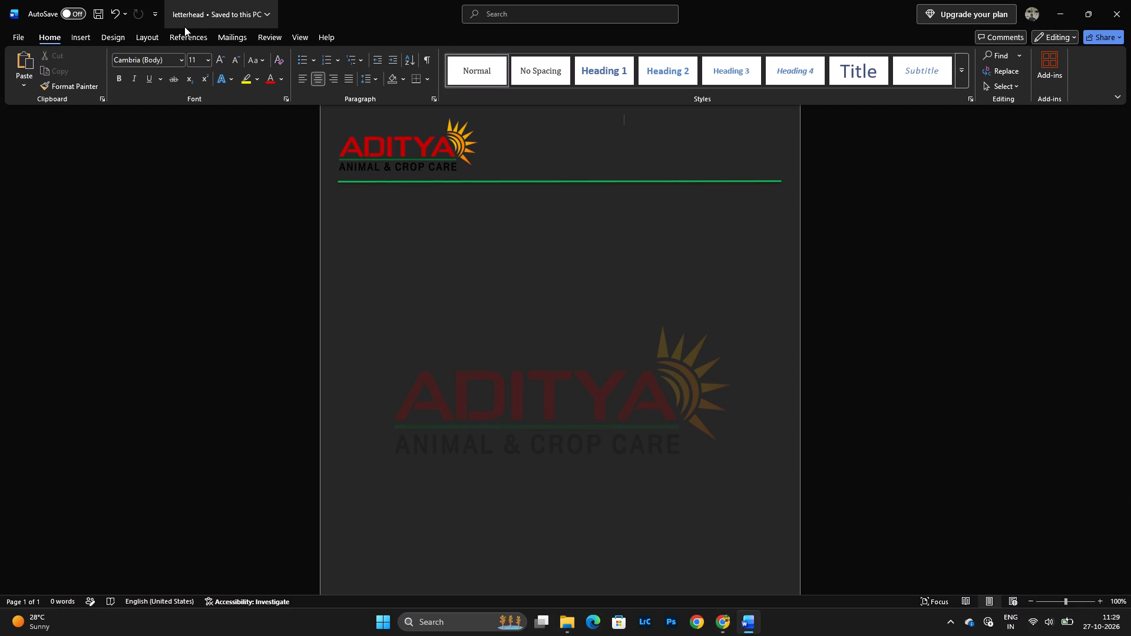
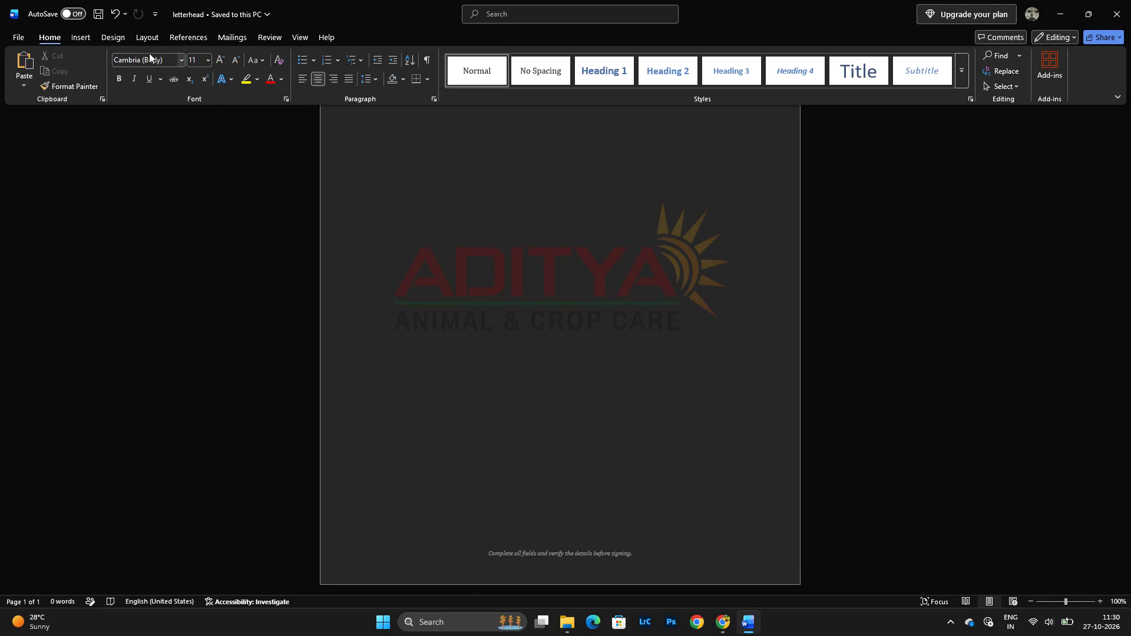
Insert the picture 07_Back_Contact_Details from the Aditya_Animal_Crop_Care_ID_Card_PNG_Parts (1) folder inside adithy aminal.
left_click(85, 37)
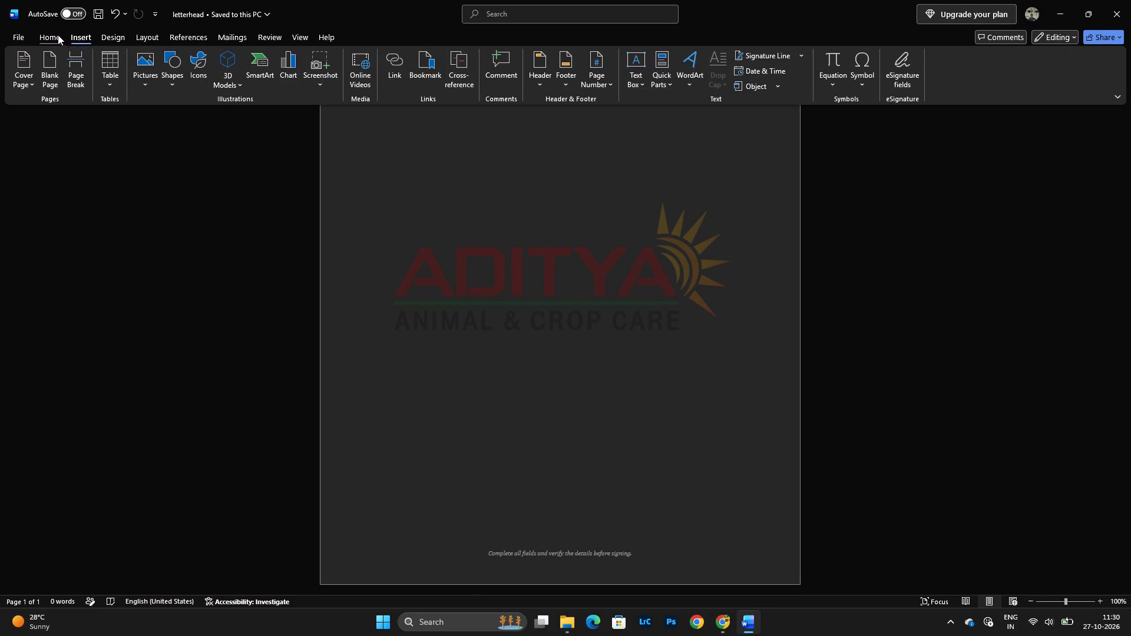
left_click(49, 35)
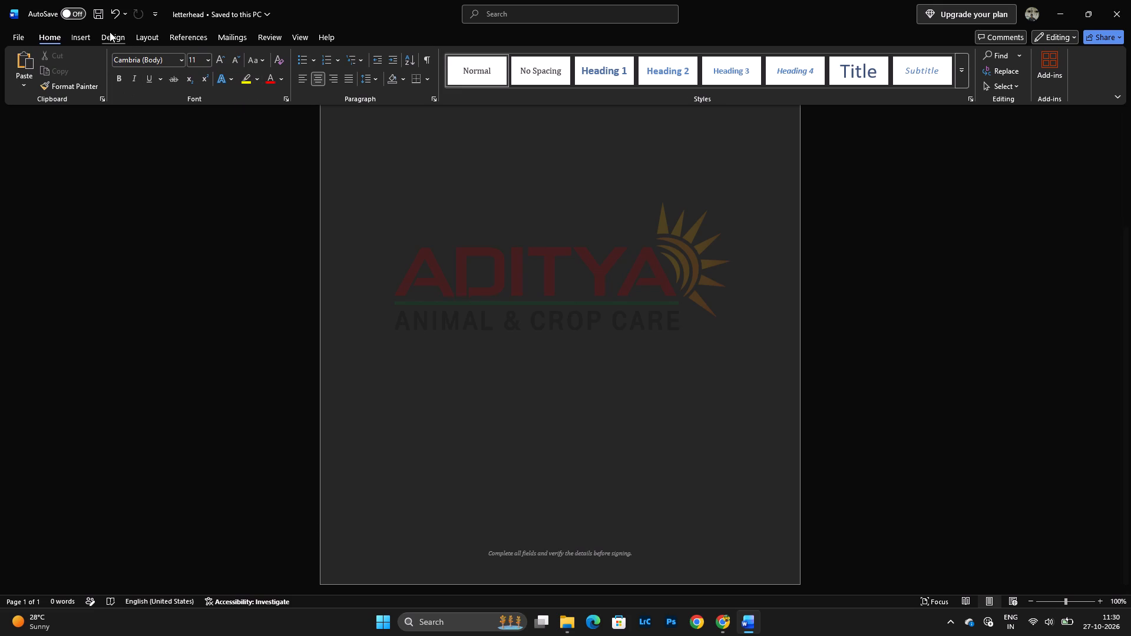
left_click(87, 39)
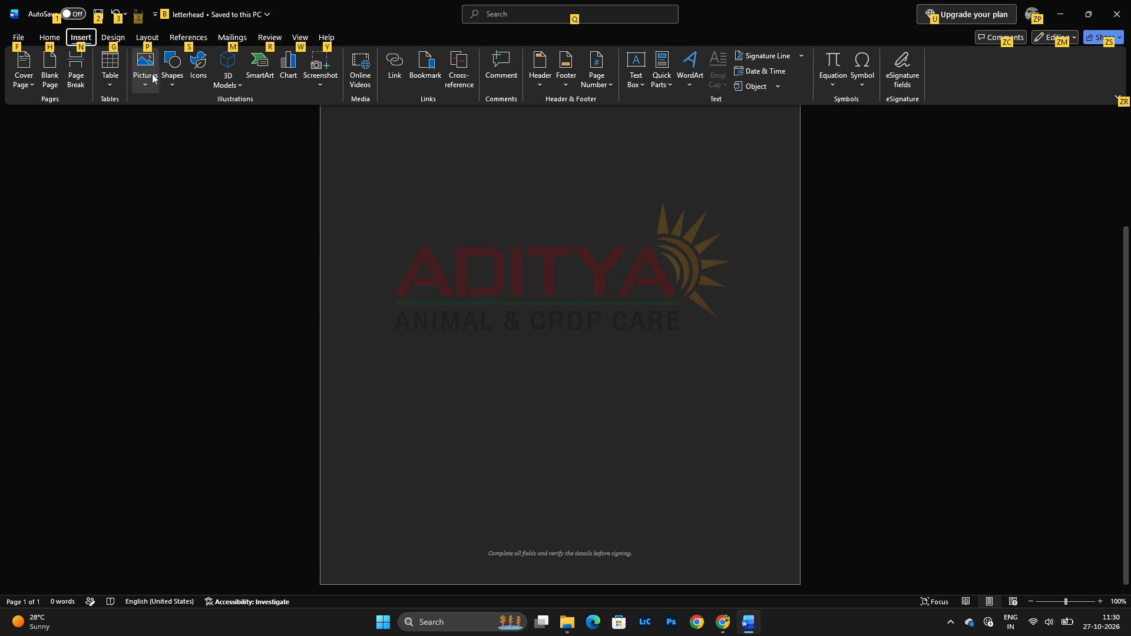
left_click(145, 64)
left_click(170, 121)
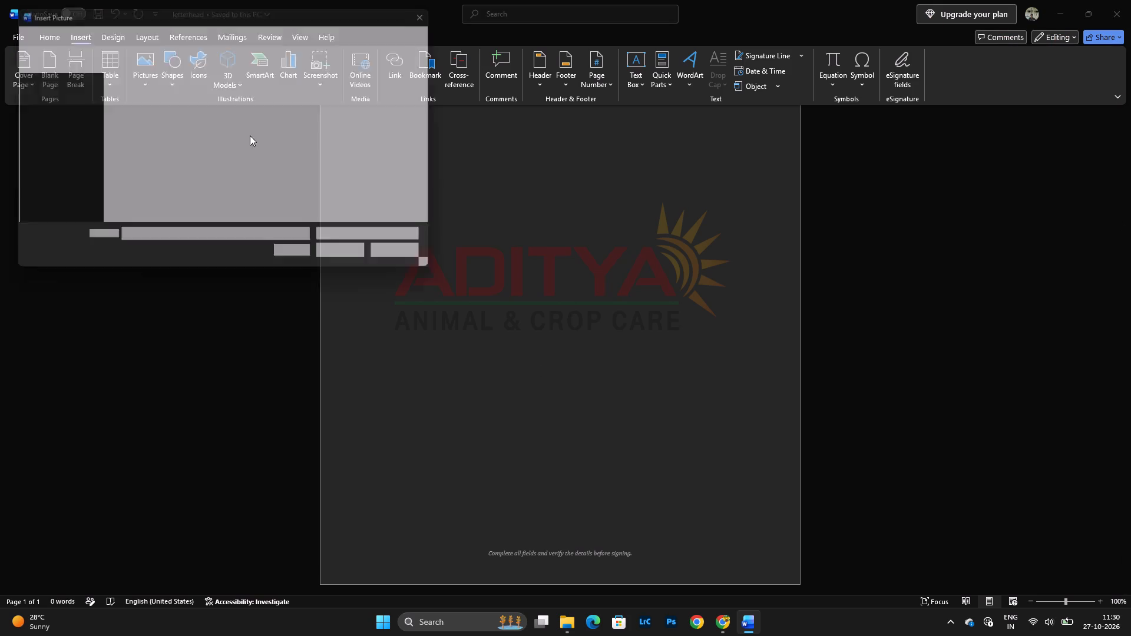
scroll(263, 140, "up", 2)
scroll(263, 140, "down", 3)
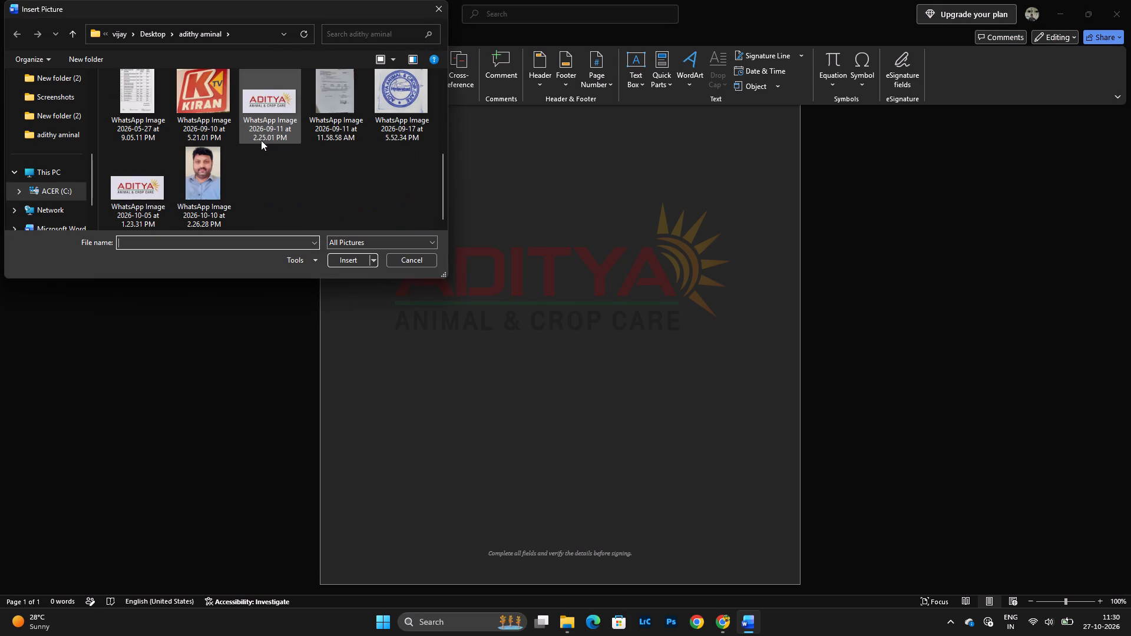
scroll(253, 141, "down", 2)
scroll(253, 141, "up", 3)
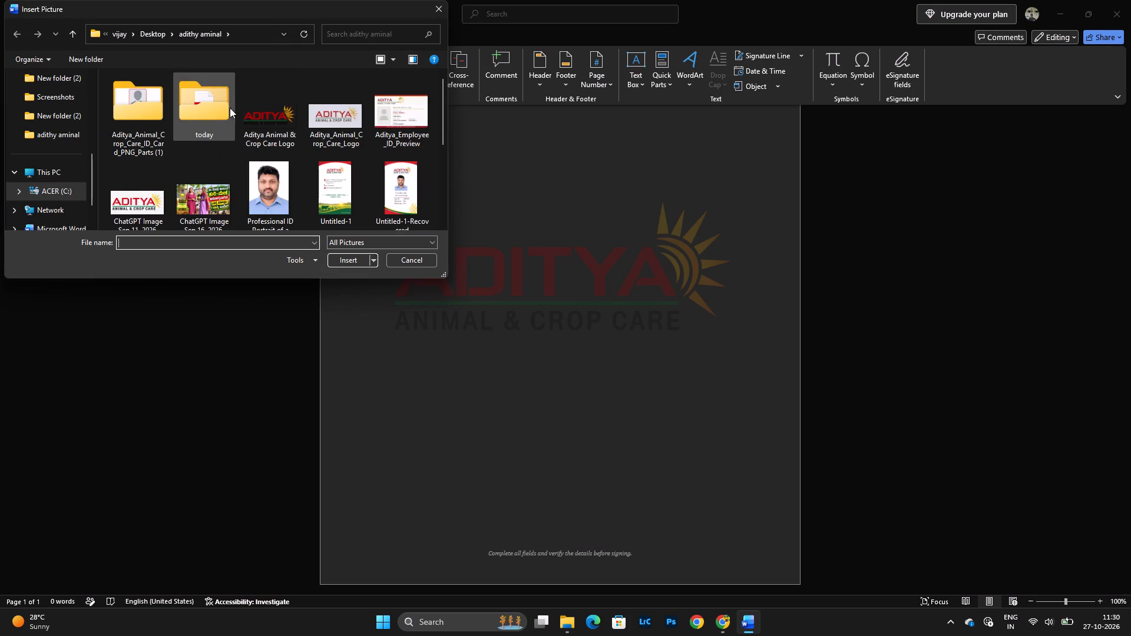
double_click(157, 108)
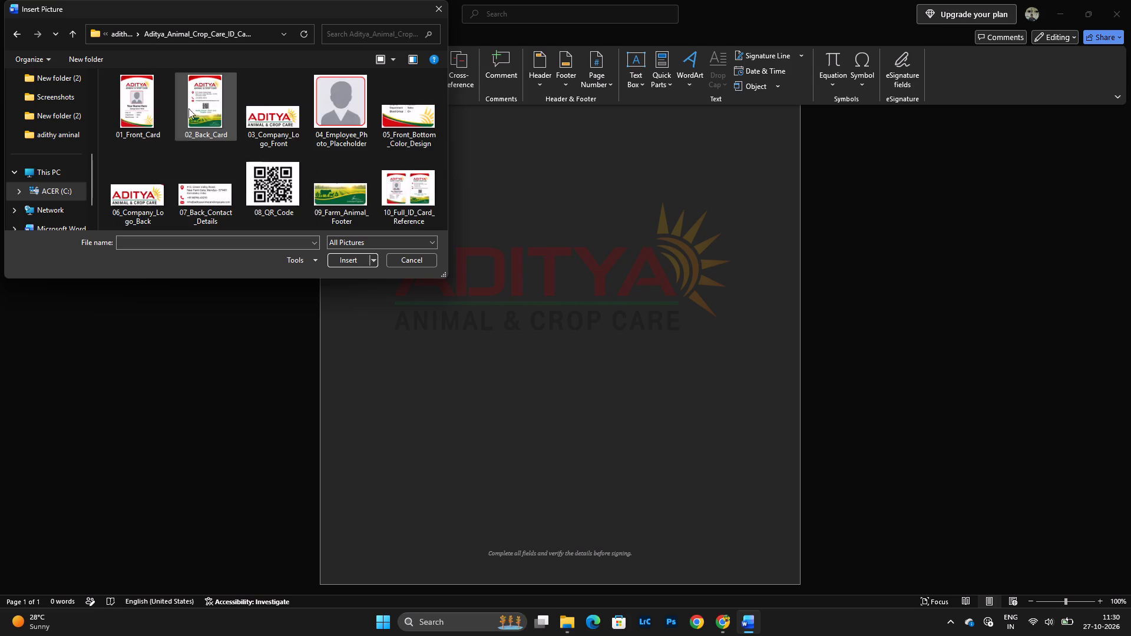
scroll(309, 127, "down", 3)
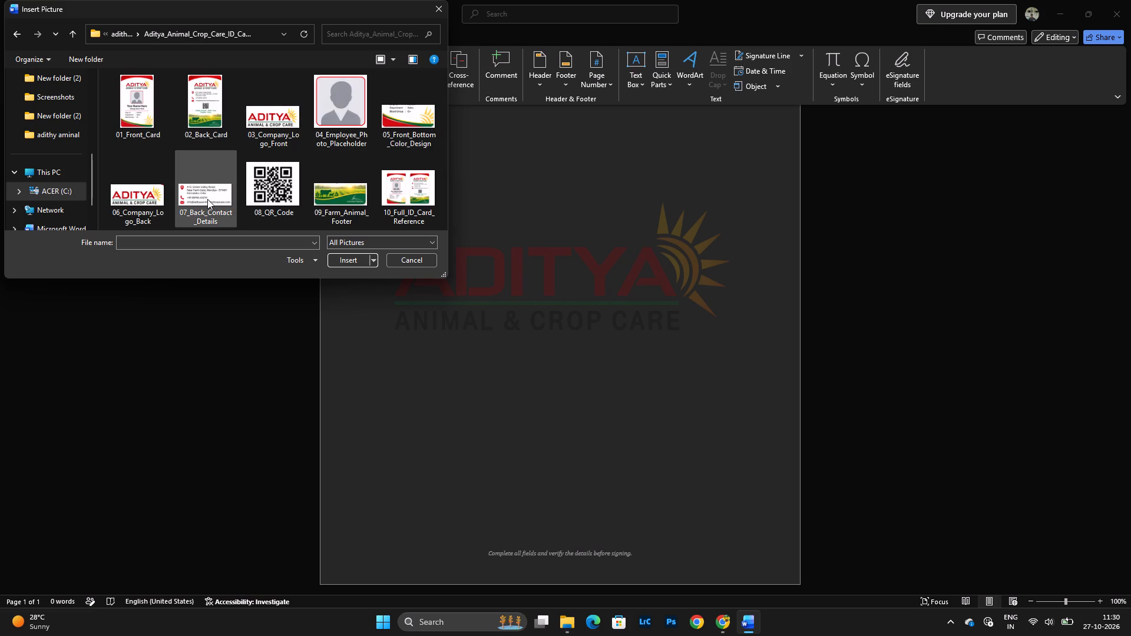
scroll(322, 176, "down", 4)
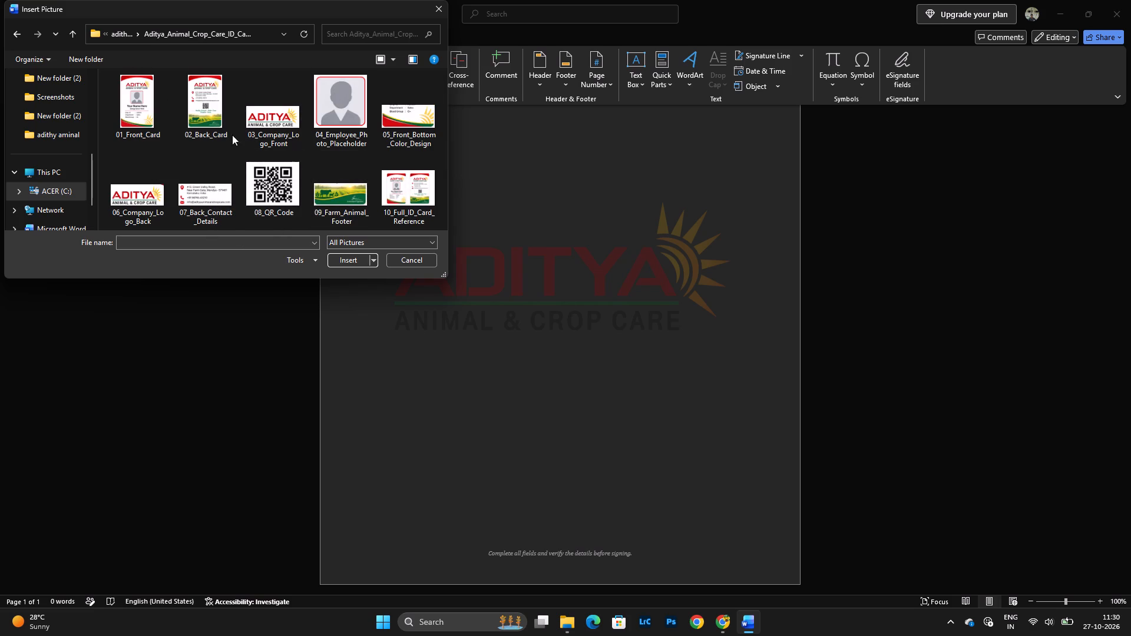
scroll(232, 166, "down", 3)
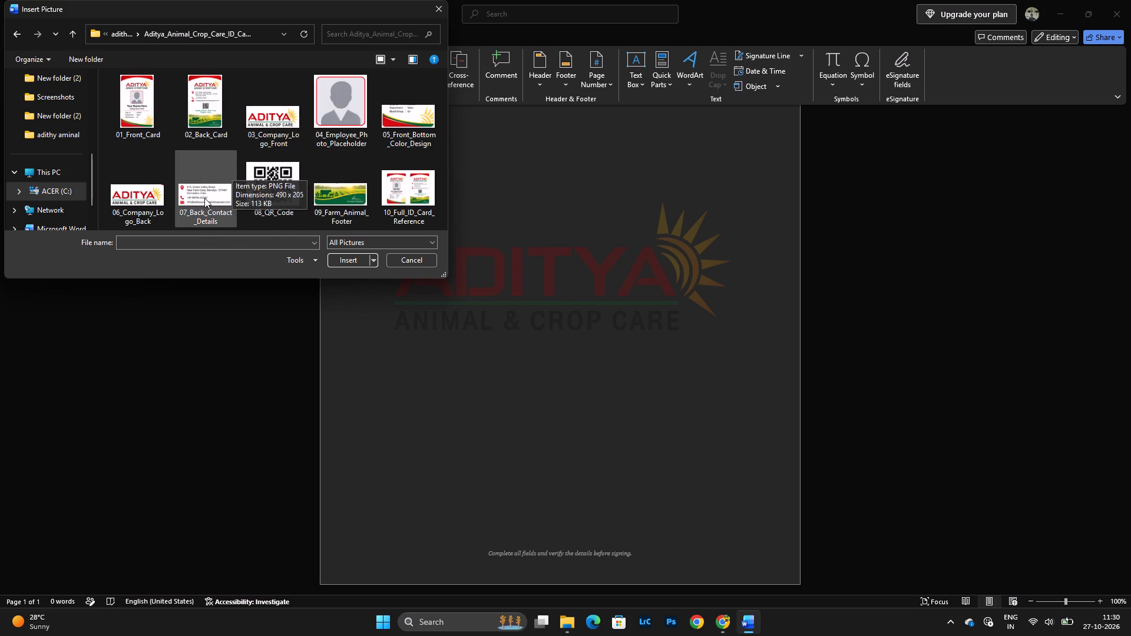
left_click(204, 198)
left_click(353, 262)
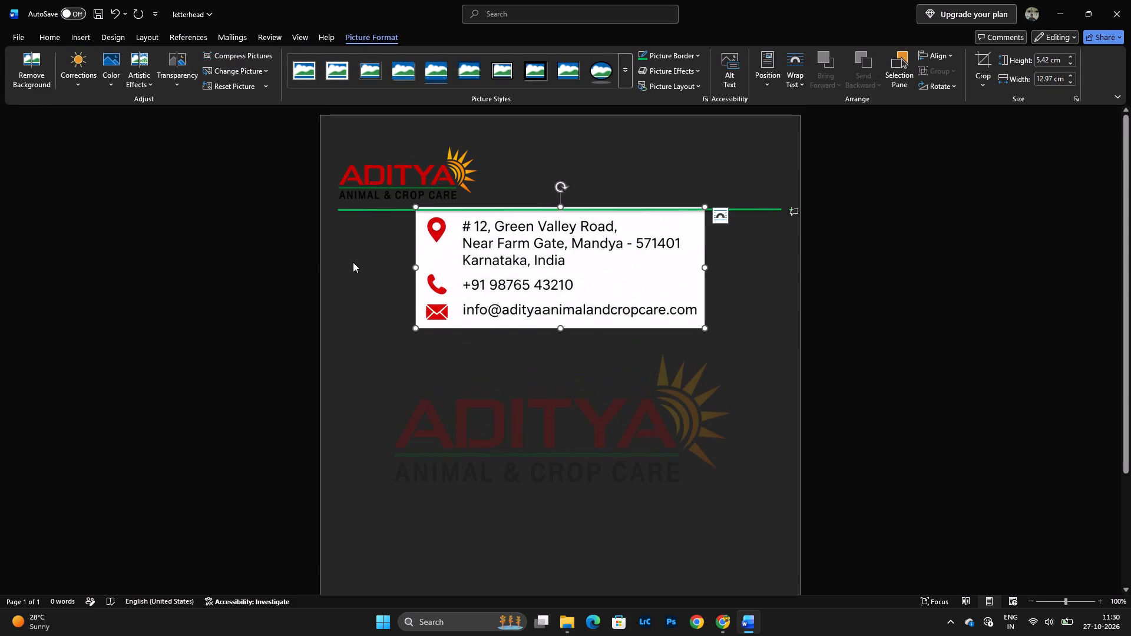
Set the contact details picture to Square text wrapping and move it down to the foot of the page.
scroll(557, 271, "down", 5)
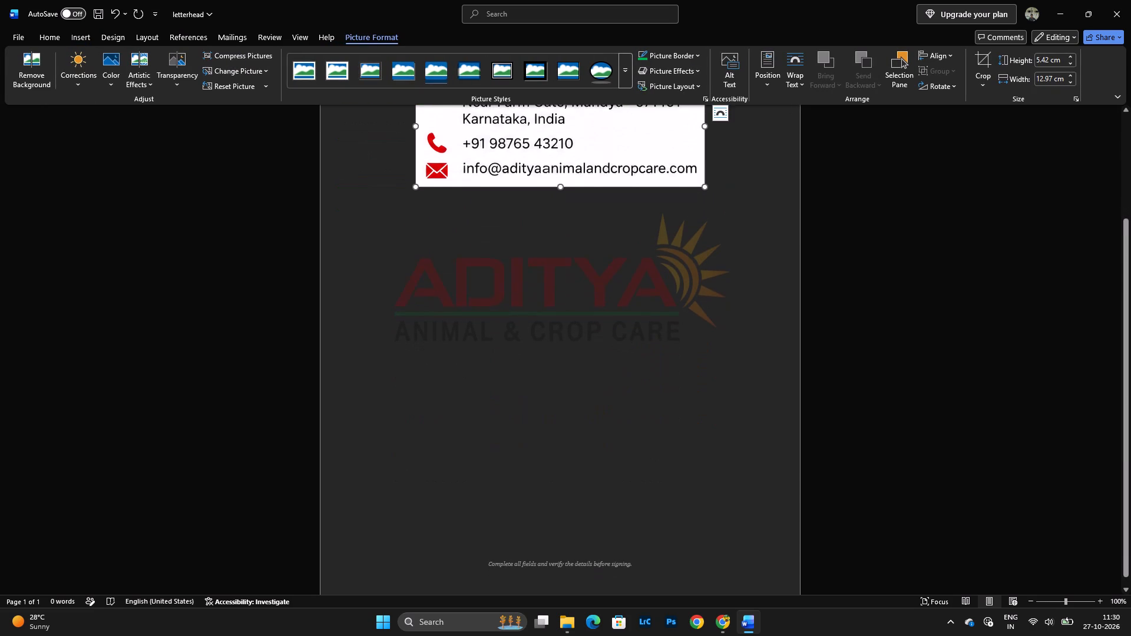
left_click_drag(537, 141, 523, 292)
left_click(725, 114)
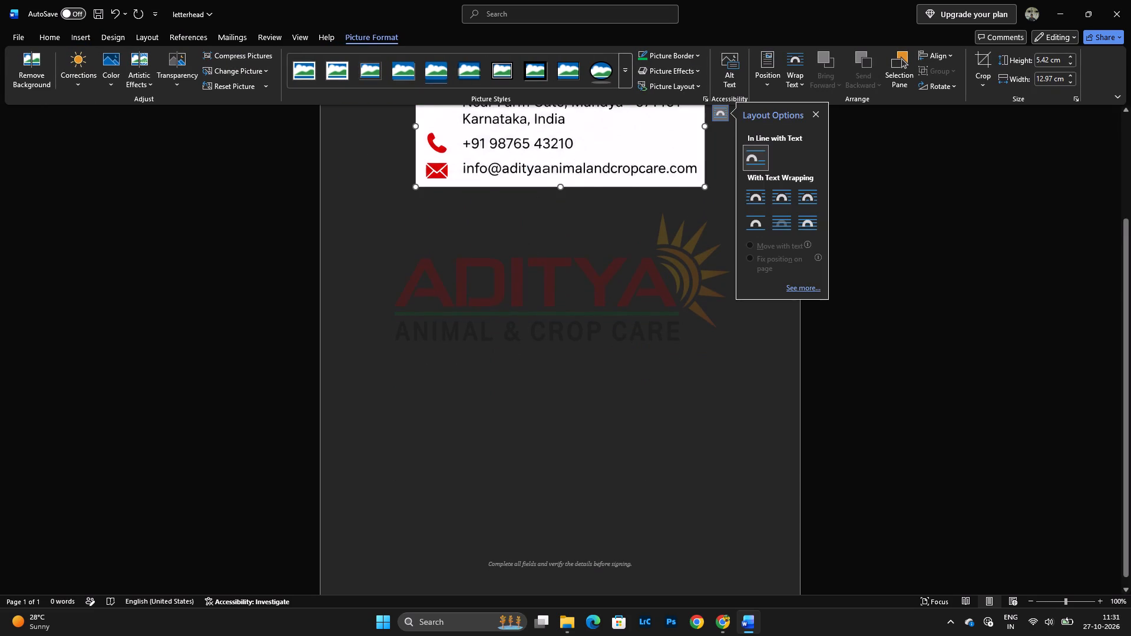
left_click(748, 198)
left_click_drag(550, 145, 511, 446)
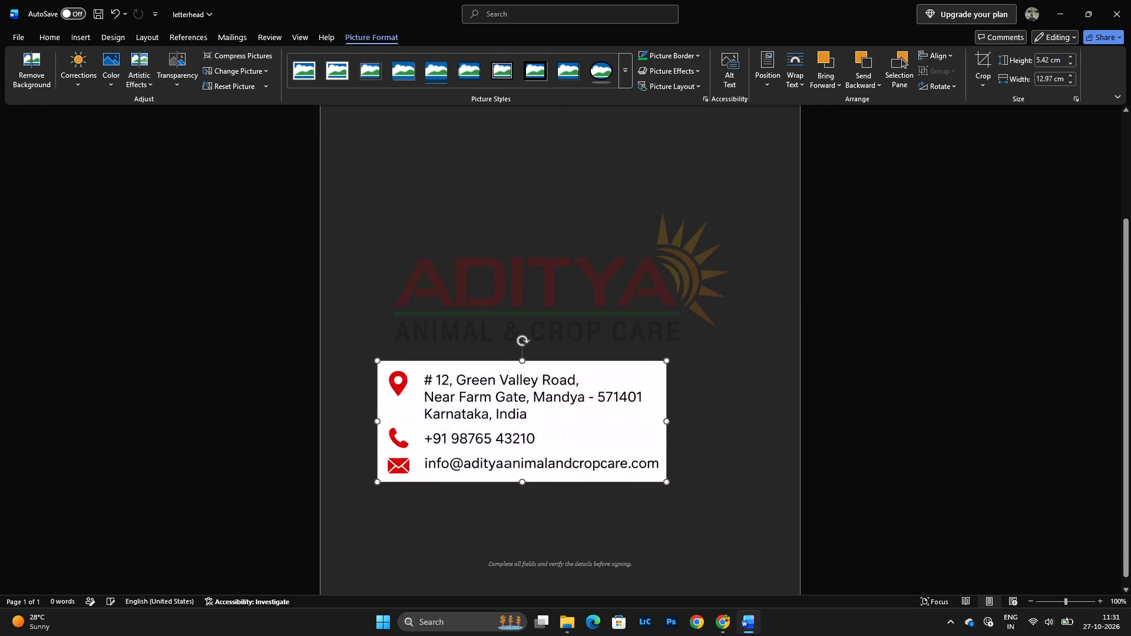
left_click_drag(511, 446, 505, 478)
scroll(505, 478, "down", 7)
left_click_drag(512, 416, 515, 481)
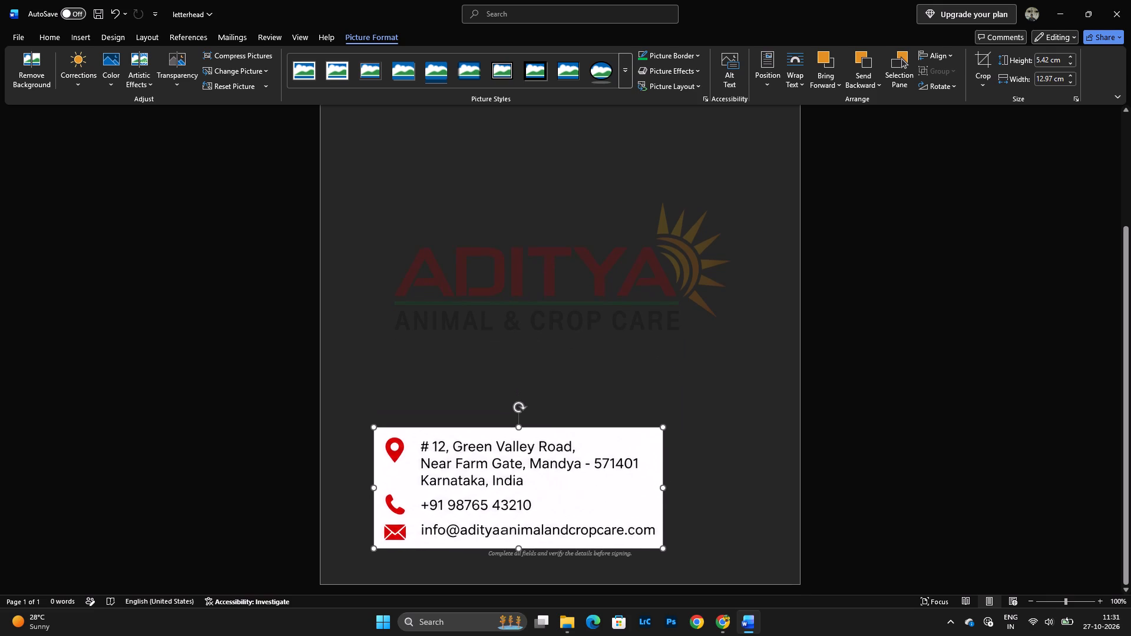
left_click_drag(515, 481, 531, 528)
left_click_drag(541, 505, 541, 515)
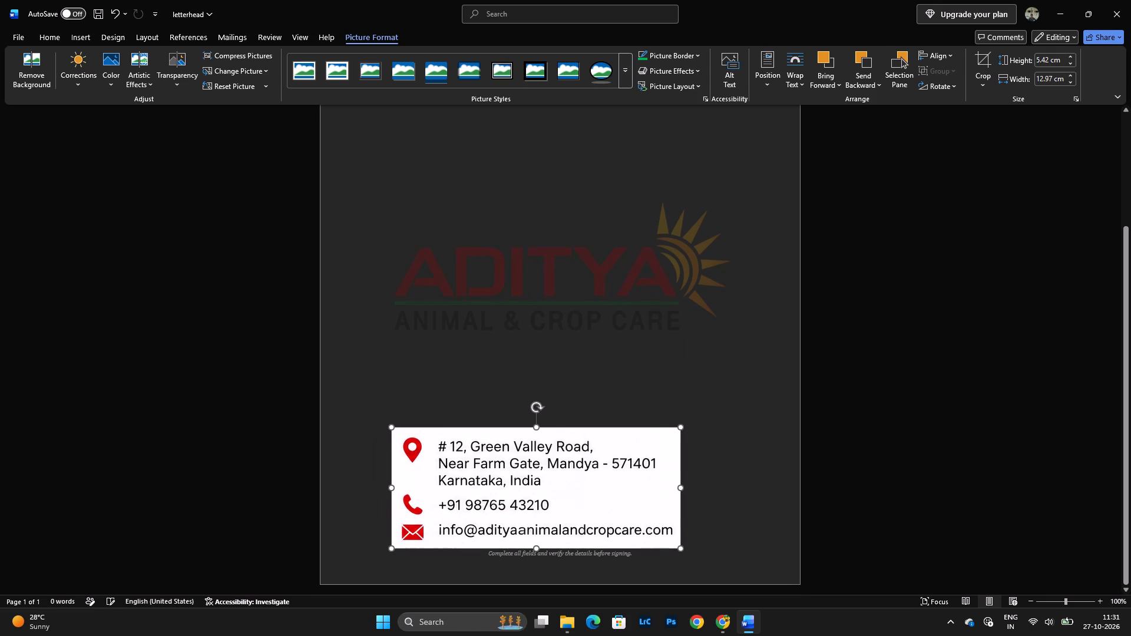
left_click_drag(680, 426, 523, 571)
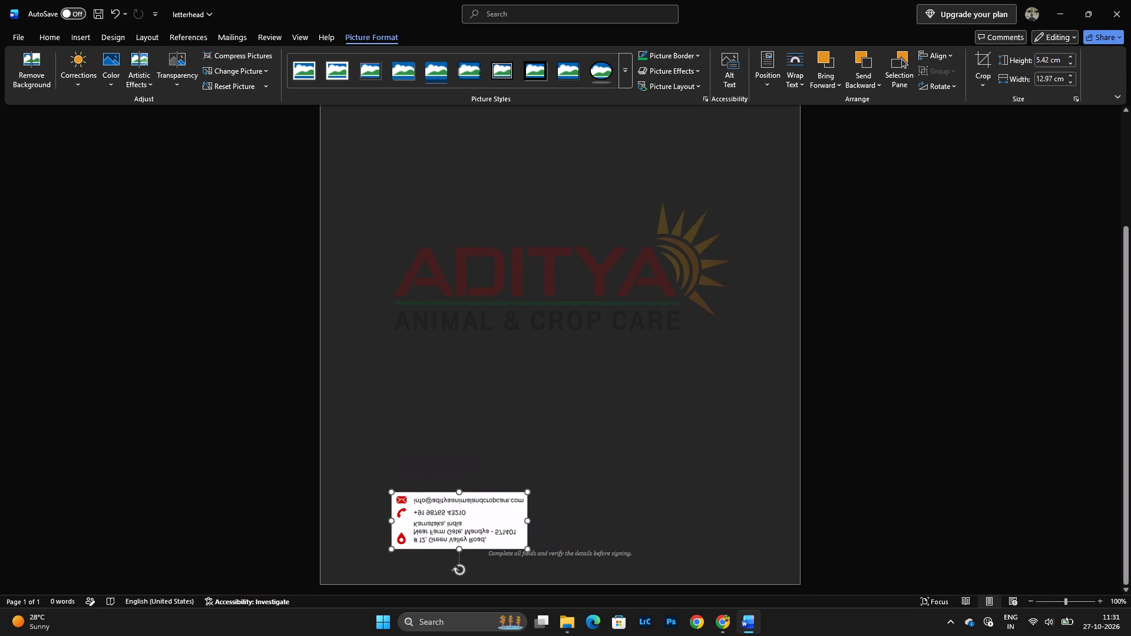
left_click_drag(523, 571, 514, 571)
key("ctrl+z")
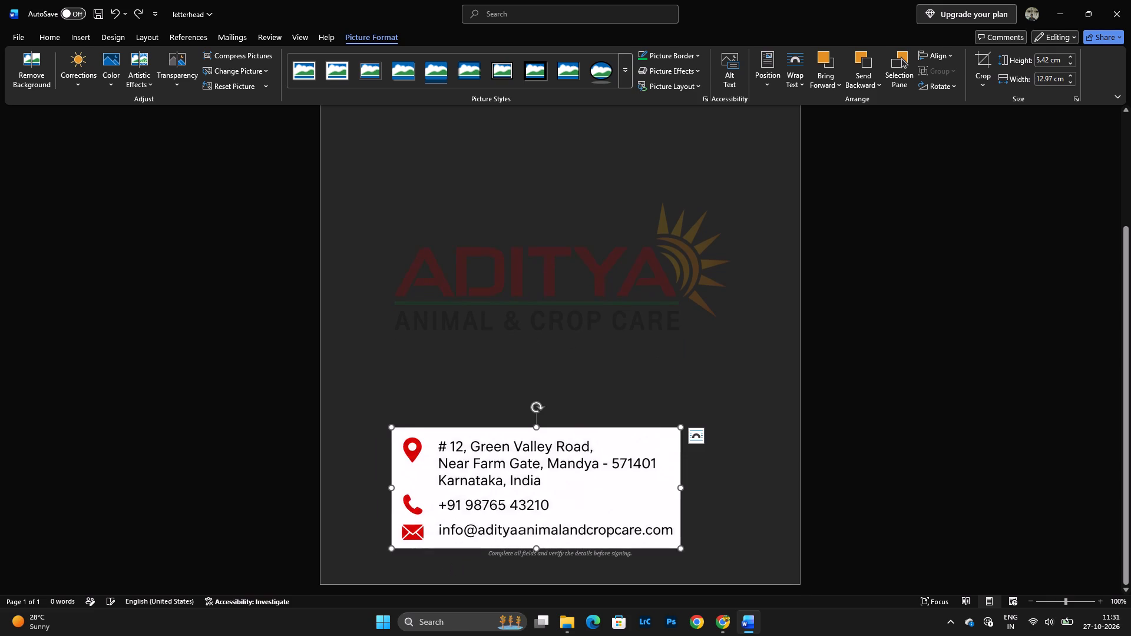
Shrink the contact details picture proportionally to roughly three quarters of its inserted size and centre it above the footer note.
left_click_drag(679, 429, 548, 475)
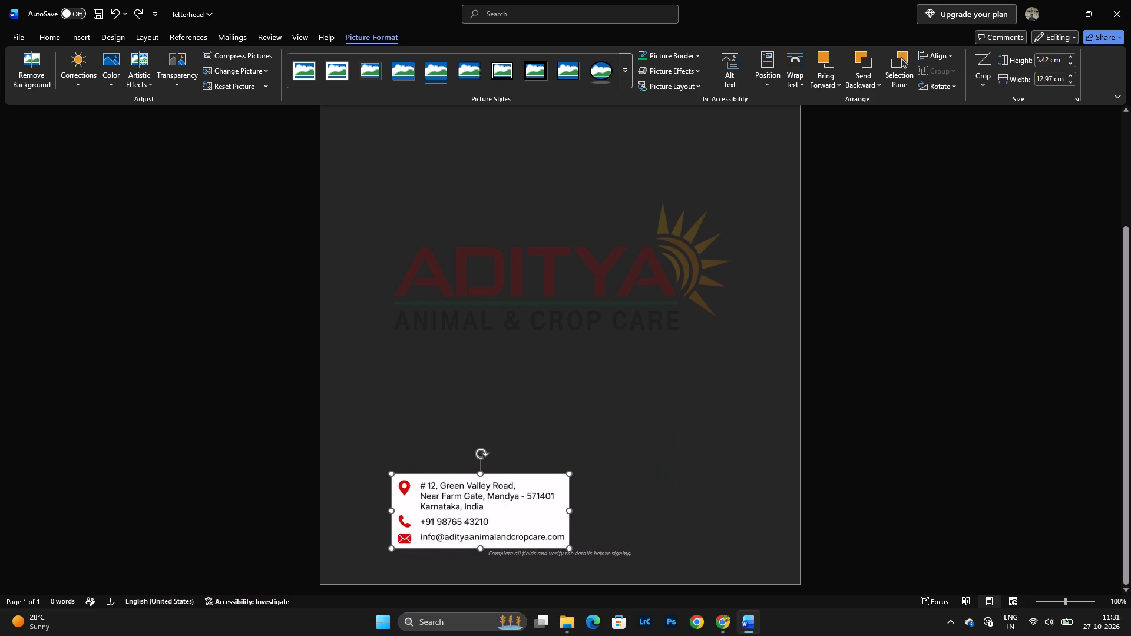
left_click_drag(548, 475, 505, 488)
key("2")
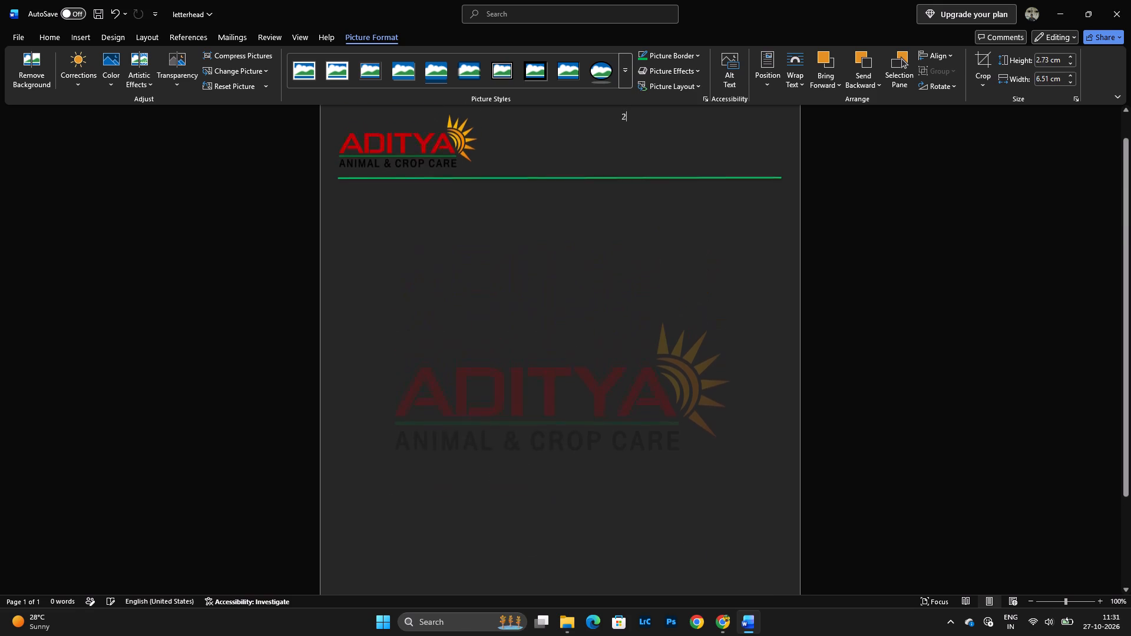
scroll(488, 498, "down", 6)
left_click_drag(455, 519, 522, 532)
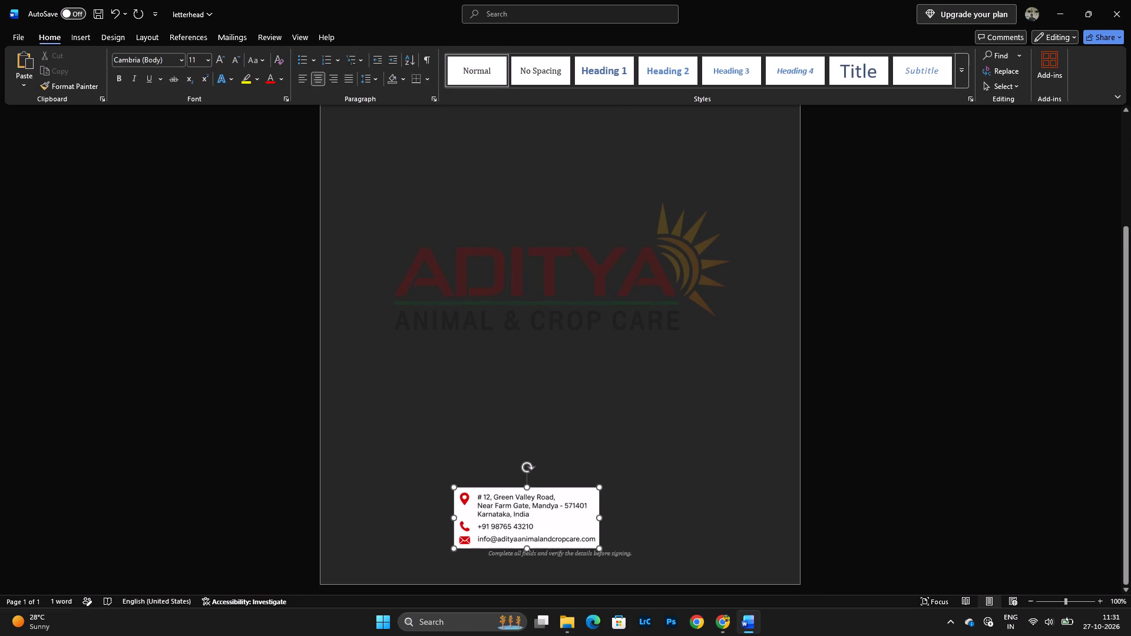
left_click_drag(522, 532, 550, 536)
left_click_drag(632, 485, 697, 478)
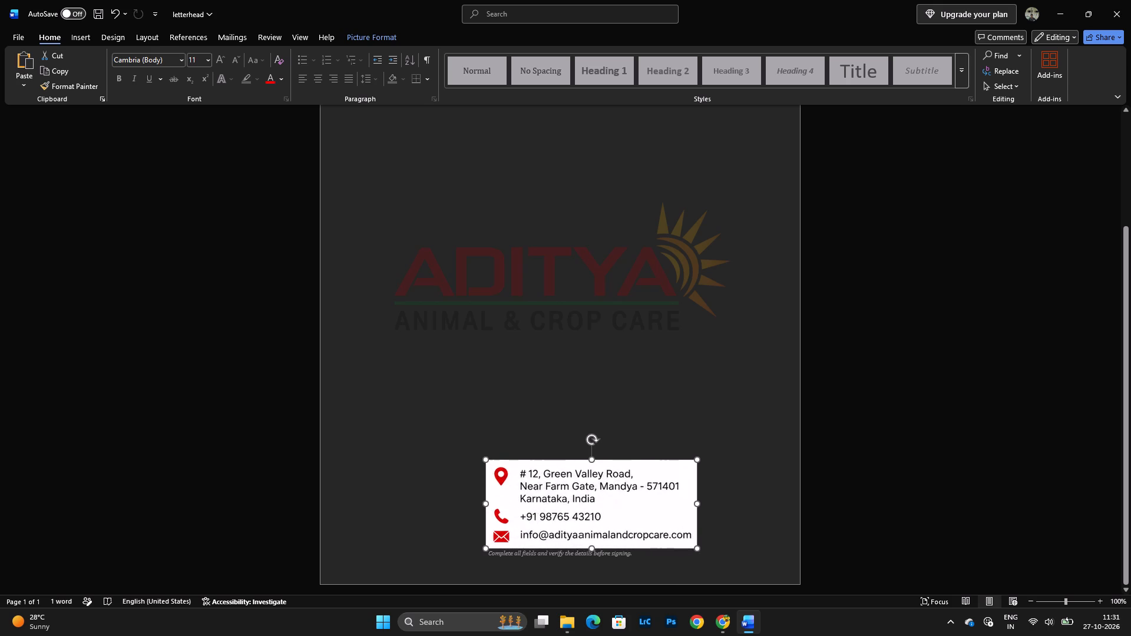
left_click_drag(549, 518, 515, 451)
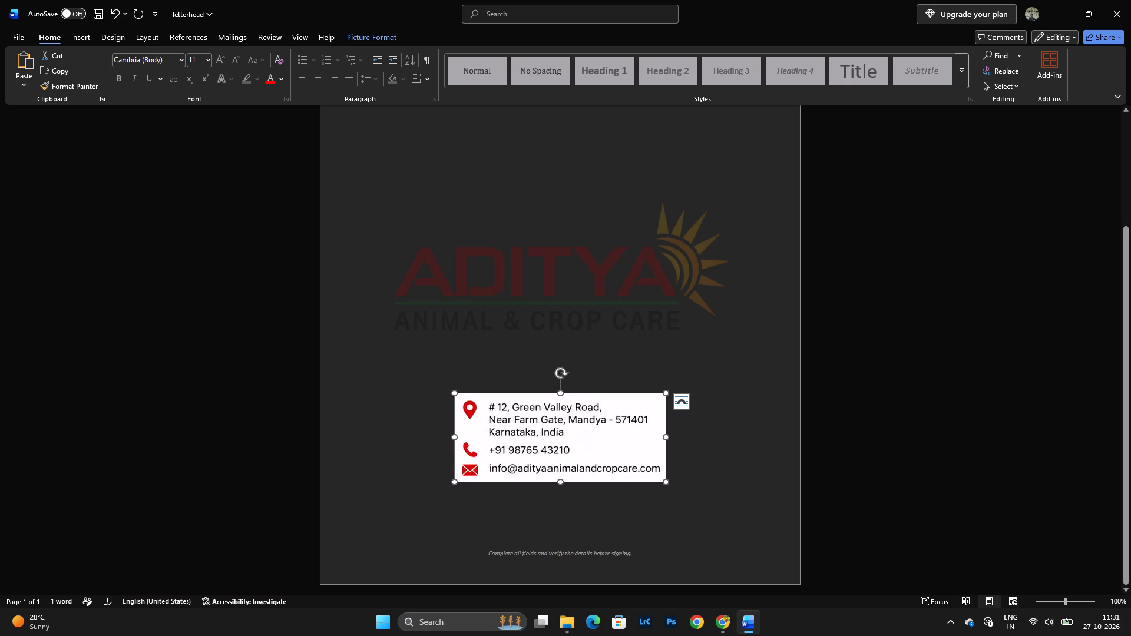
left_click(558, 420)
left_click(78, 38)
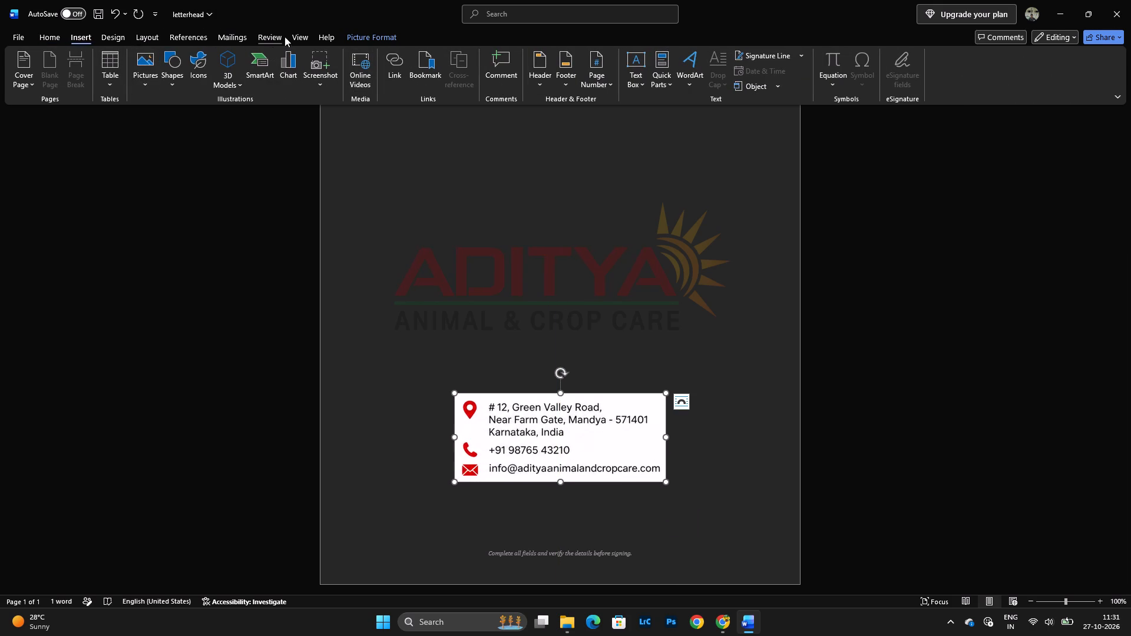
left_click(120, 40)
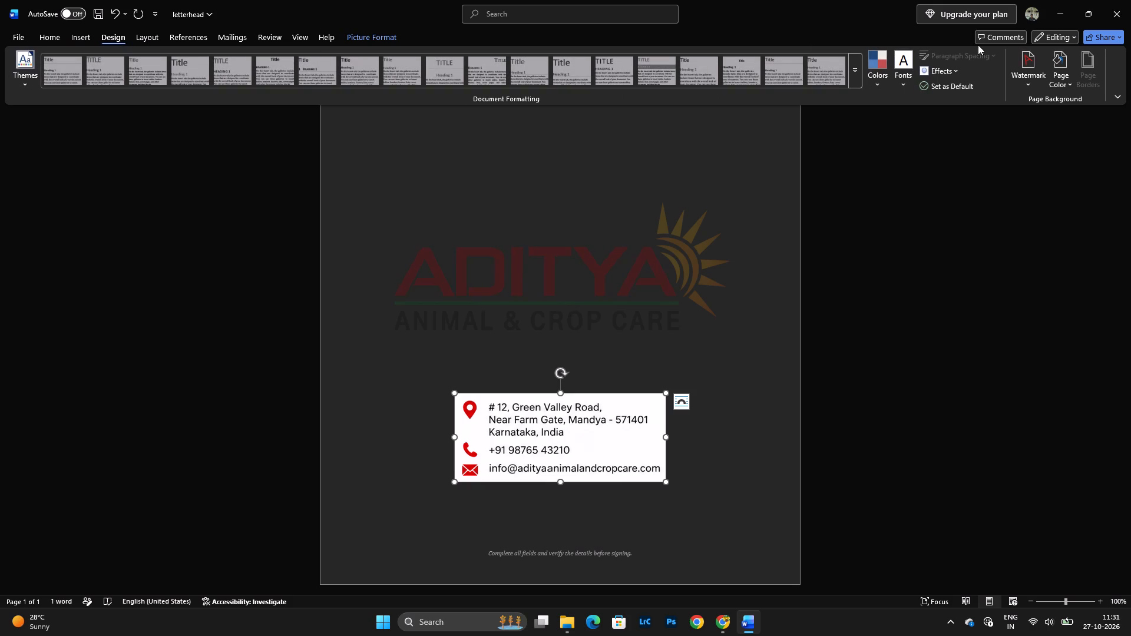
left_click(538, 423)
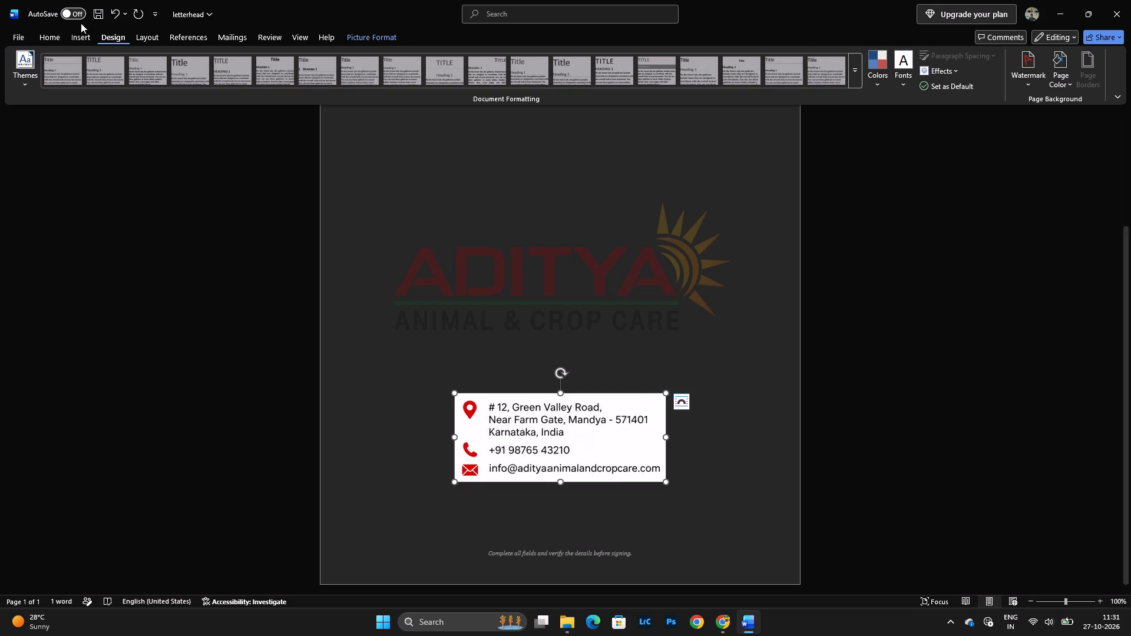
Insert a second copy of the picture 07_Back_Contact_Details into the letterhead.
left_click(76, 37)
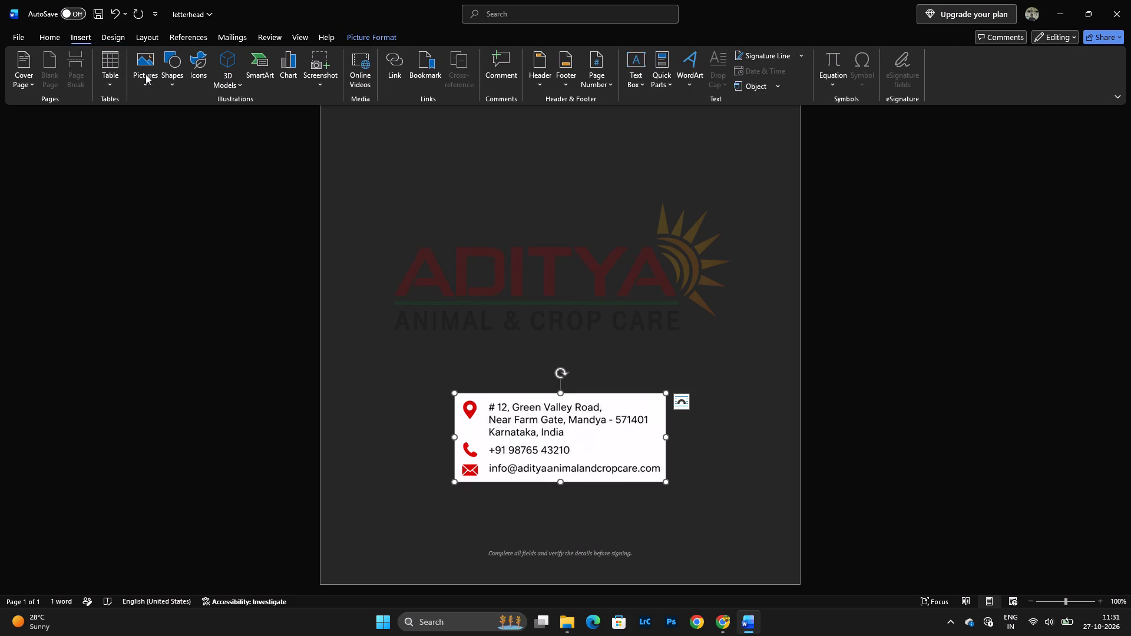
left_click(151, 75)
left_click(150, 115)
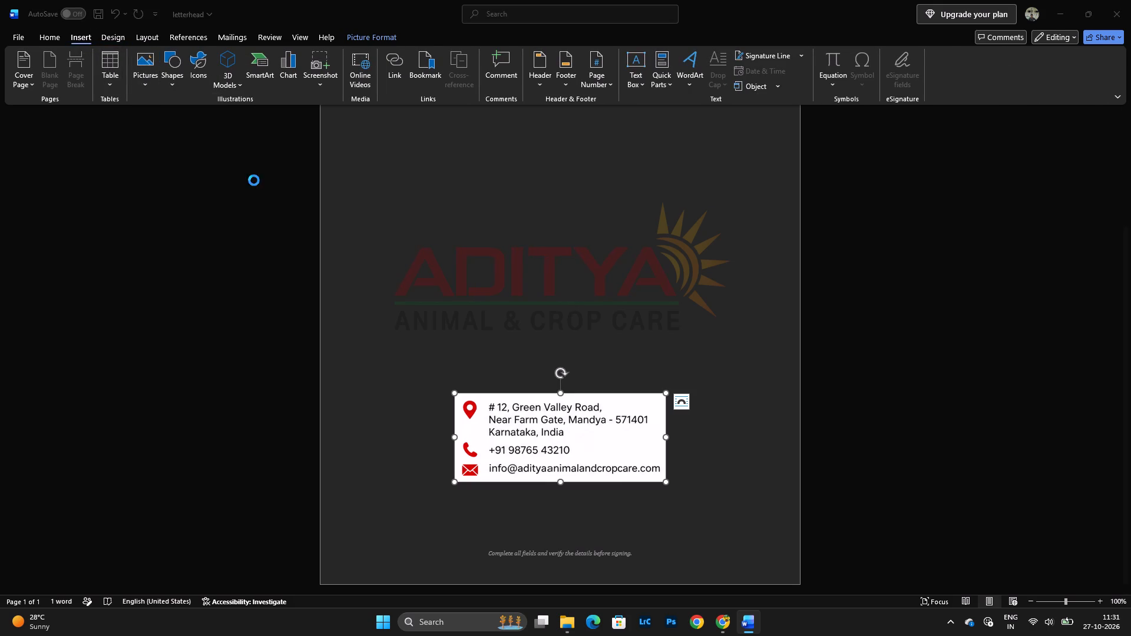
left_click(187, 199)
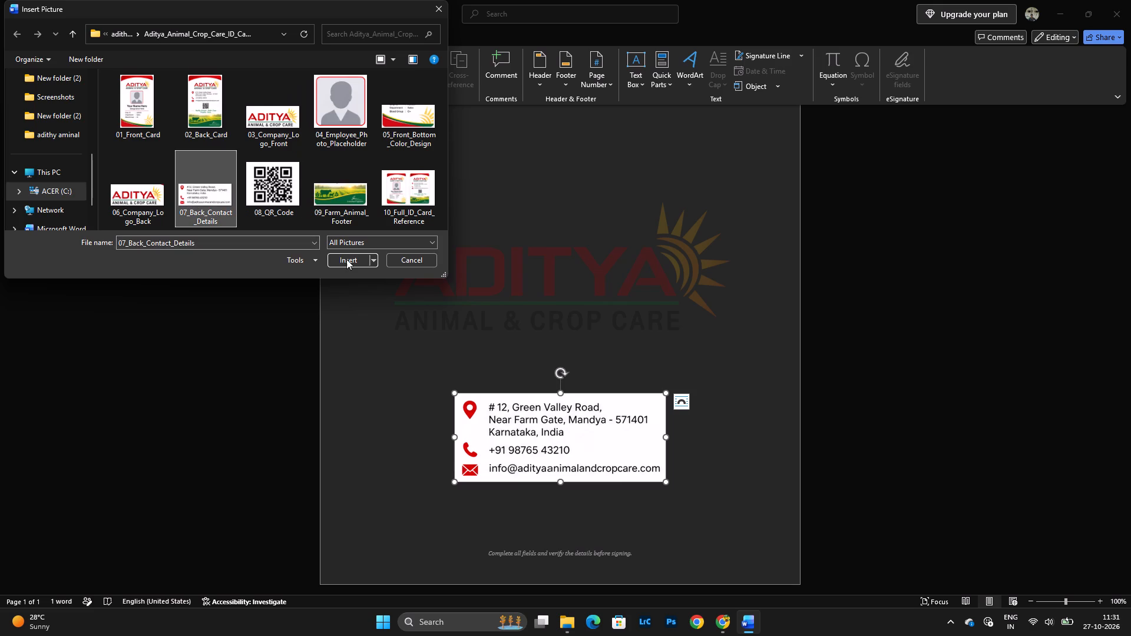
left_click(346, 259)
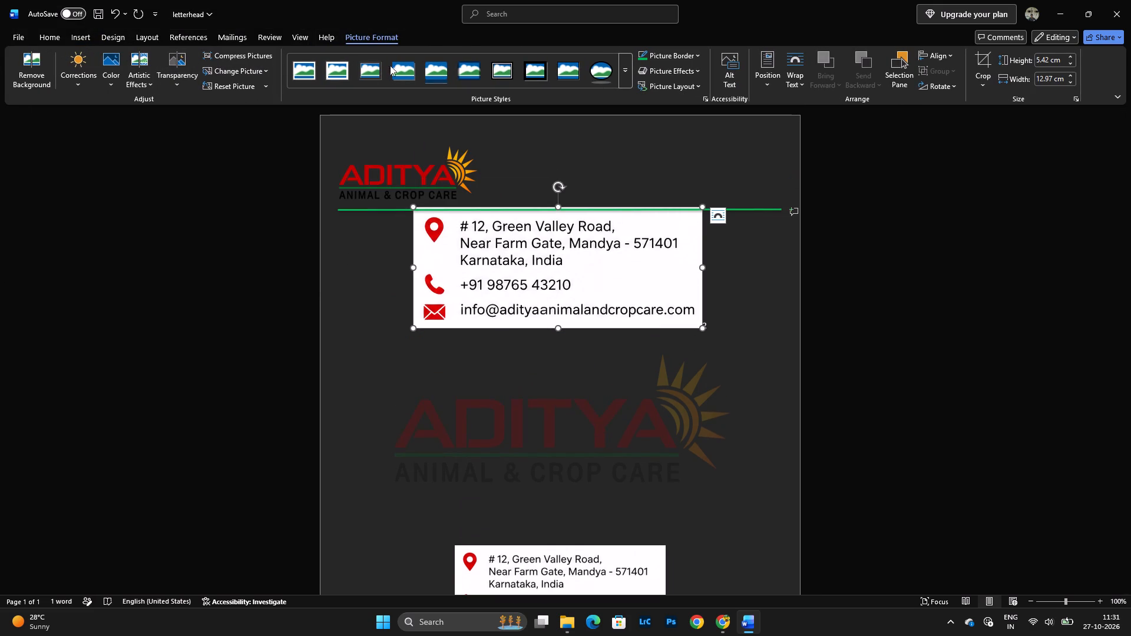
Crop the second contact details picture from its upper edge to about 1.16 cm high, keeping only the email line.
left_click(991, 62)
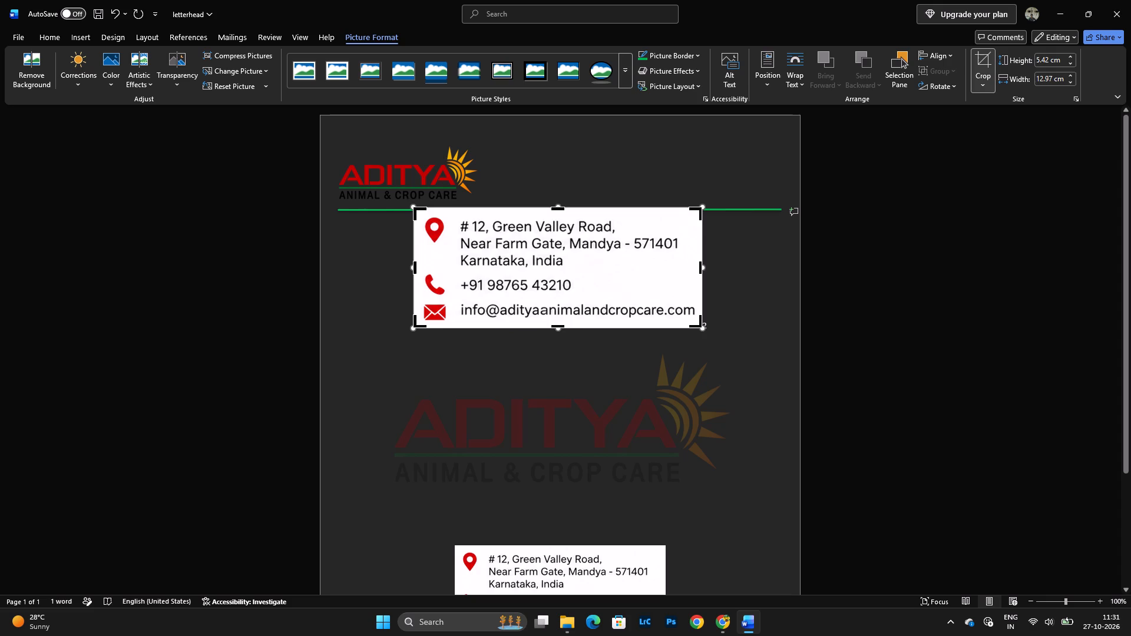
left_click_drag(560, 209, 557, 303)
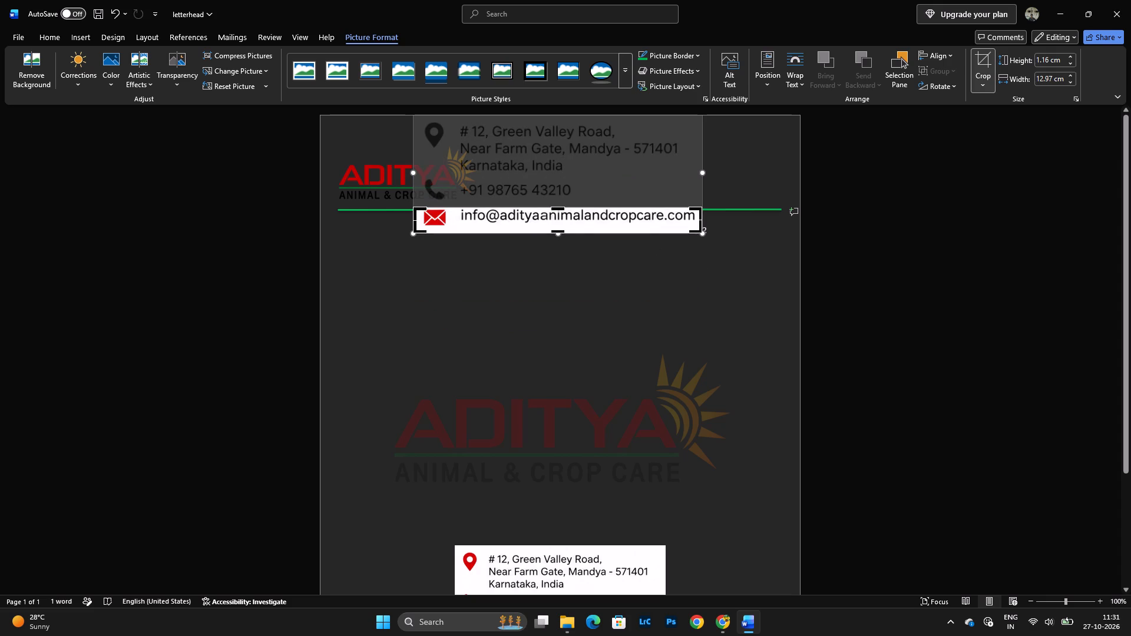
left_click(601, 303)
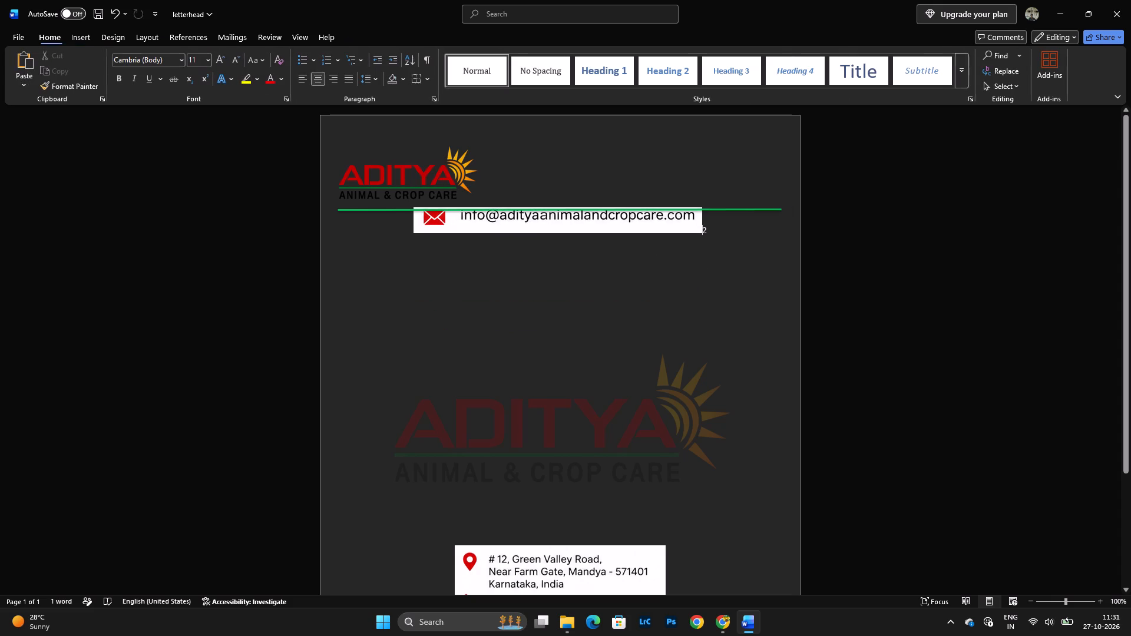
Set the cropped email line picture to Square text wrapping.
scroll(302, 208, "down", 1)
left_click_drag(557, 198, 554, 241)
left_click(717, 186)
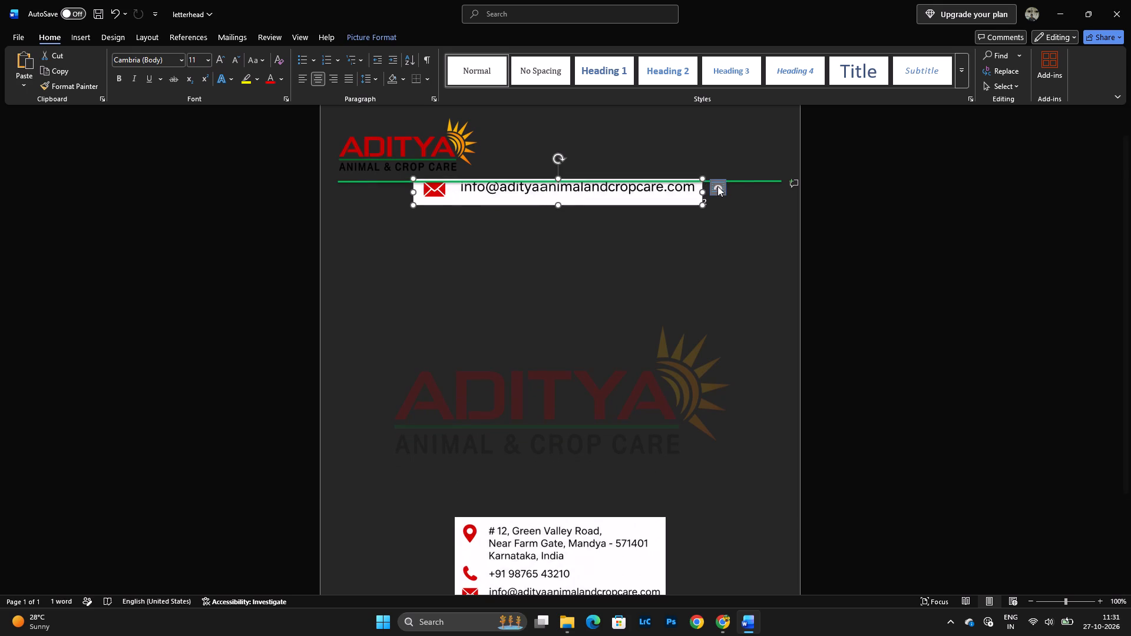
left_click(744, 269)
left_click(534, 253)
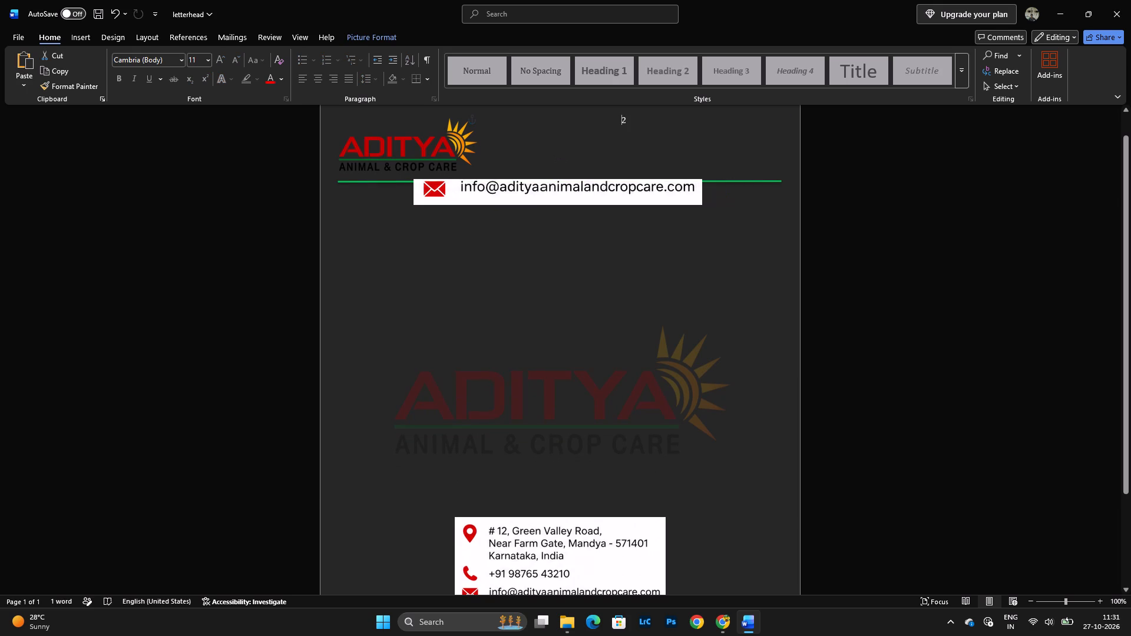
Move the email line picture below the green divider and delete the full contact details picture above the footer note.
left_click_drag(521, 200, 518, 271)
left_click(528, 571)
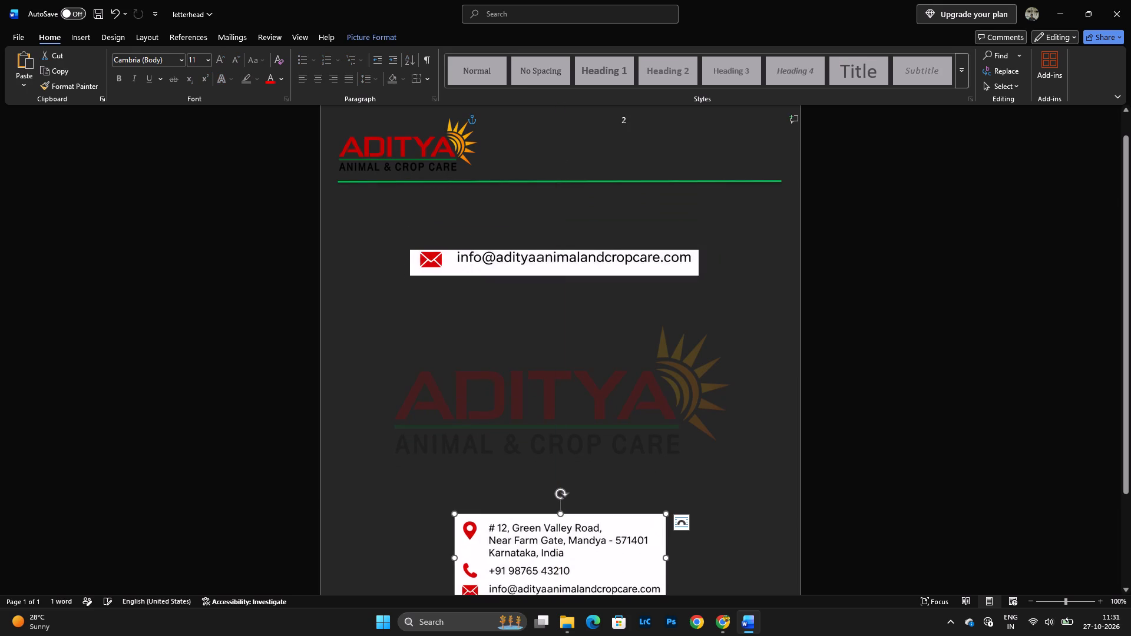
key("Delete")
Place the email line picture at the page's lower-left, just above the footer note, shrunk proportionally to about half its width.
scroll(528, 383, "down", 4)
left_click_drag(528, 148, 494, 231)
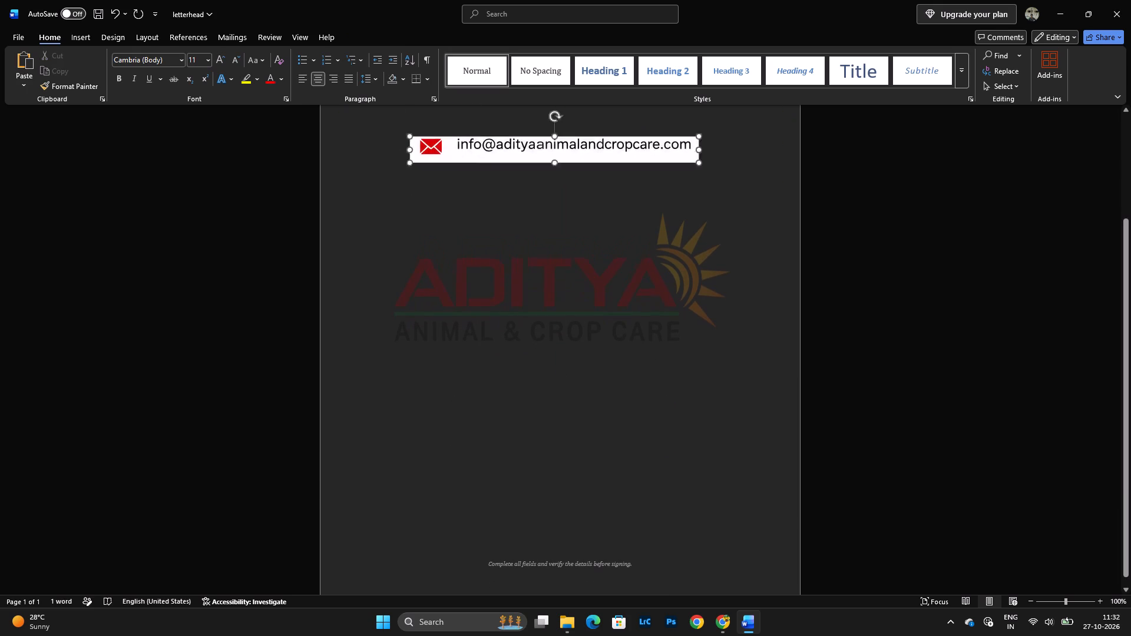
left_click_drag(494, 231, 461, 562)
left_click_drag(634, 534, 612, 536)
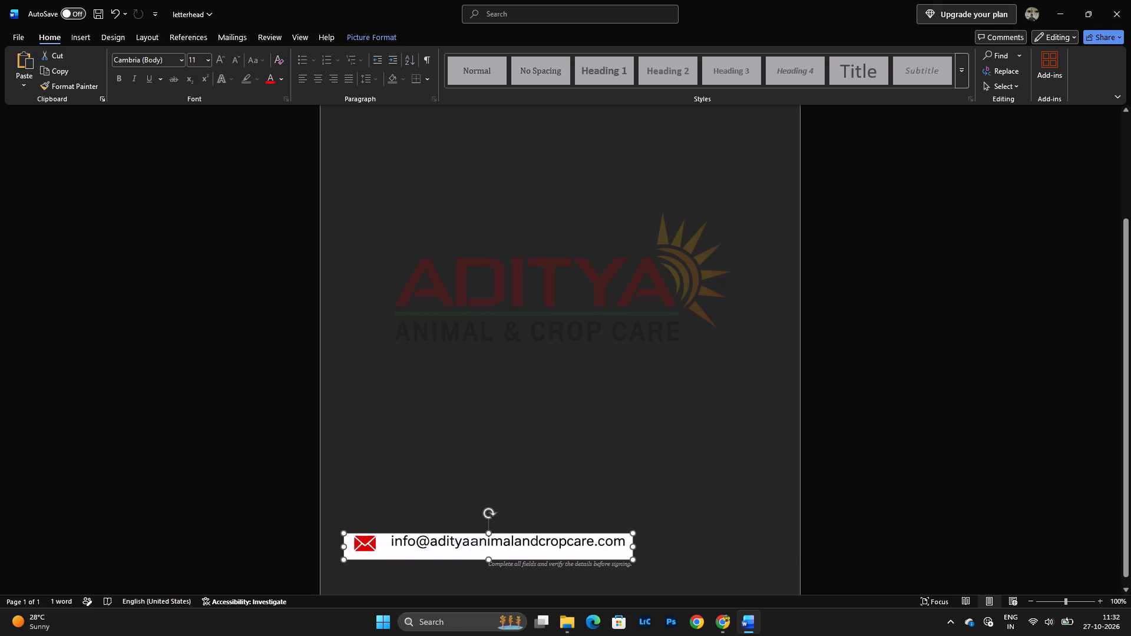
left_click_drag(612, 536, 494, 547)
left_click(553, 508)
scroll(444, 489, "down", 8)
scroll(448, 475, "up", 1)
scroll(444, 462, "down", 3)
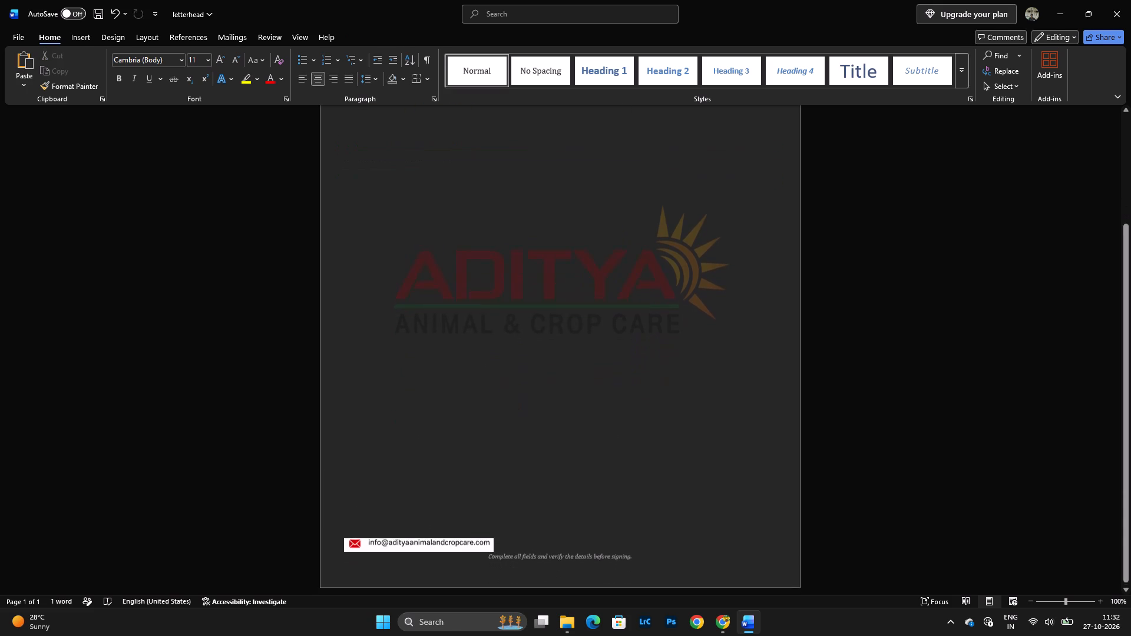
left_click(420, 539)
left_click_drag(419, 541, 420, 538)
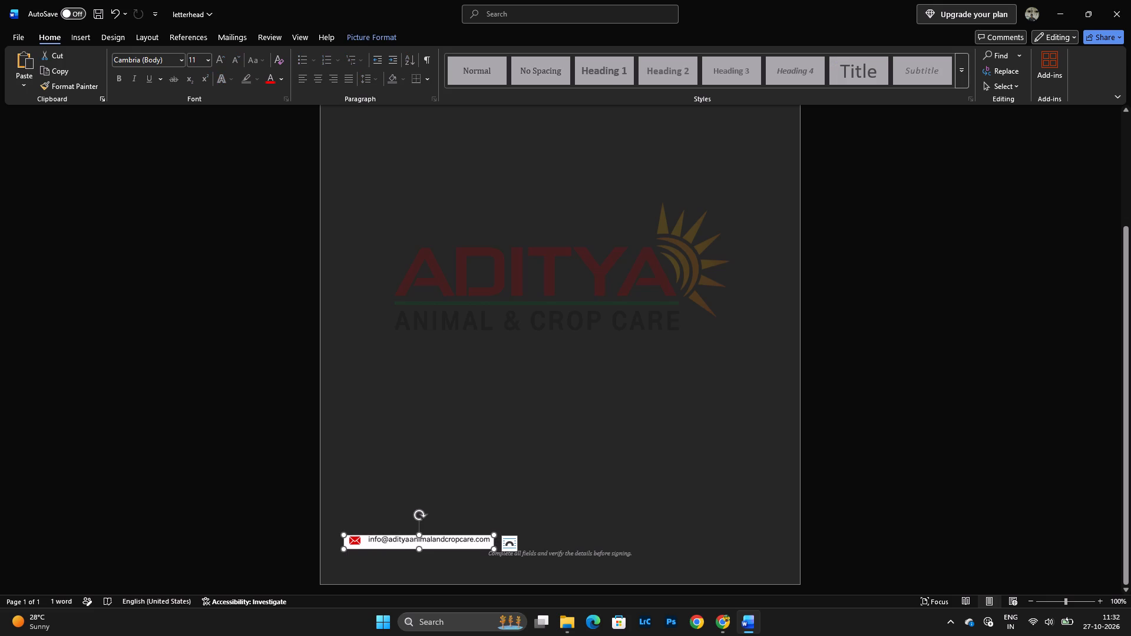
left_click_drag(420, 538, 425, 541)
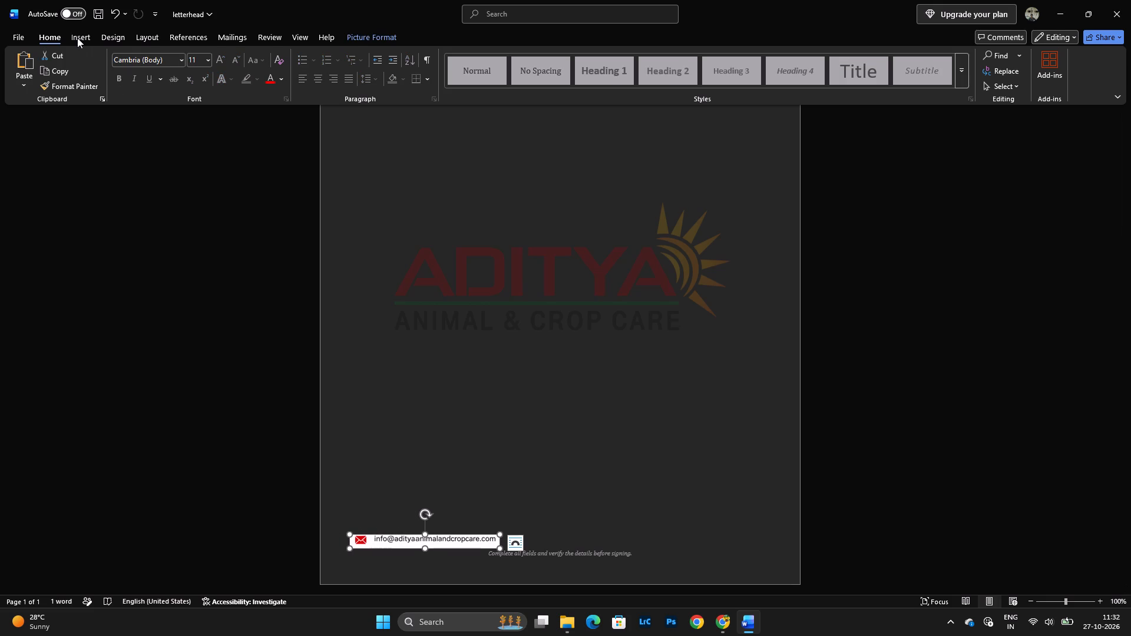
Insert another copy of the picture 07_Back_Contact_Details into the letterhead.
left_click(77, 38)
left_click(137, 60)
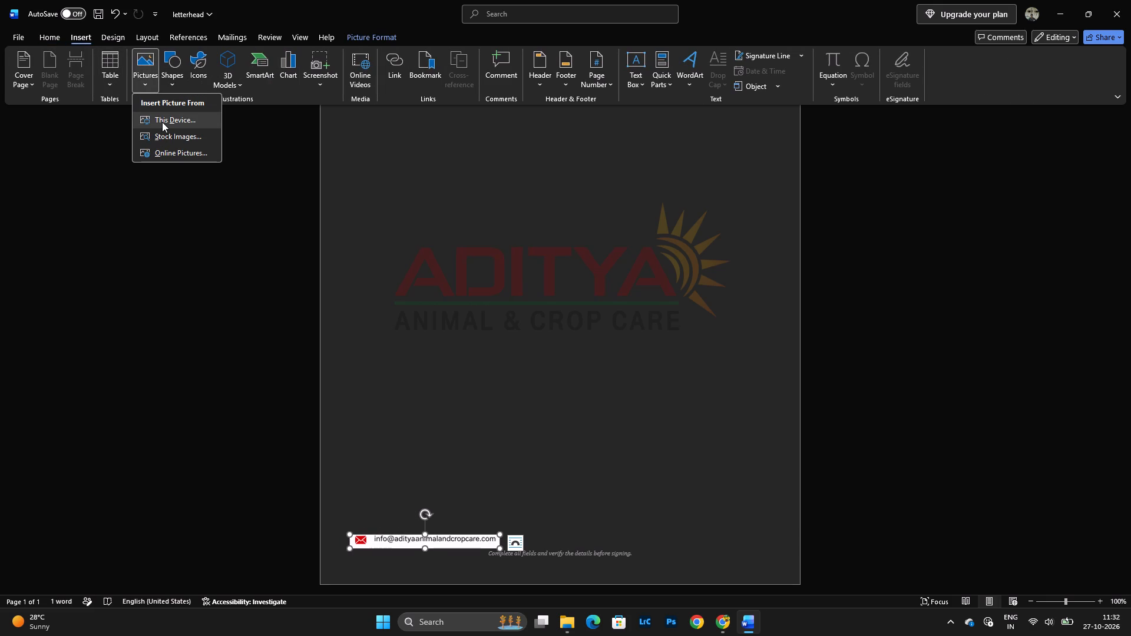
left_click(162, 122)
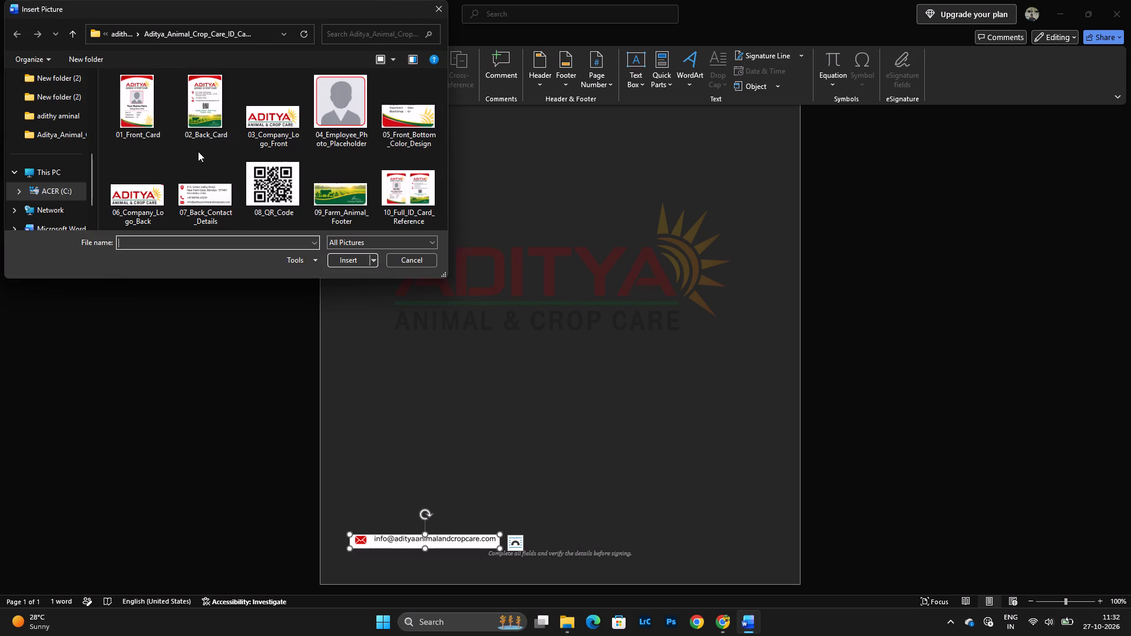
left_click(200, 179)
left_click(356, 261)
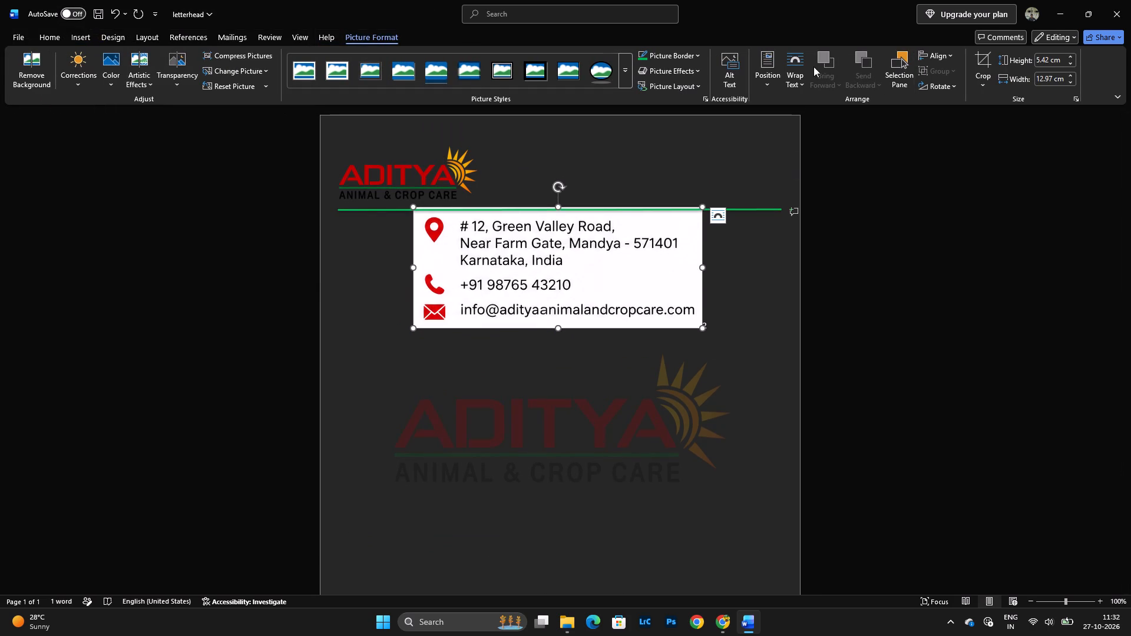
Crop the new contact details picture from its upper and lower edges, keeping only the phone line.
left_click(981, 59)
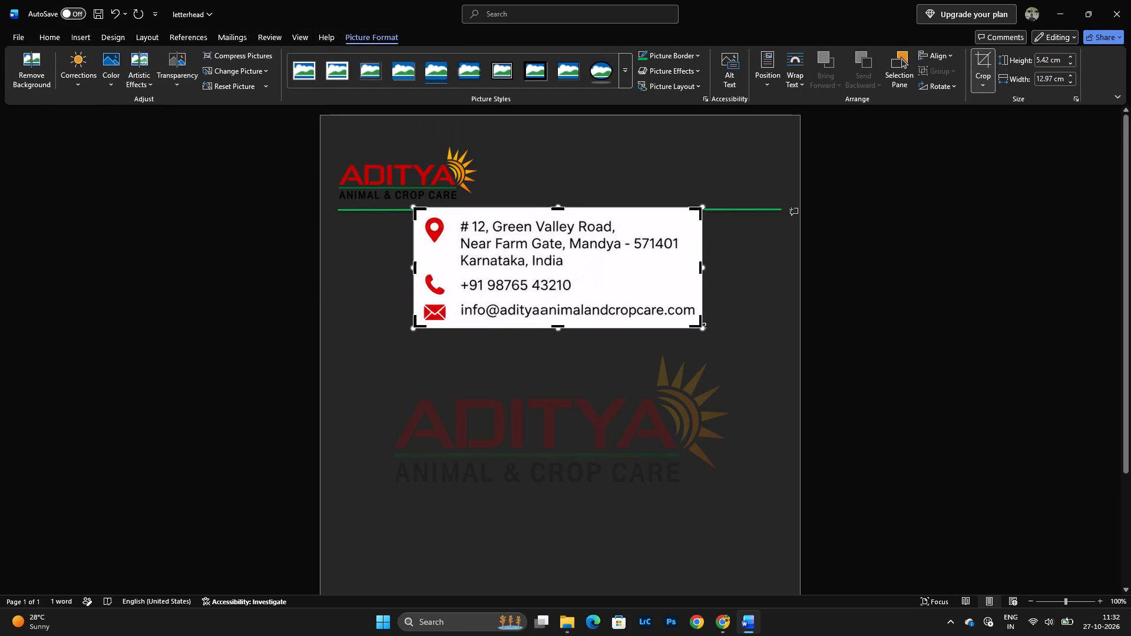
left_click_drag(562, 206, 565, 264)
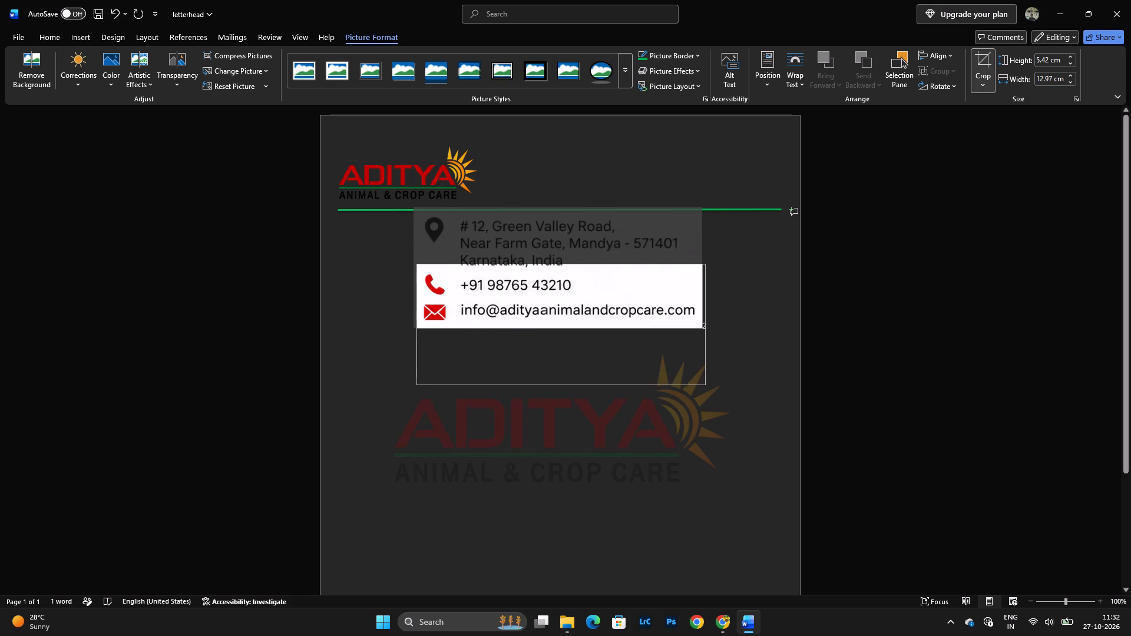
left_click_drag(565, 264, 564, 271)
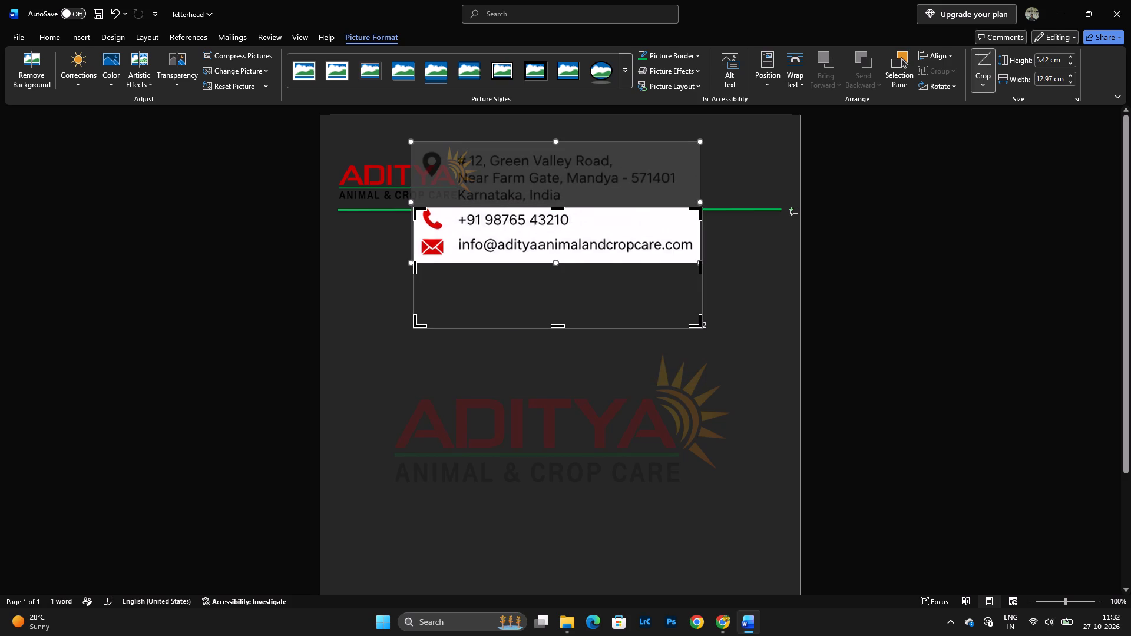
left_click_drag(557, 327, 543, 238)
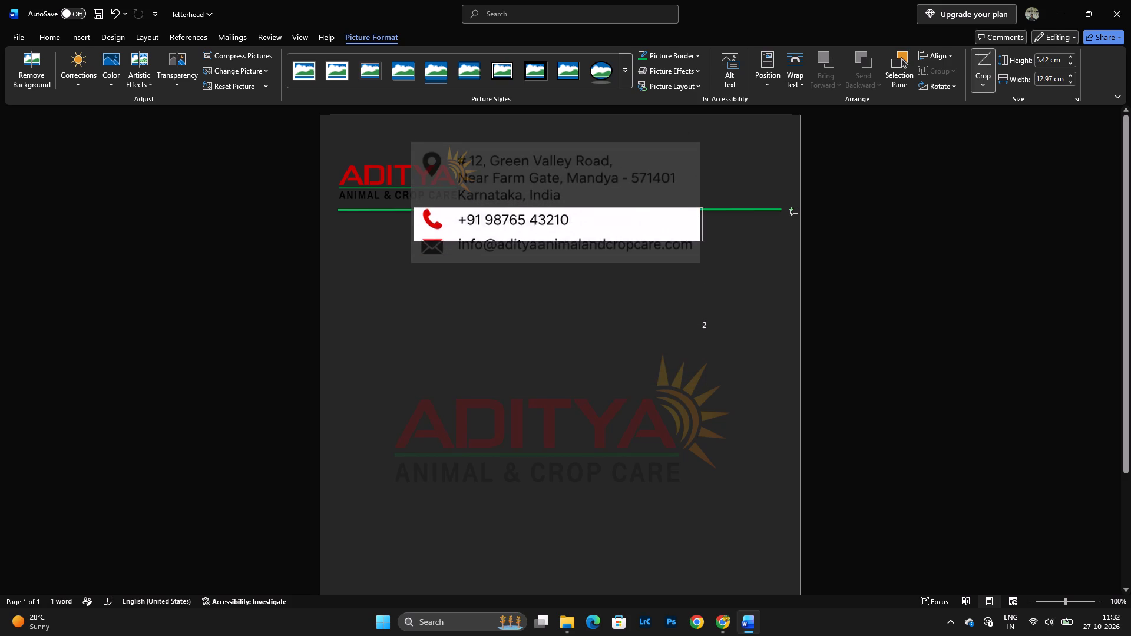
Crop the phone line picture tighter at its upper and lower edges and trim the blank area after the number, leaving about 7.3 × 0.93 cm.
left_click_drag(543, 238, 543, 230)
left_click(557, 208)
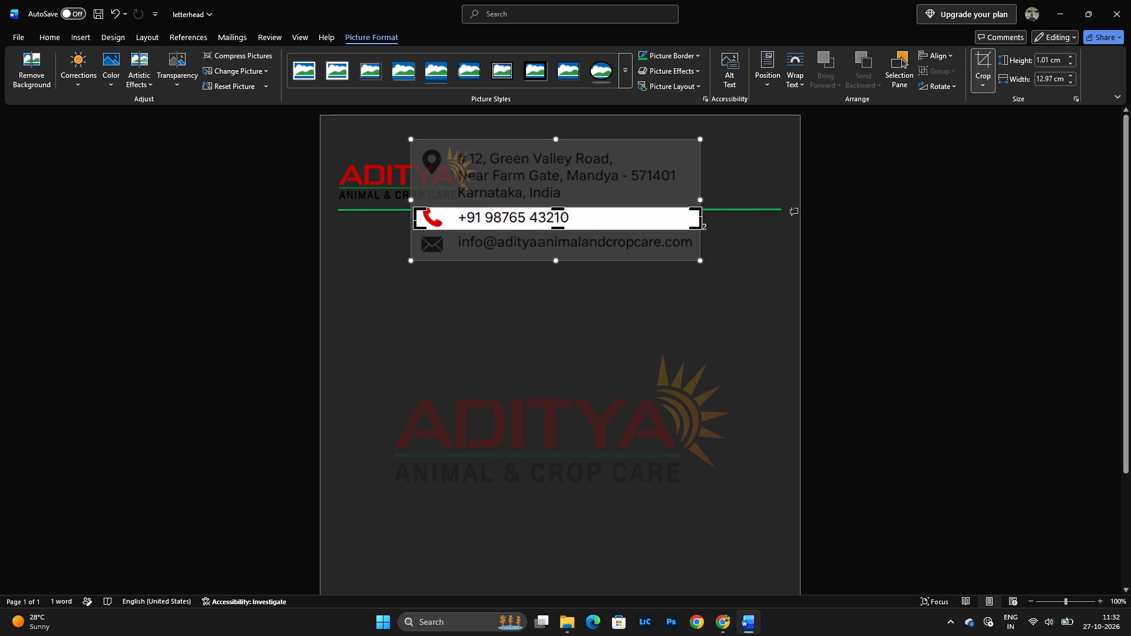
left_click_drag(702, 218, 606, 226)
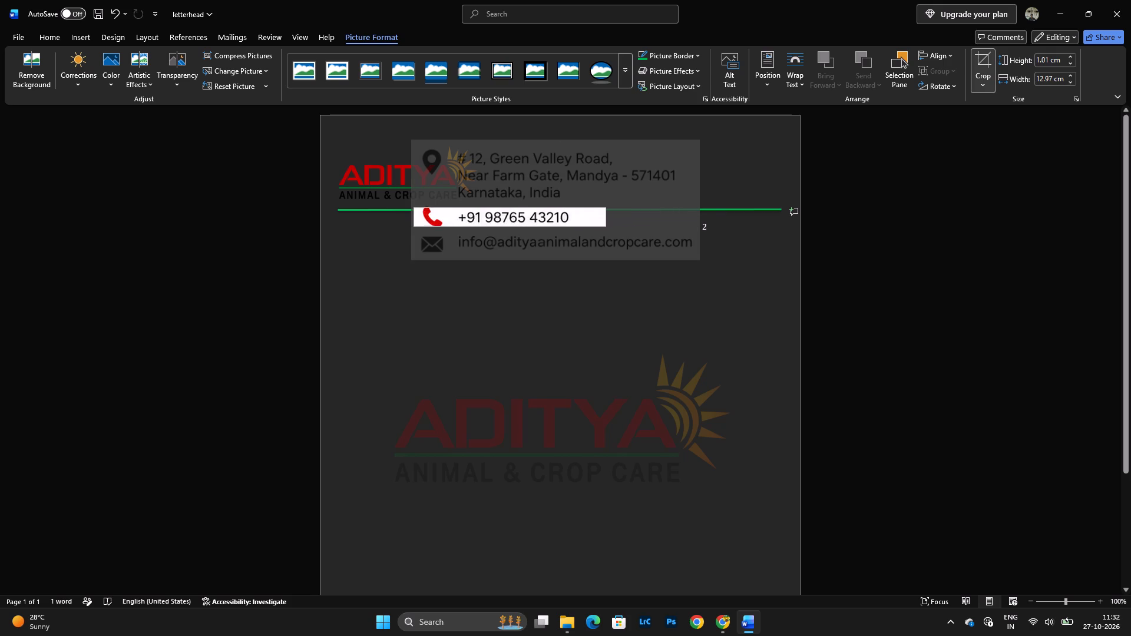
left_click_drag(606, 226, 577, 227)
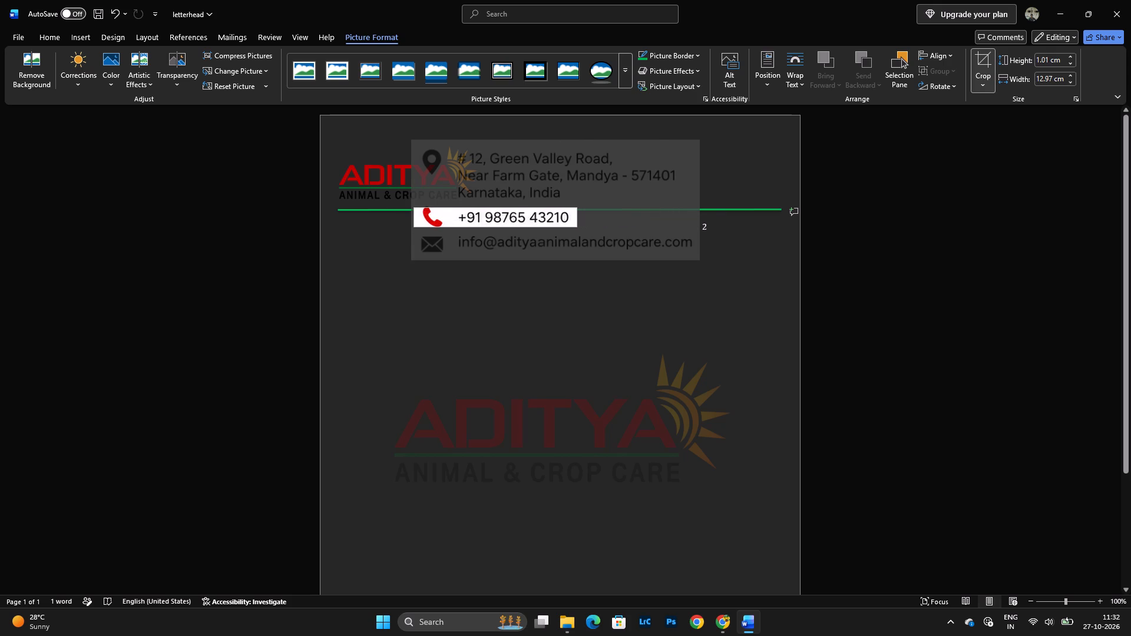
left_click_drag(577, 227, 576, 228)
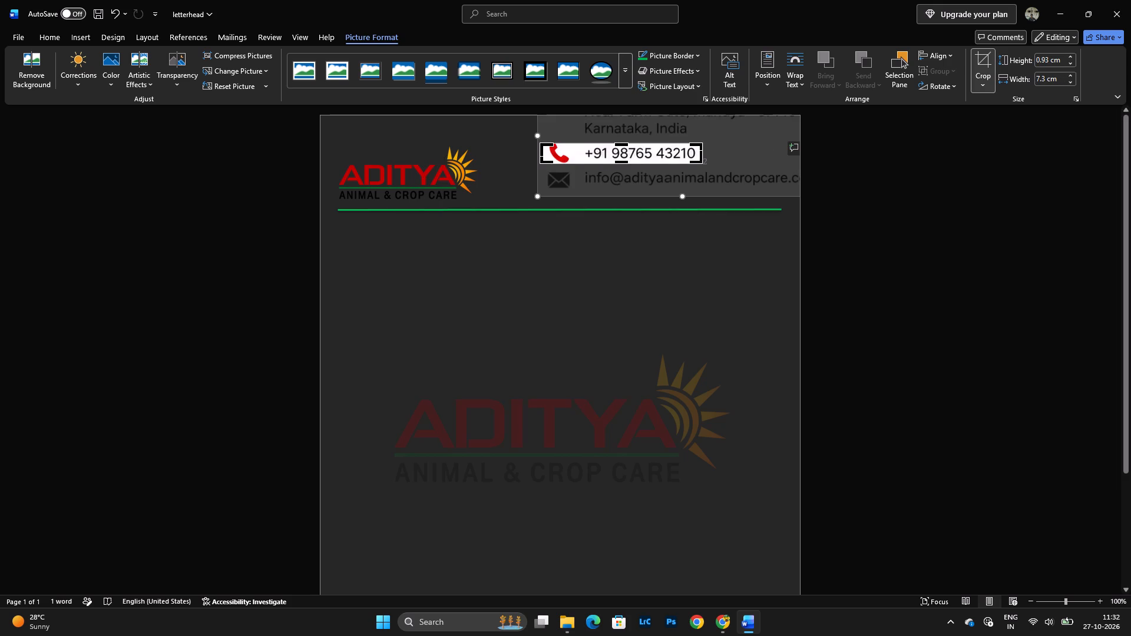
left_click(592, 258)
Set the phone line picture's text wrapping to Square so it can be positioned freely.
left_click_drag(642, 153, 604, 319)
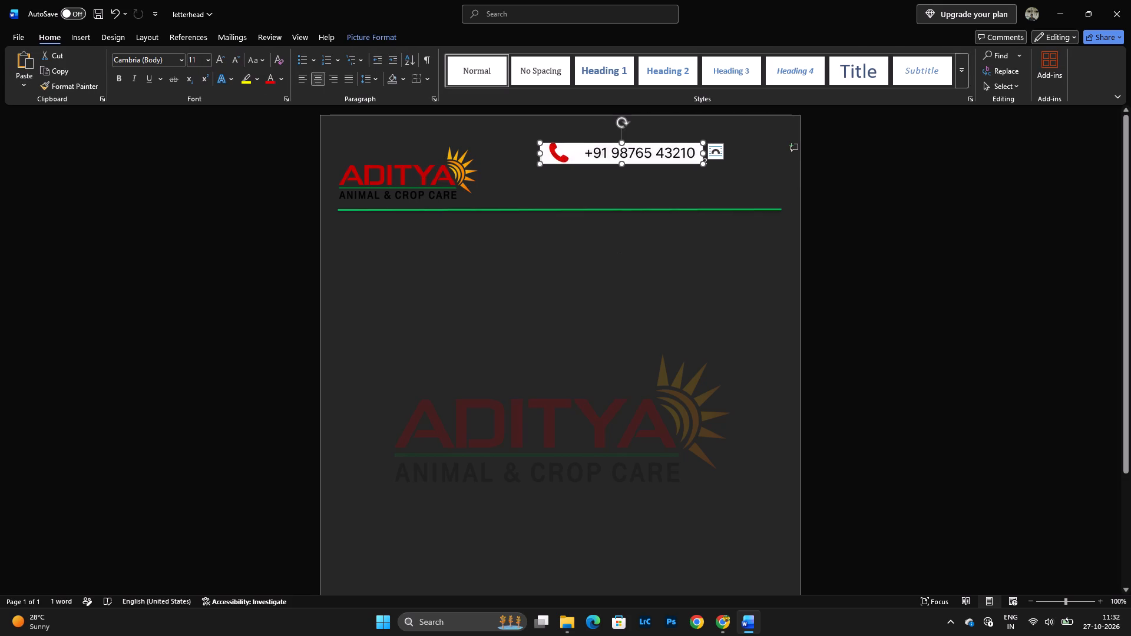
left_click_drag(618, 156, 565, 372)
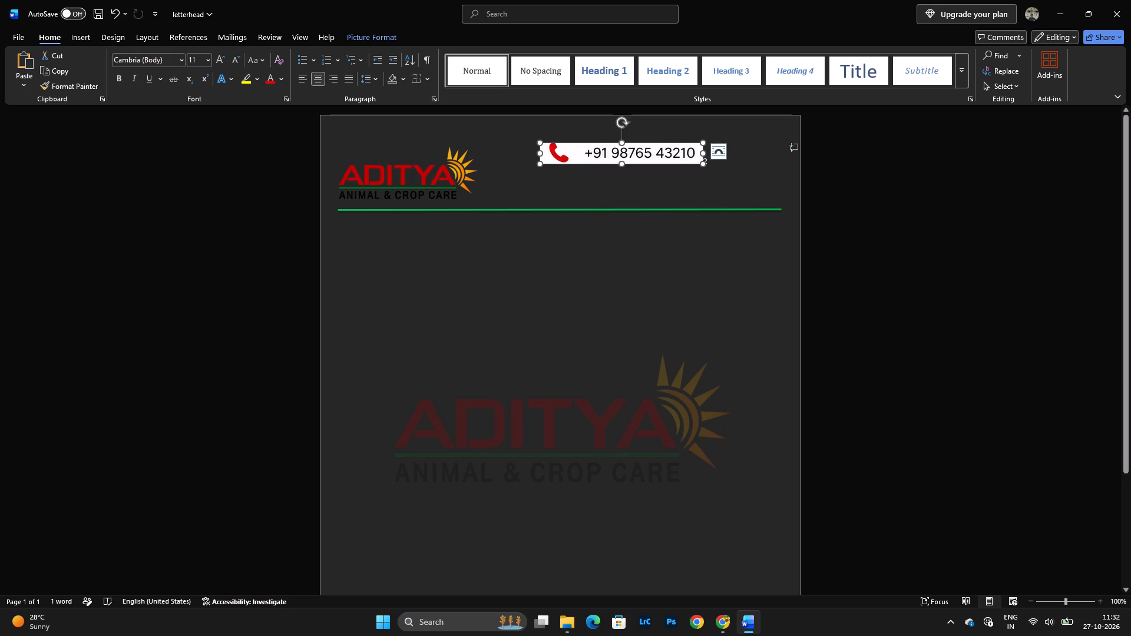
left_click(608, 145)
left_click(720, 150)
left_click(759, 237)
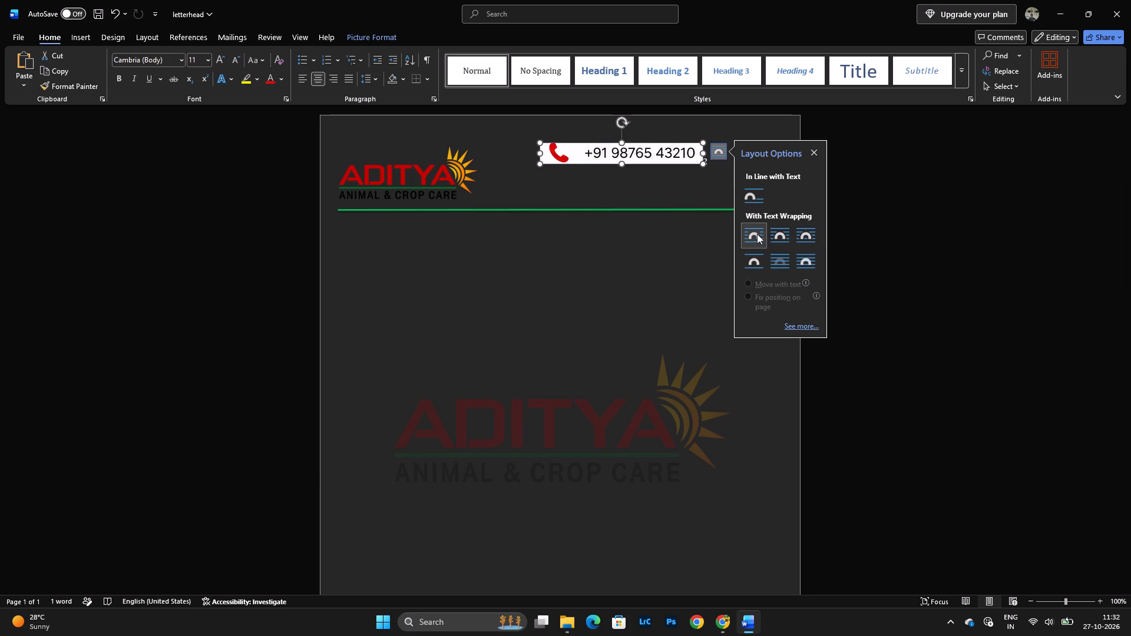
left_click(605, 149)
left_click(649, 284)
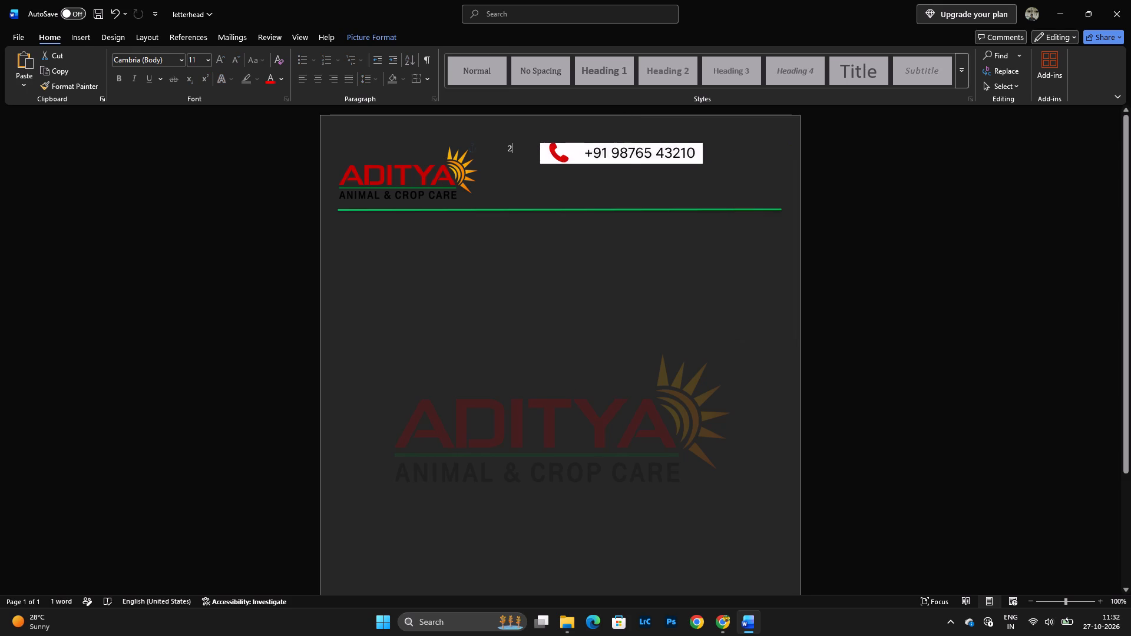
Move the phone line picture to the bottom of the page, beside the email line picture and just above the footer note.
left_click_drag(609, 157, 563, 394)
scroll(558, 359, "down", 4)
scroll(553, 355, "up", 1)
scroll(552, 353, "down", 2)
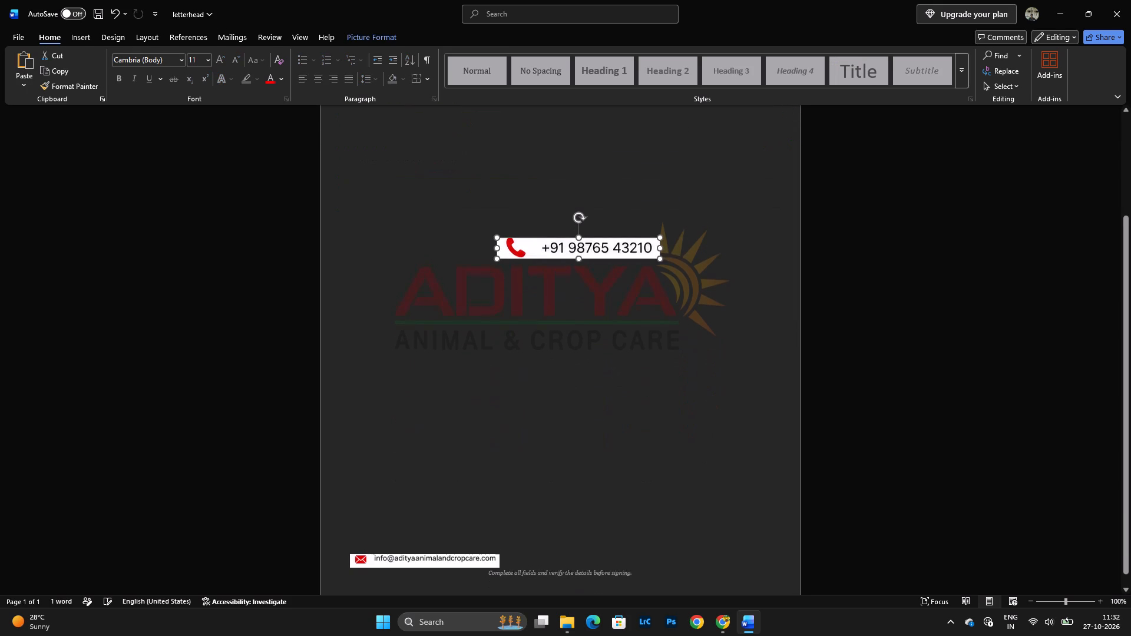
left_click_drag(577, 240, 600, 524)
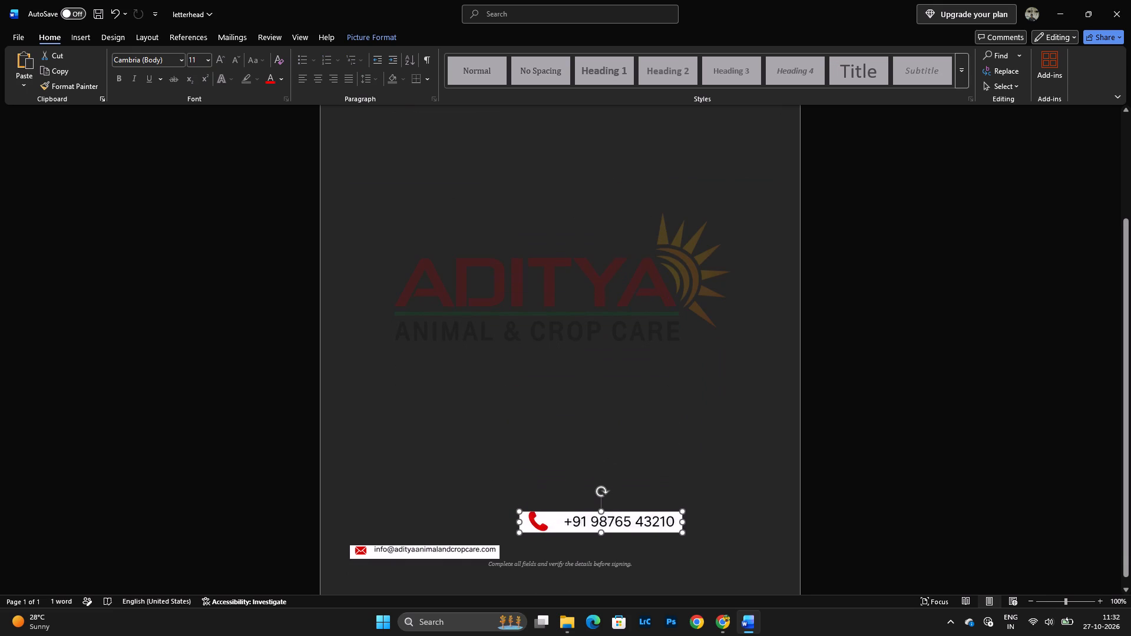
left_click_drag(600, 524, 587, 548)
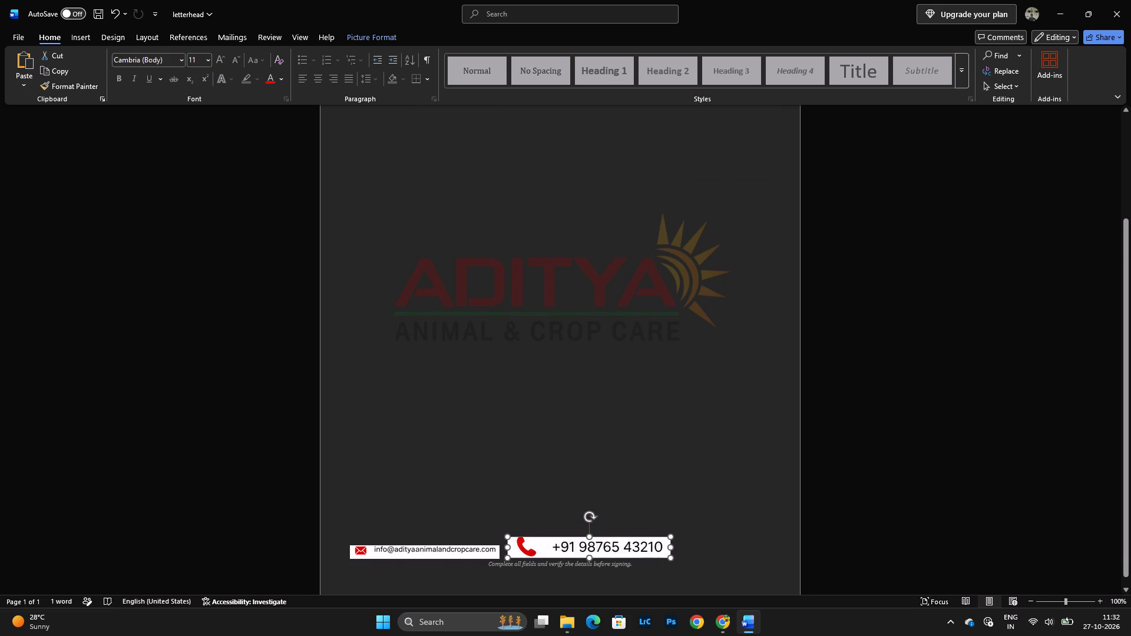
Shrink the phone line picture proportionally to about three quarters of its width and place it directly against the email line picture.
left_click_drag(670, 539, 640, 555)
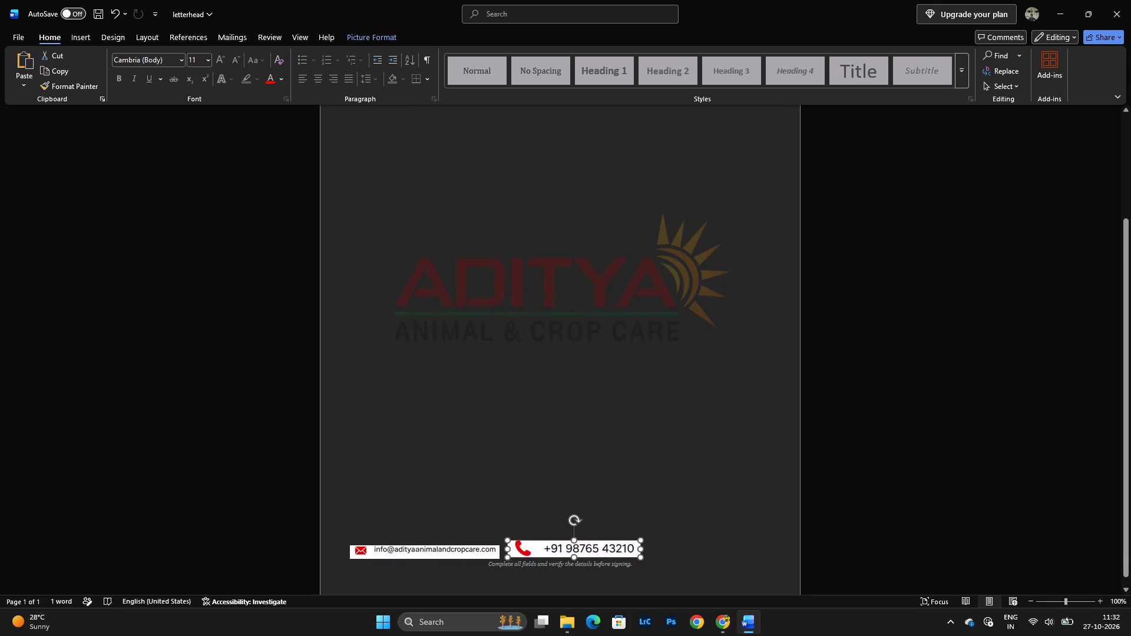
left_click_drag(640, 555, 631, 555)
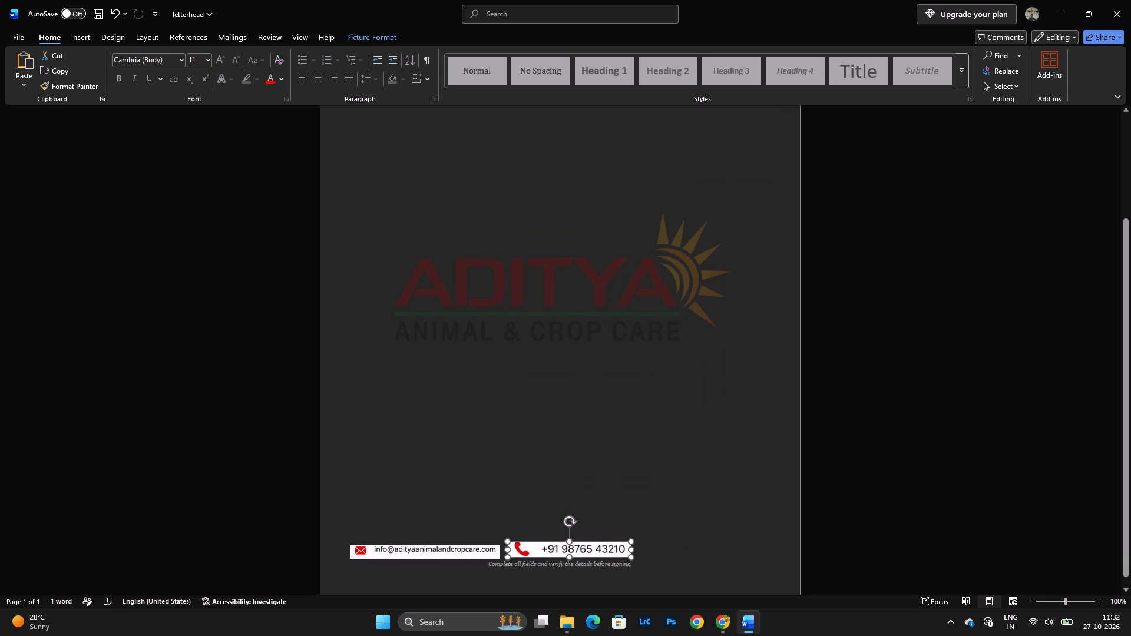
left_click_drag(592, 553, 581, 555)
left_click(636, 506)
scroll(620, 481, "down", 8)
scroll(558, 372, "down", 4)
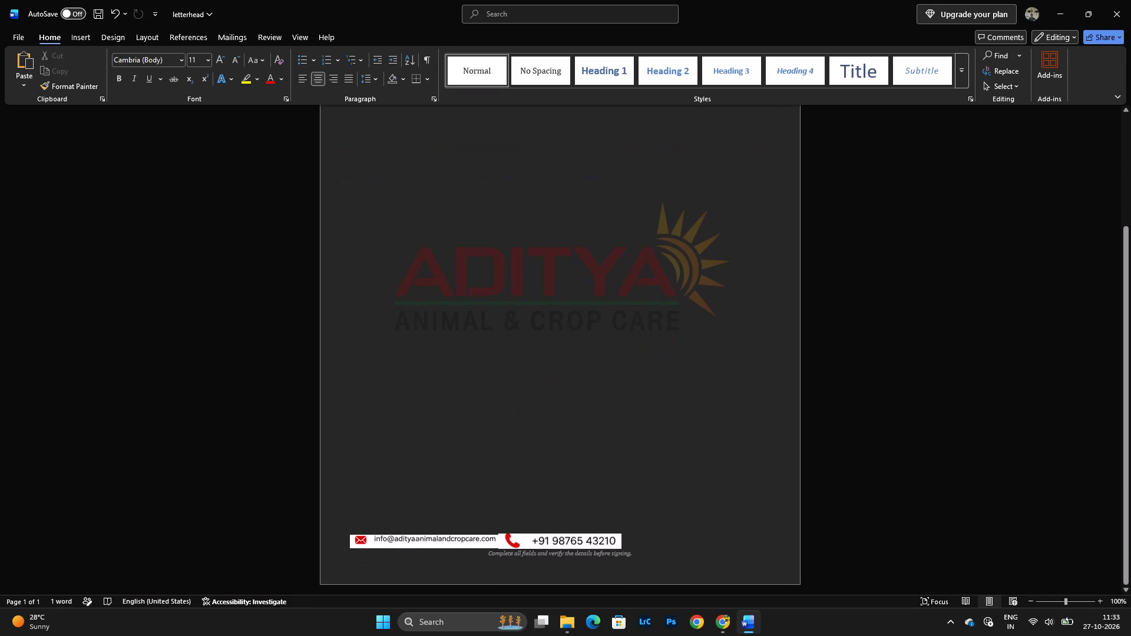
Delete the cropped phone line and email line pictures above the footer note.
left_click(535, 539)
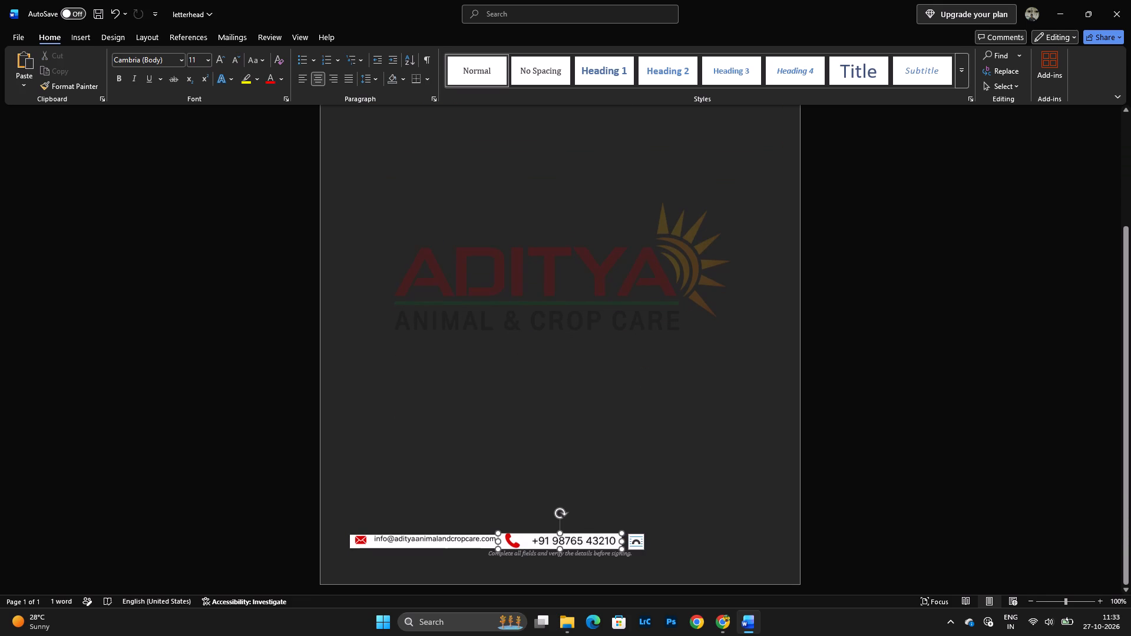
key("Delete")
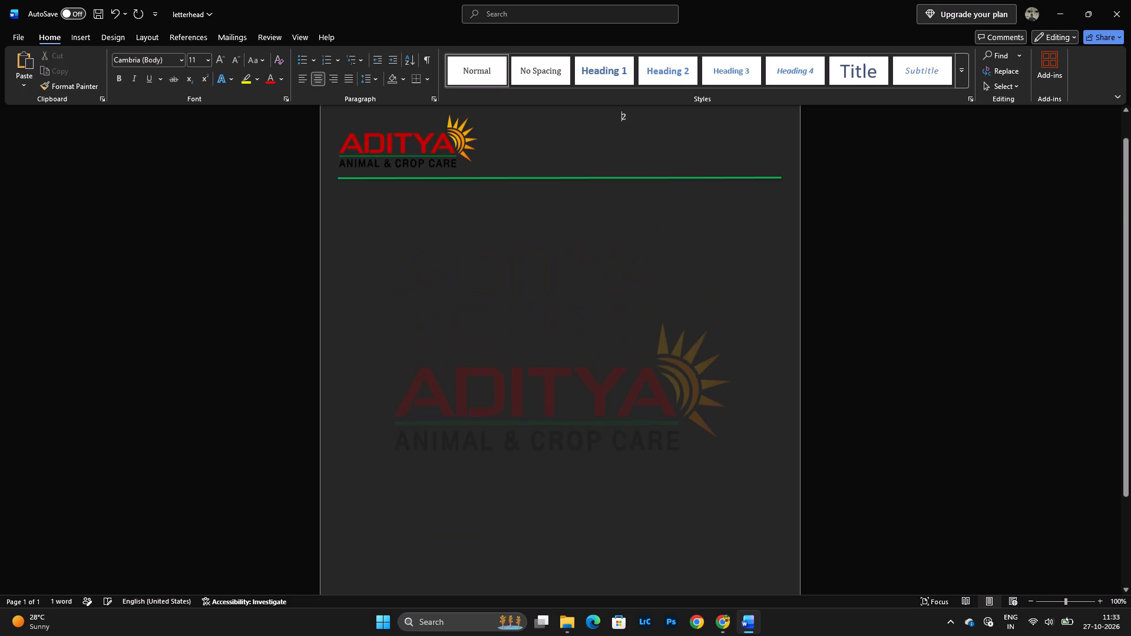
scroll(457, 538, "down", 6)
left_click(450, 544)
key("Delete")
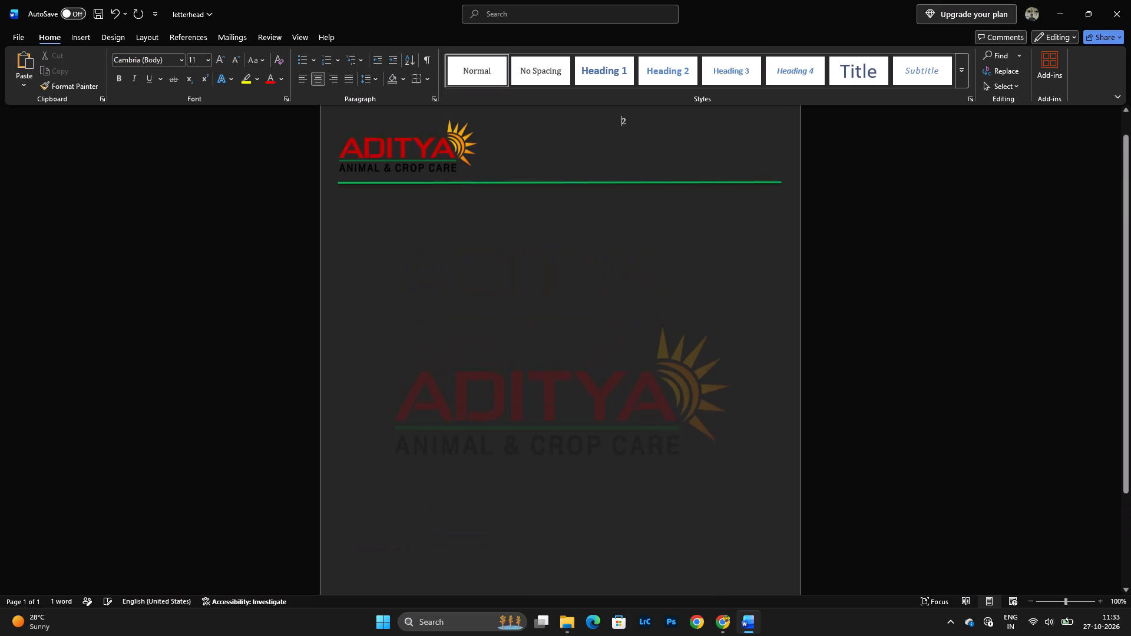
Insert a fresh copy of the picture 07_Back_Contact_Details into the letterhead.
scroll(318, 188, "down", 6)
scroll(203, 153, "down", 2)
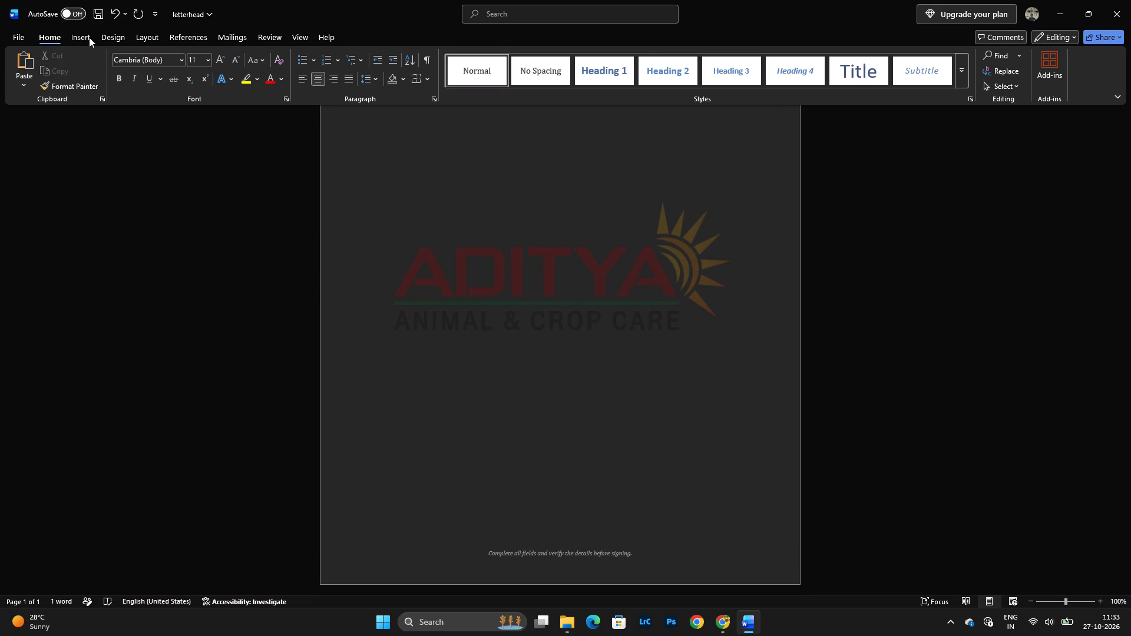
left_click(89, 37)
left_click(142, 61)
left_click(156, 120)
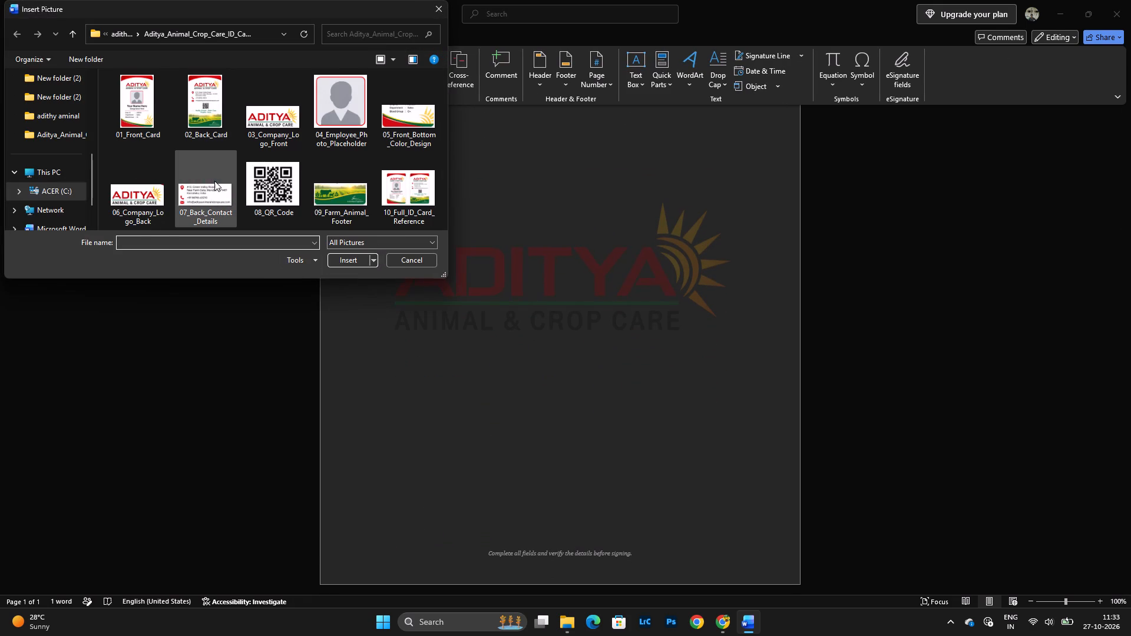
left_click(214, 181)
left_click(350, 266)
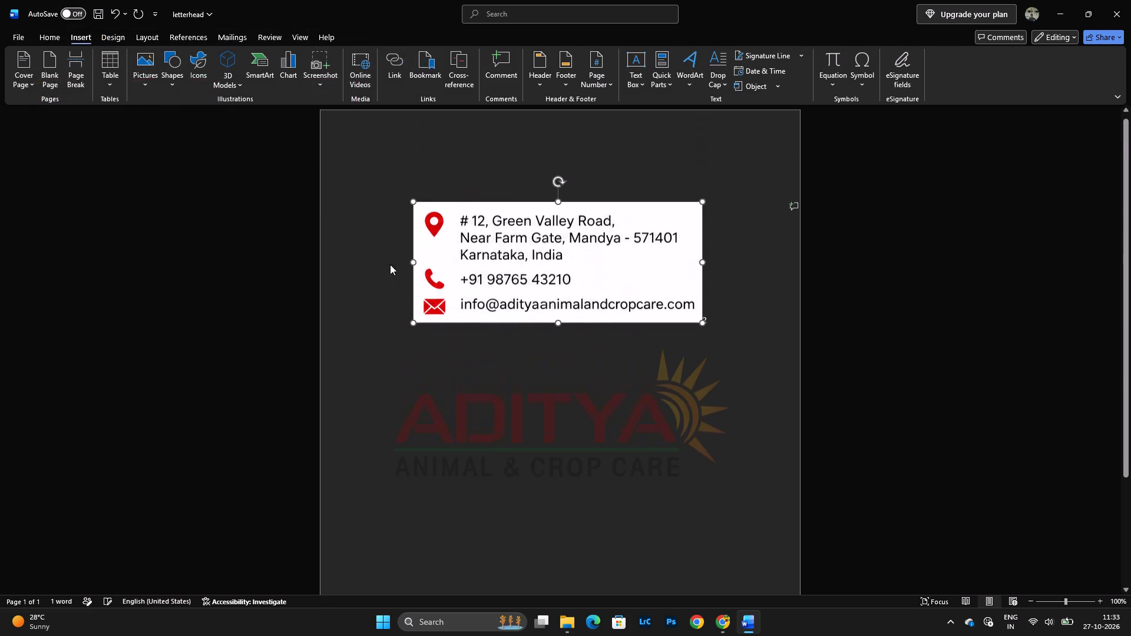
Crop the contact details picture to about 1.3 cm high by 1.32 cm wide, keeping only the red location pin centred in the frame.
left_click(990, 55)
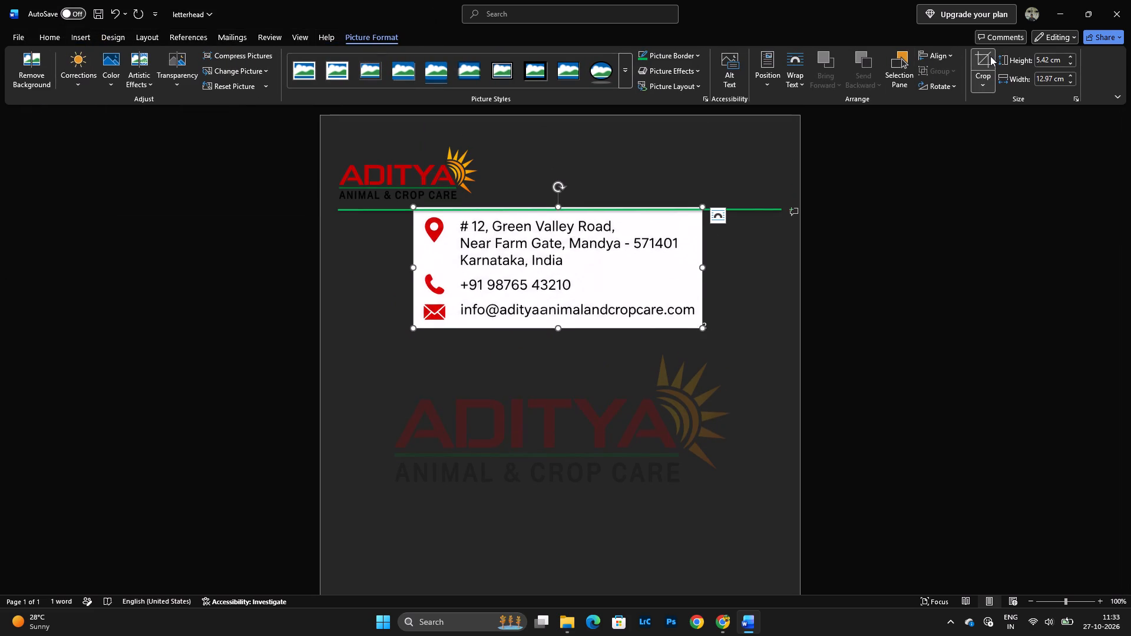
double_click(700, 324)
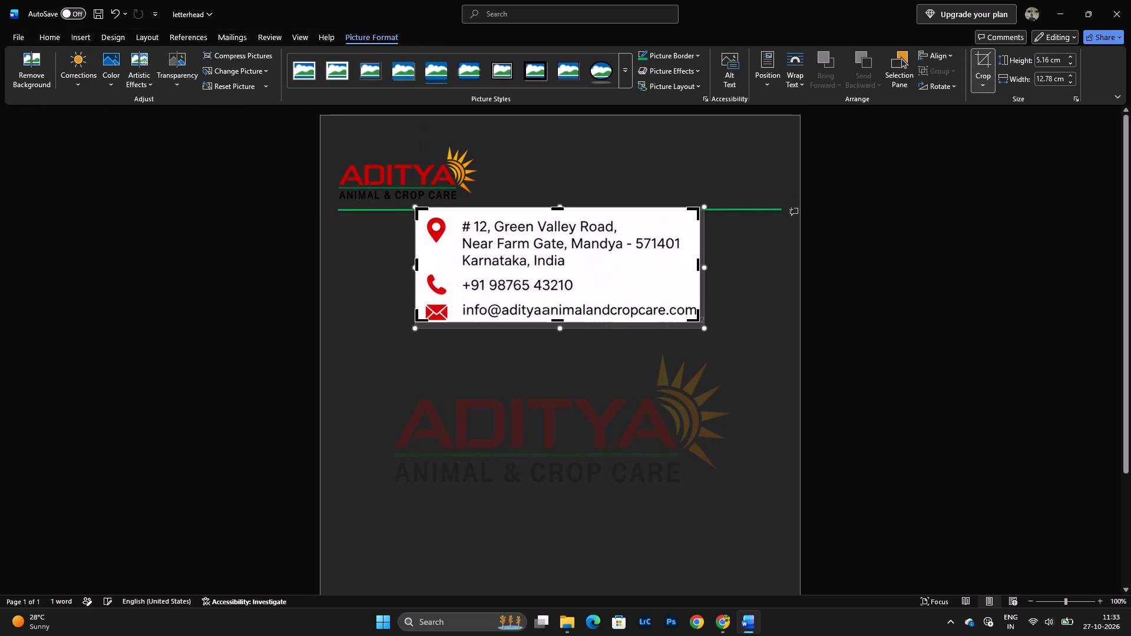
left_click_drag(697, 322, 449, 246)
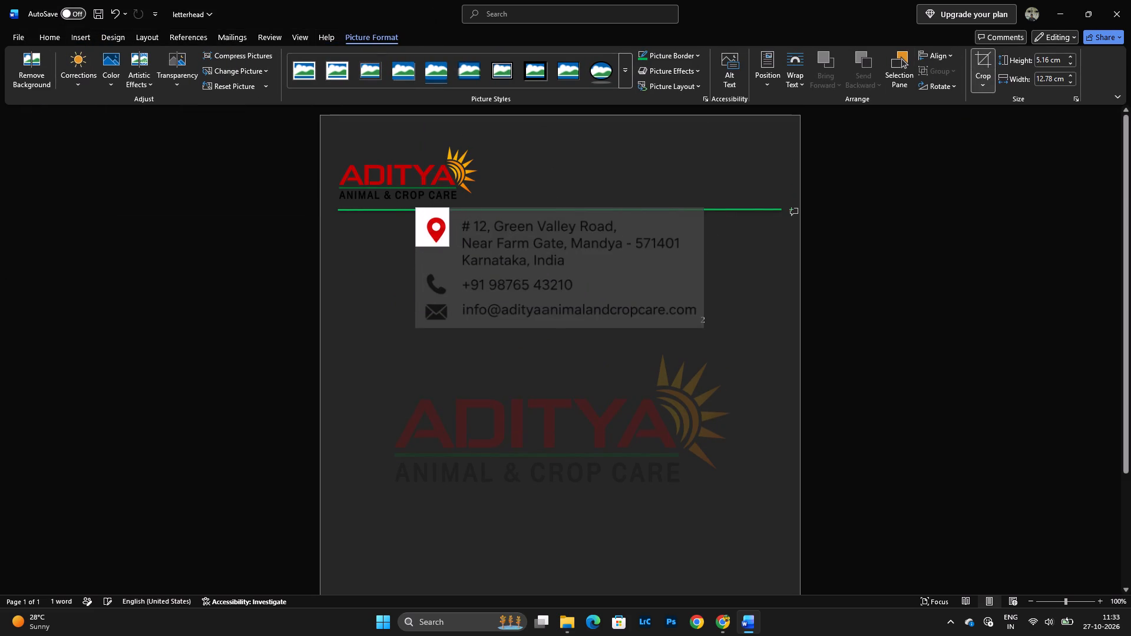
left_click_drag(449, 246, 451, 245)
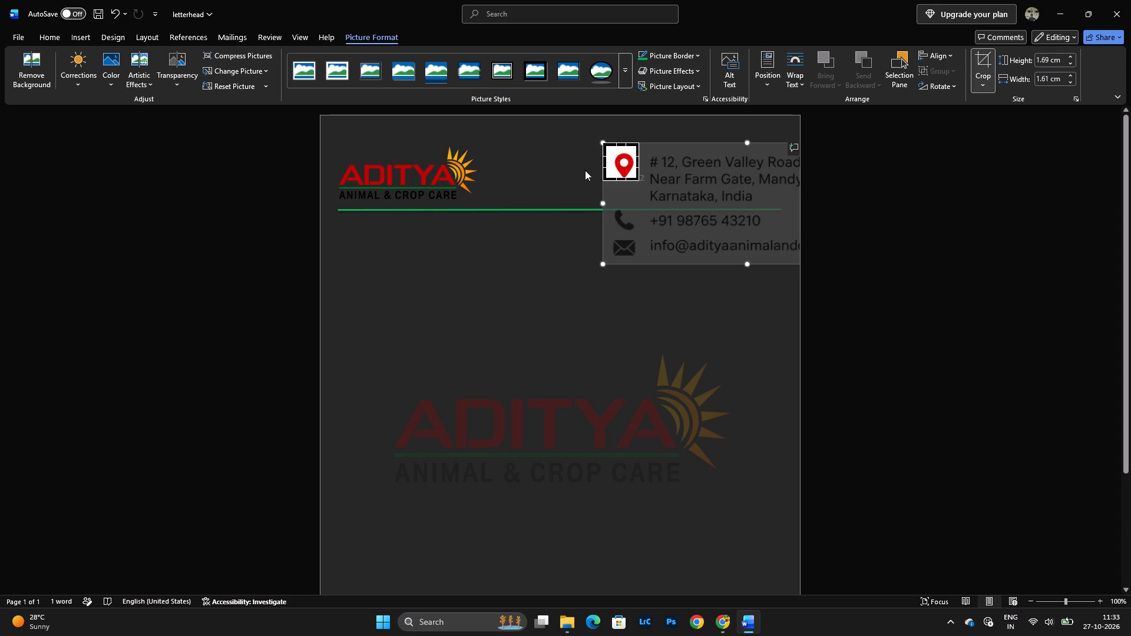
left_click_drag(606, 144, 610, 153)
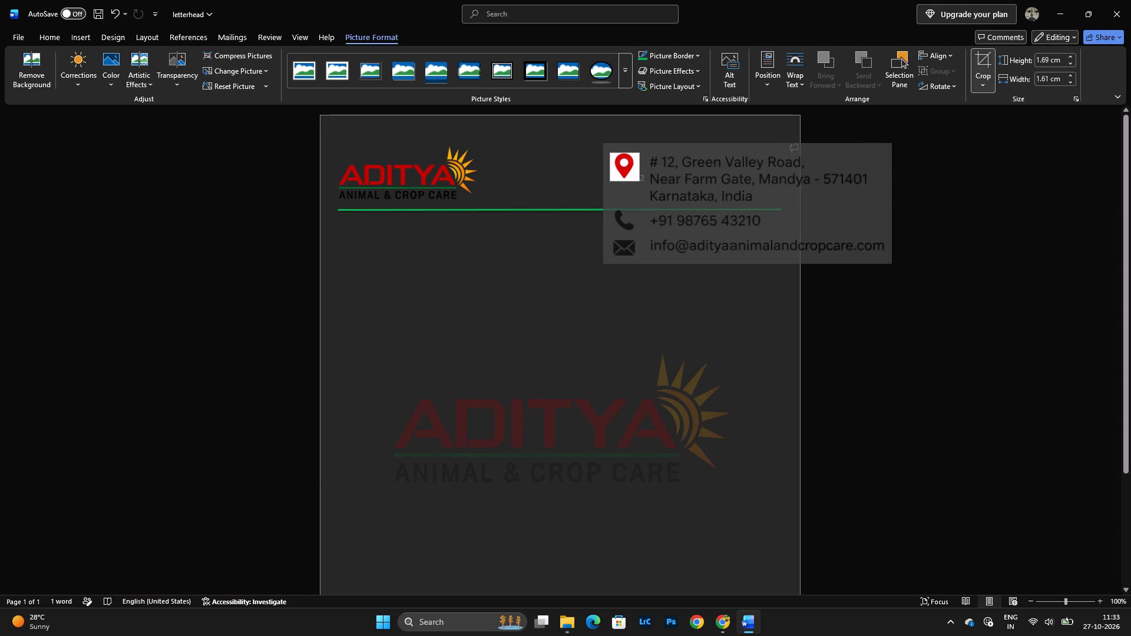
left_click_drag(610, 153, 610, 152)
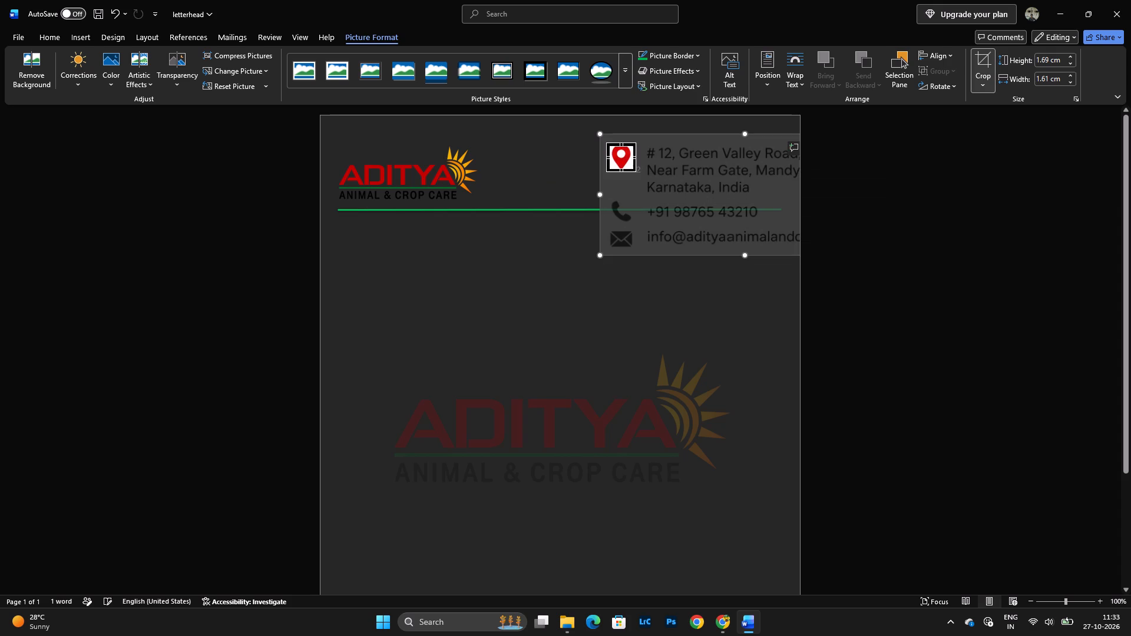
left_click_drag(707, 184, 558, 208)
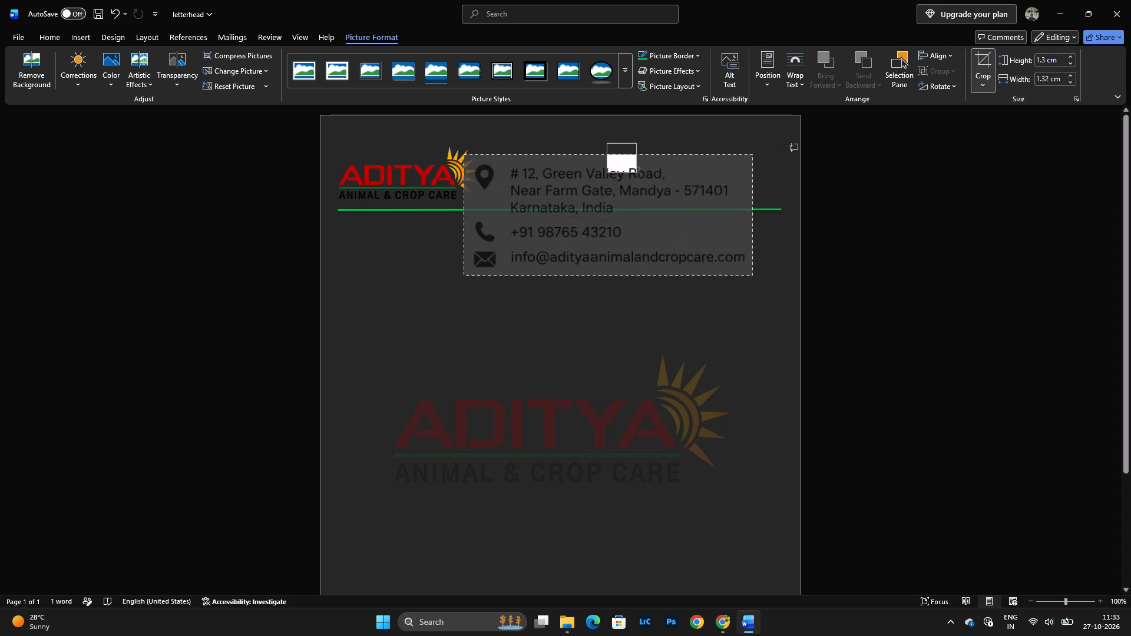
left_click_drag(558, 208, 538, 216)
left_click_drag(624, 162, 590, 190)
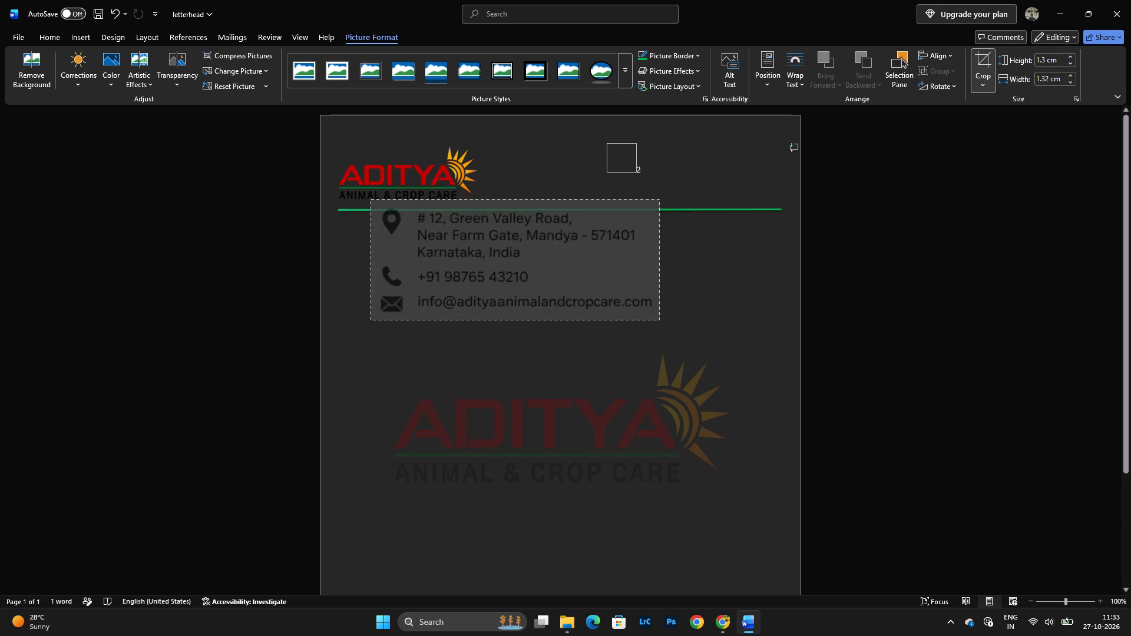
left_click_drag(590, 190, 788, 133)
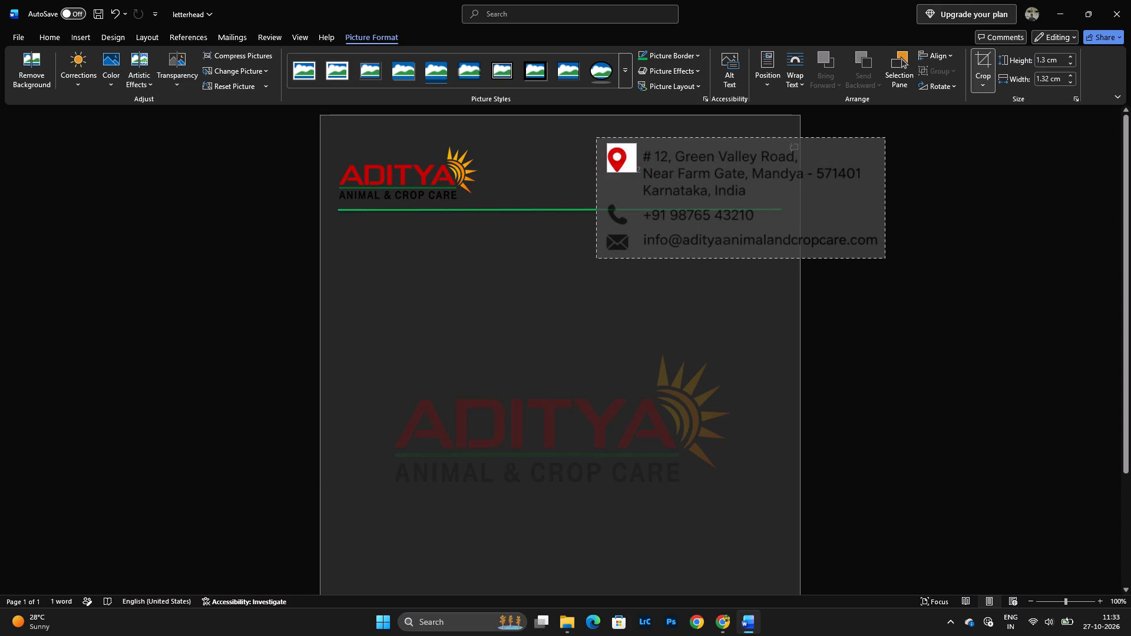
left_click_drag(788, 133, 793, 132)
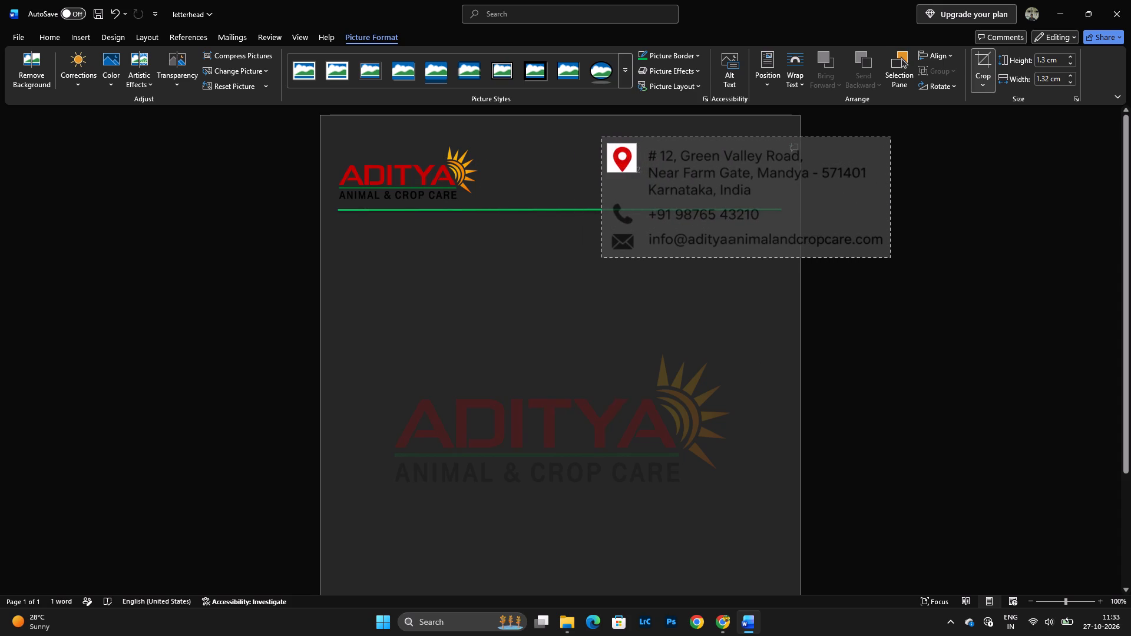
left_click_drag(793, 132, 793, 132)
left_click(746, 312)
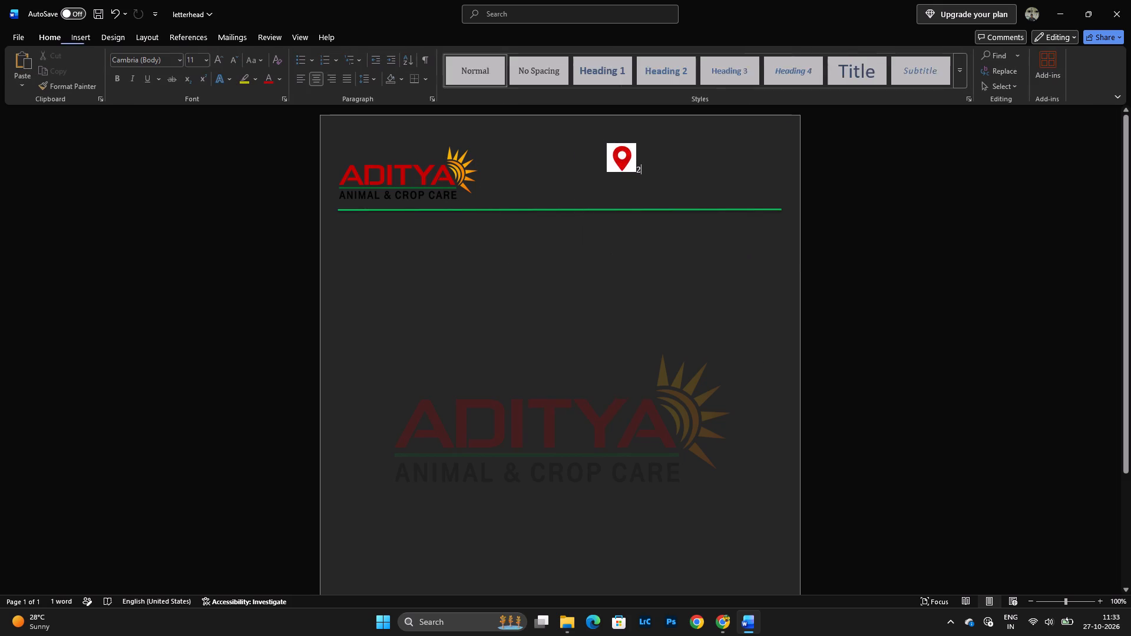
Delete the stray character 2 beside the location pin picture.
key("BackSpace")
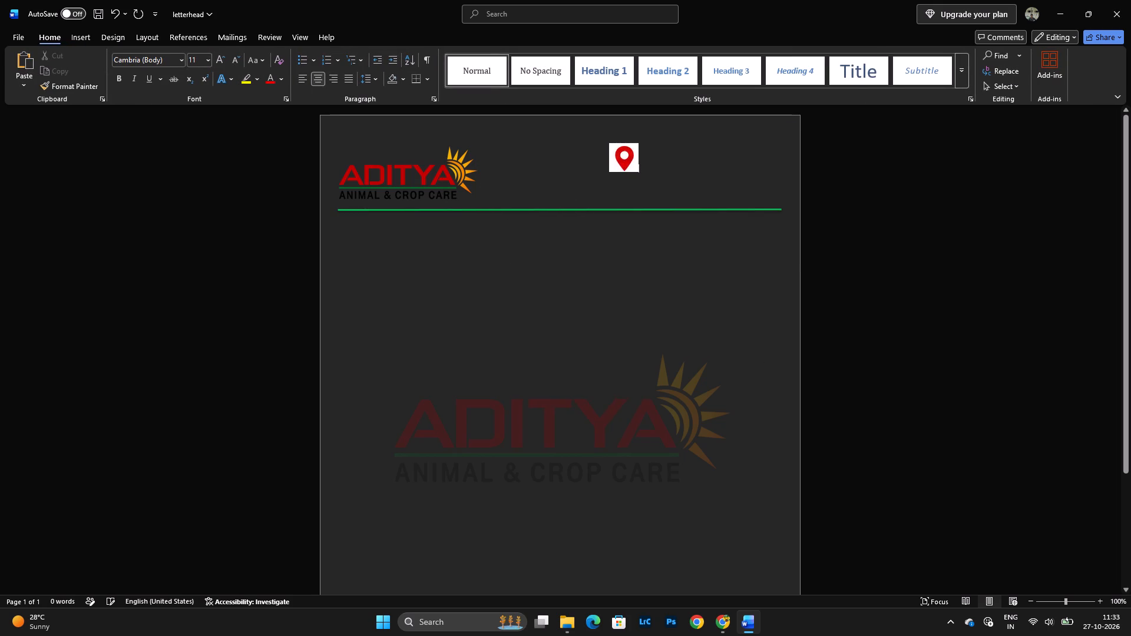
Set the location pin picture to Square text wrapping.
left_click(627, 164)
left_click(657, 155)
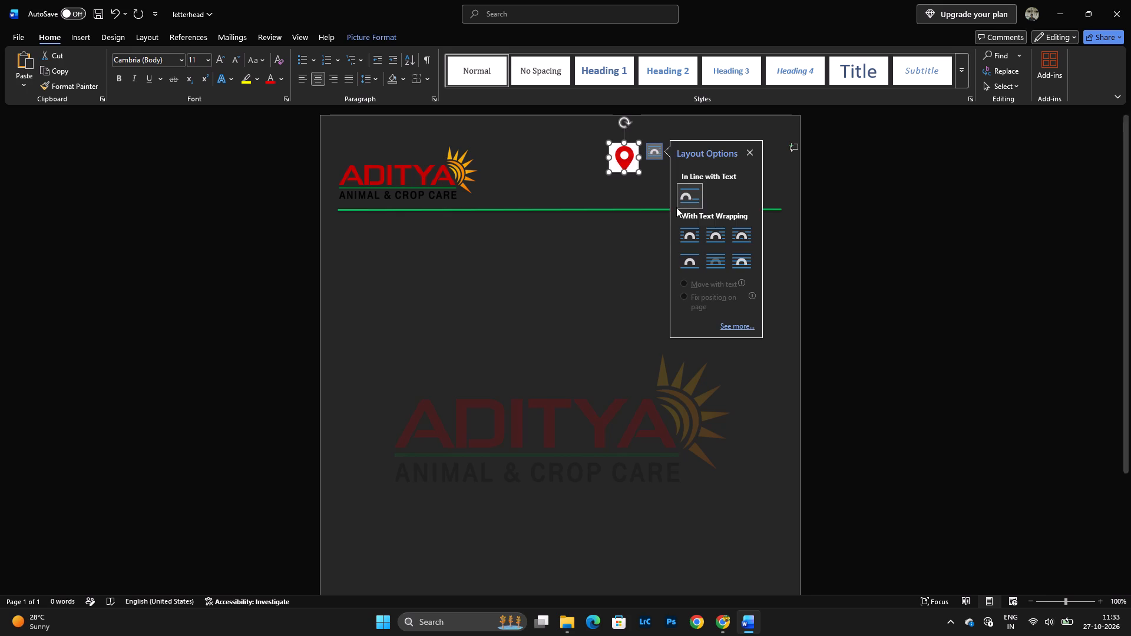
left_click(687, 228)
left_click(639, 184)
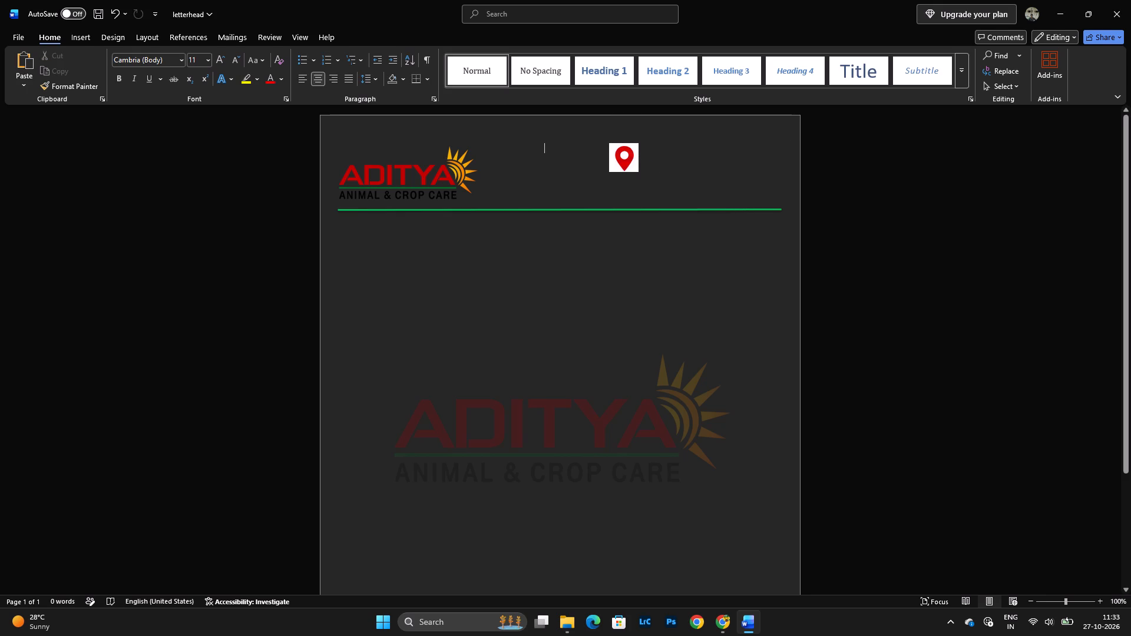
Move the location pin picture to the page's lower-left corner, slightly above the level of the footer note.
left_click_drag(624, 159, 481, 503)
scroll(479, 481, "down", 7)
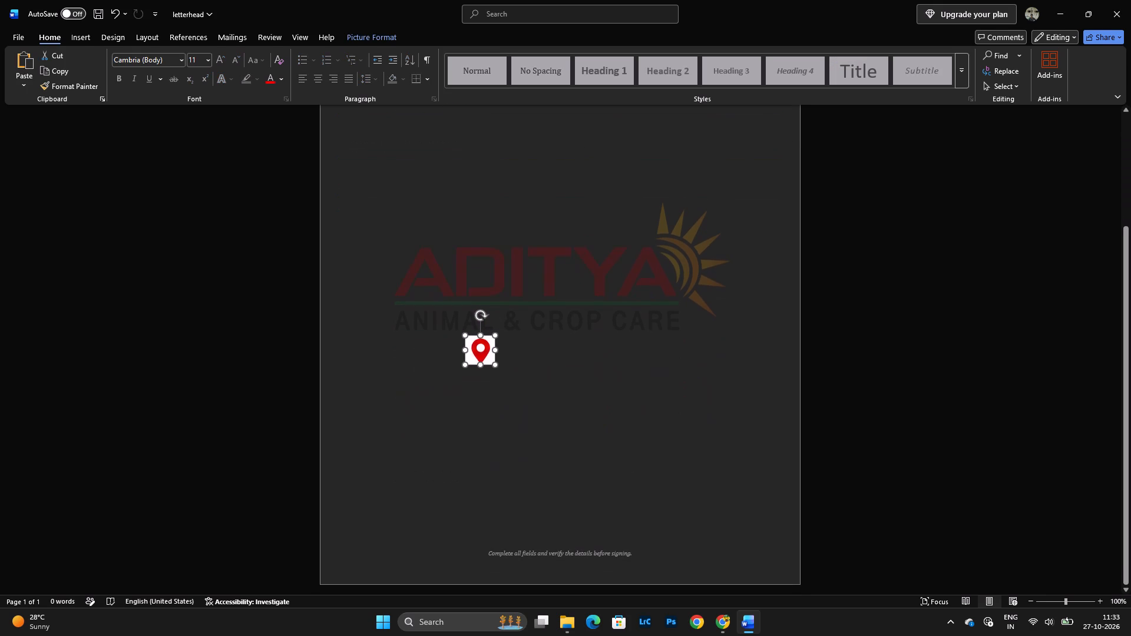
left_click_drag(479, 350, 351, 530)
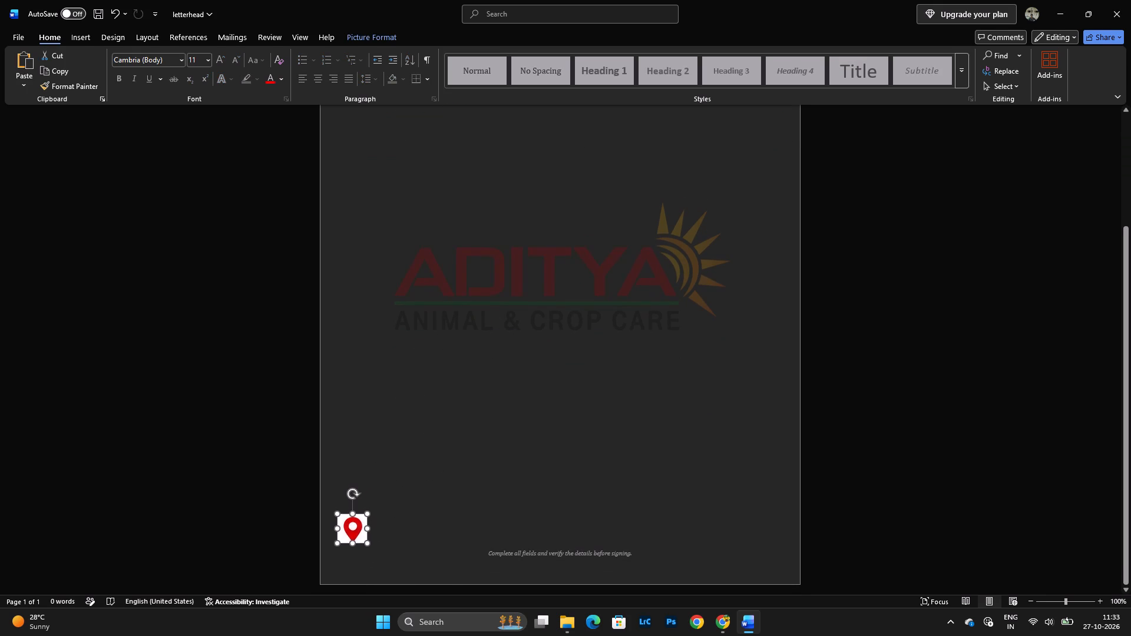
left_click_drag(351, 530, 348, 557)
left_click(467, 524)
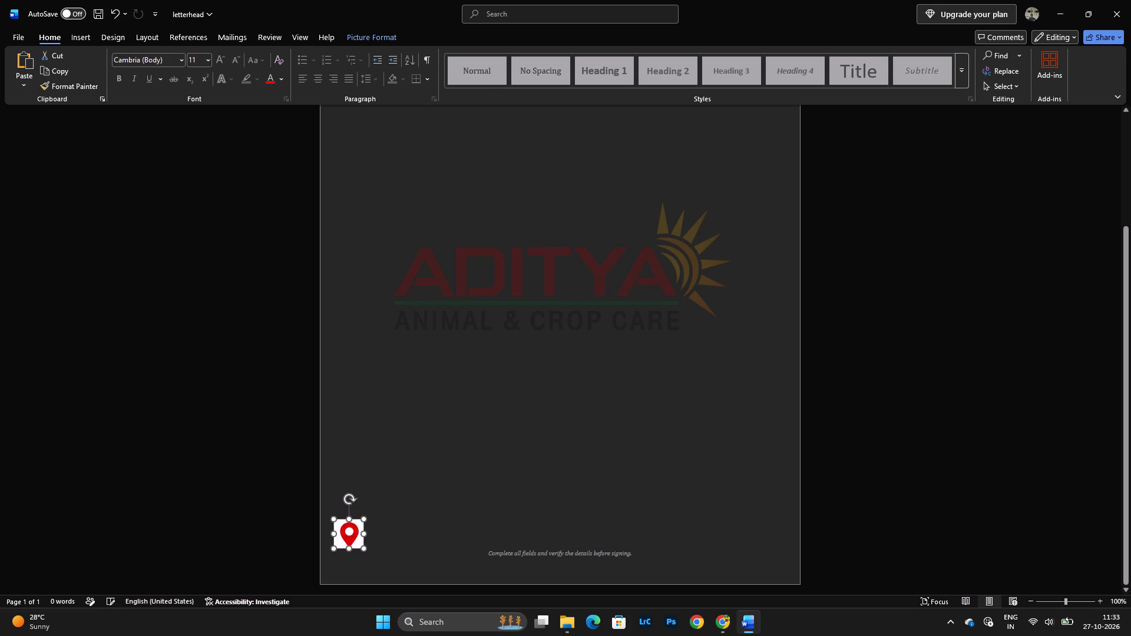
left_click(445, 499)
left_click(509, 496)
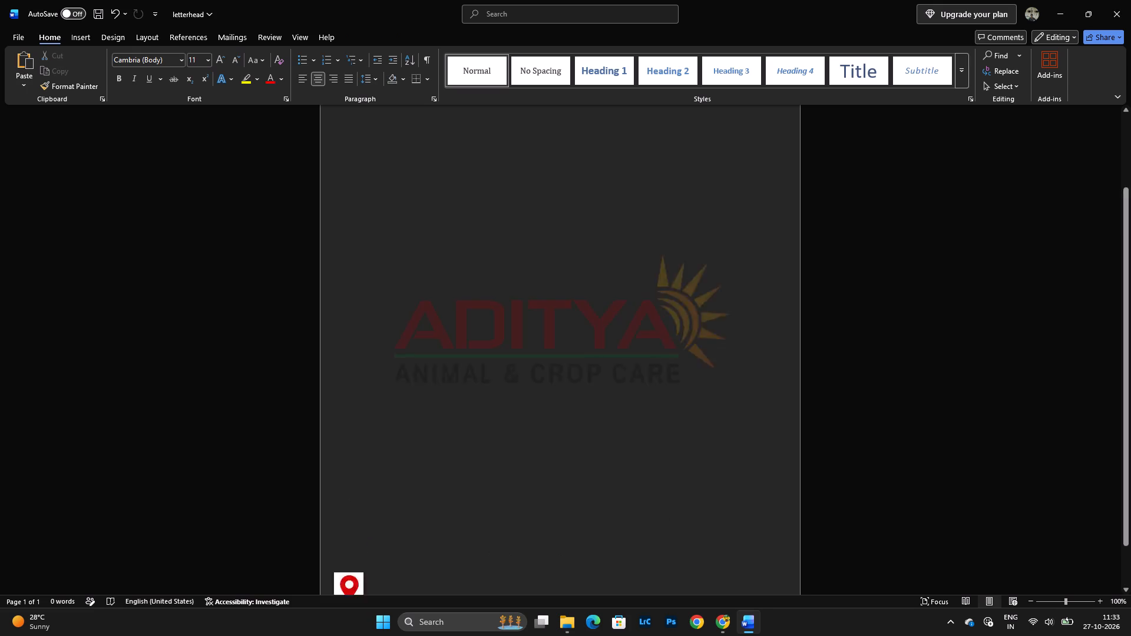
scroll(517, 485, "down", 6)
scroll(414, 483, "down", 1)
left_click_drag(349, 532, 349, 532)
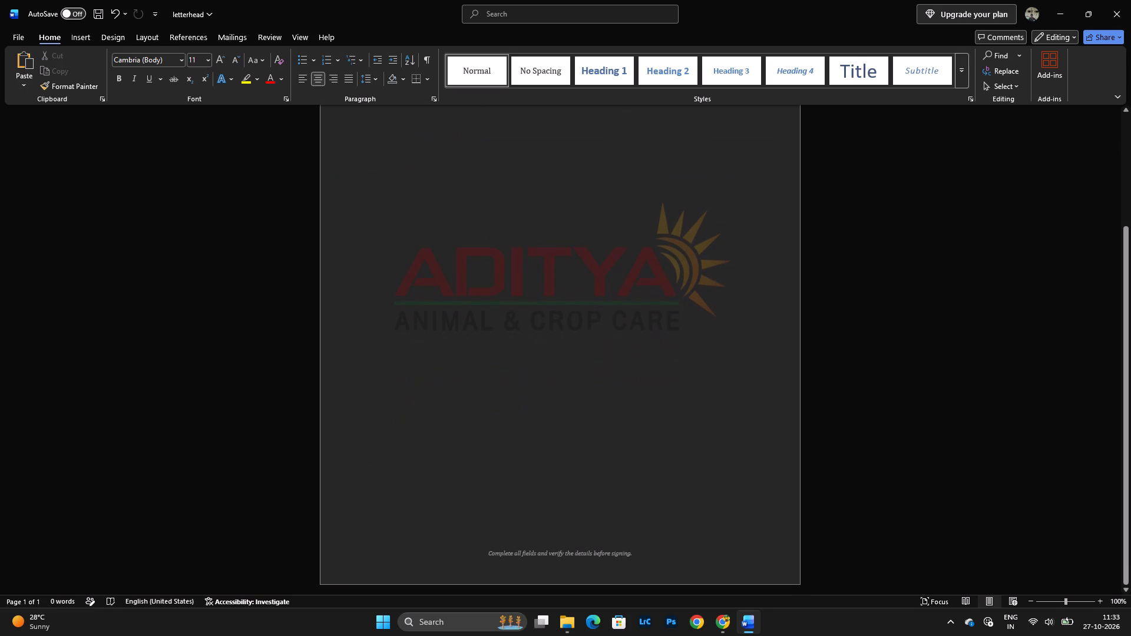
left_click_drag(349, 532, 358, 522)
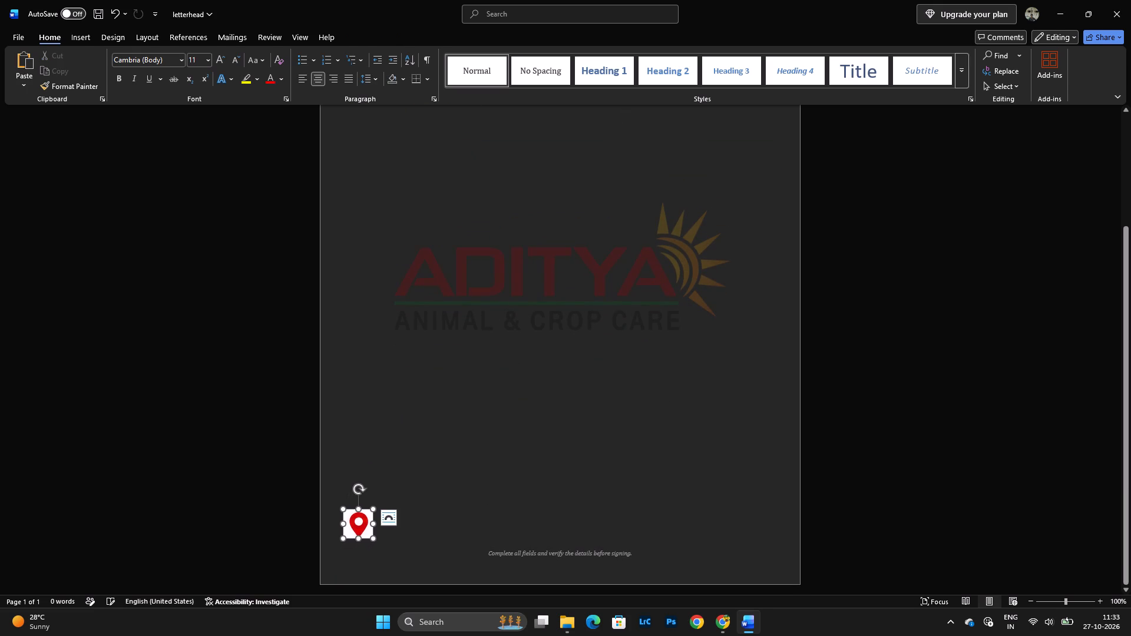
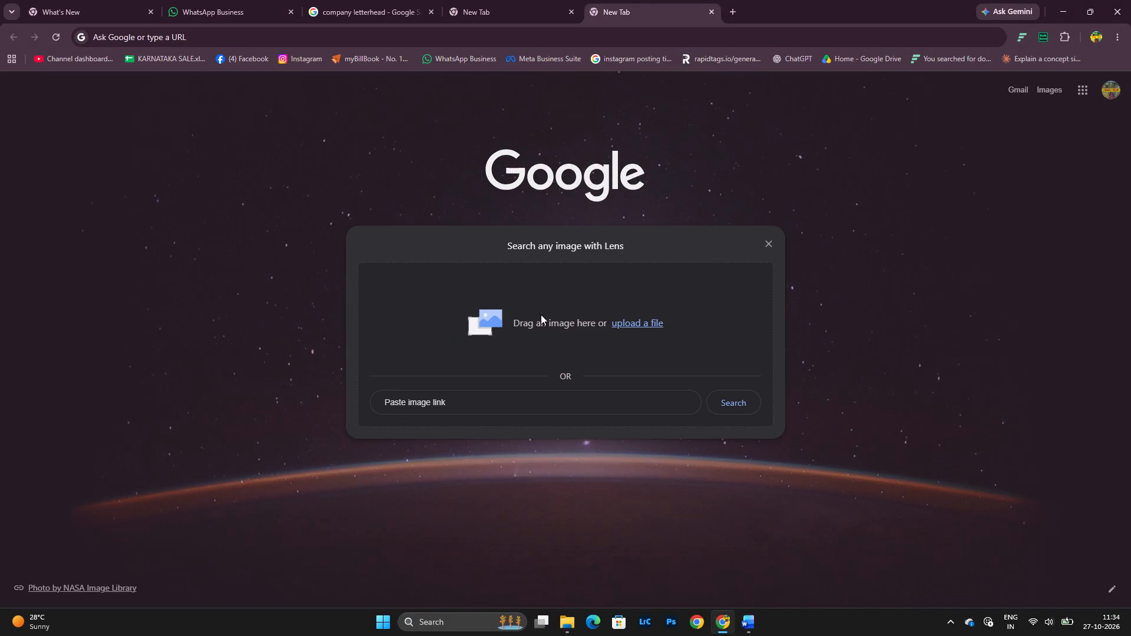
Run a Google Lens image search with the 07_Back_Contact_Details picture from the adithy aminal folder on the Desktop.
left_click(638, 322)
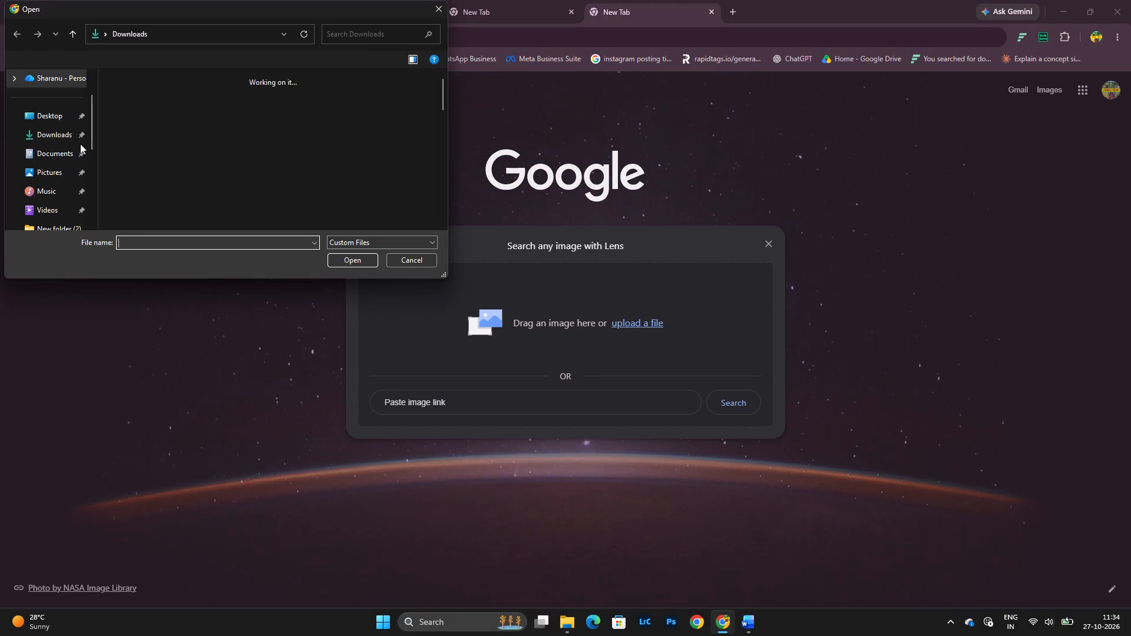
left_click(45, 123)
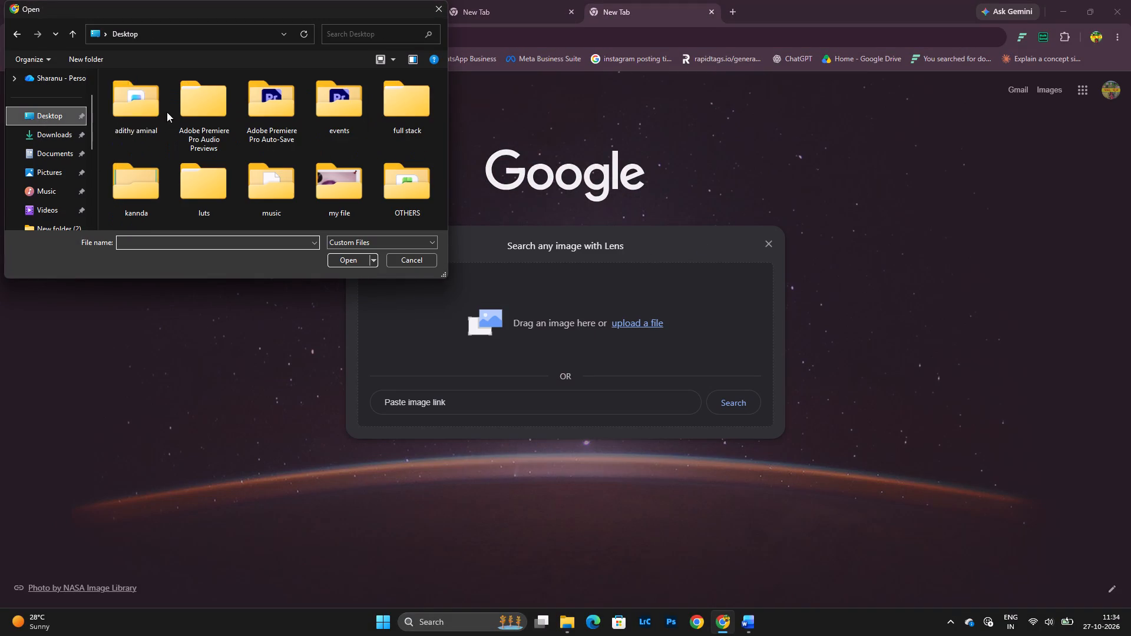
double_click(144, 110)
double_click(153, 134)
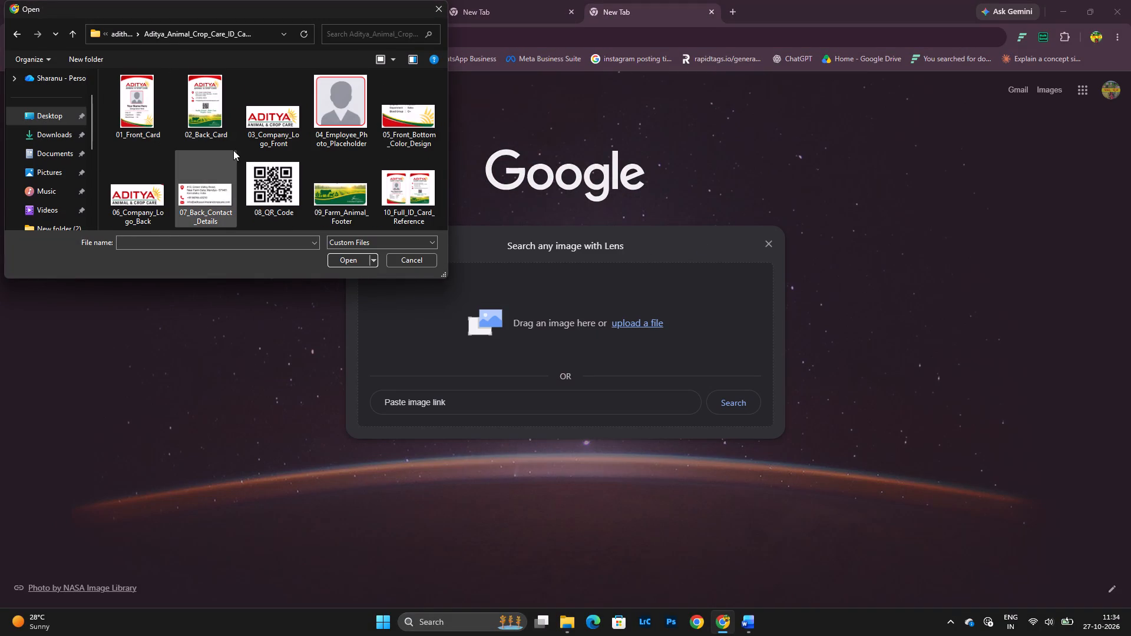
left_click(208, 200)
left_click(352, 259)
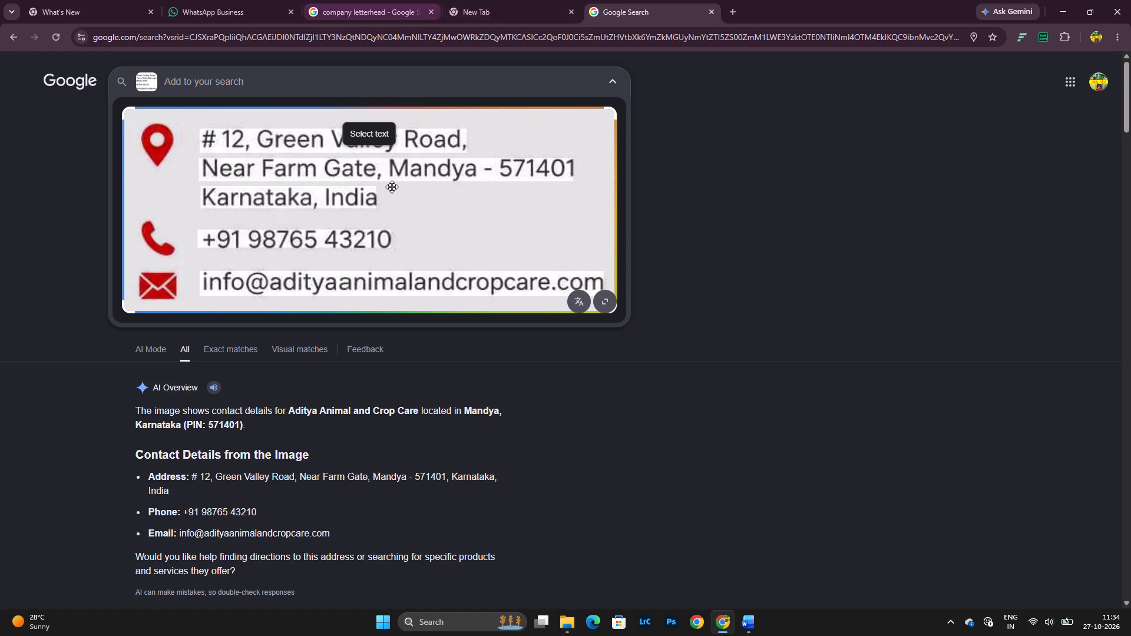
Switch to File Explorer and open the PDF of invoice 321 in the Downloads folder.
left_click(561, 622)
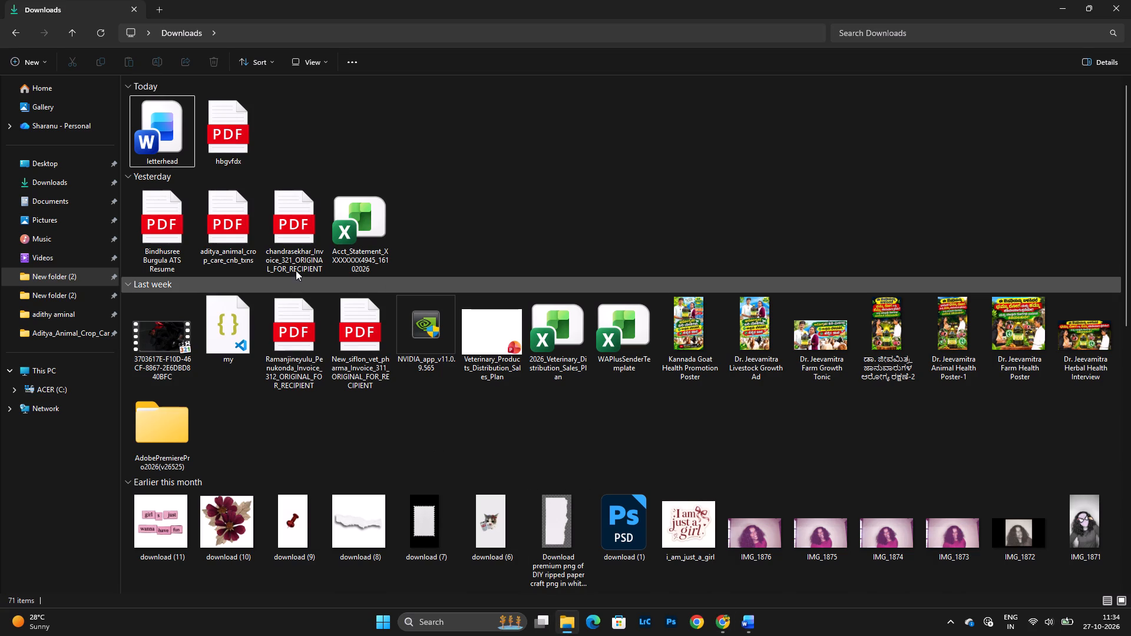
left_click(512, 168)
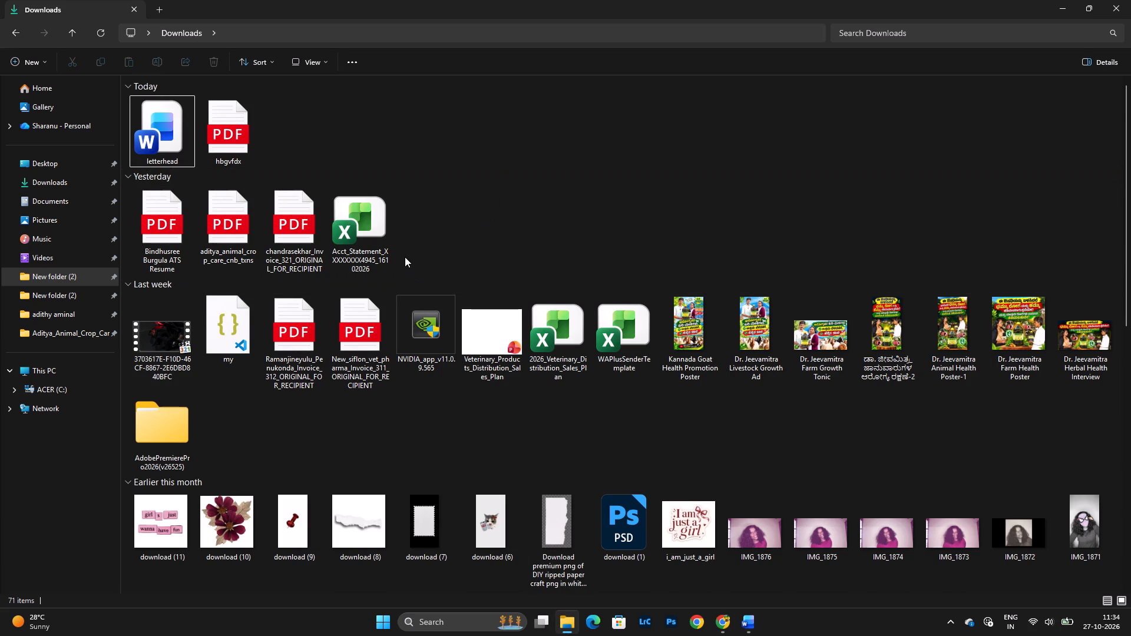
scroll(405, 257, "down", 4)
scroll(711, 171, "up", 5)
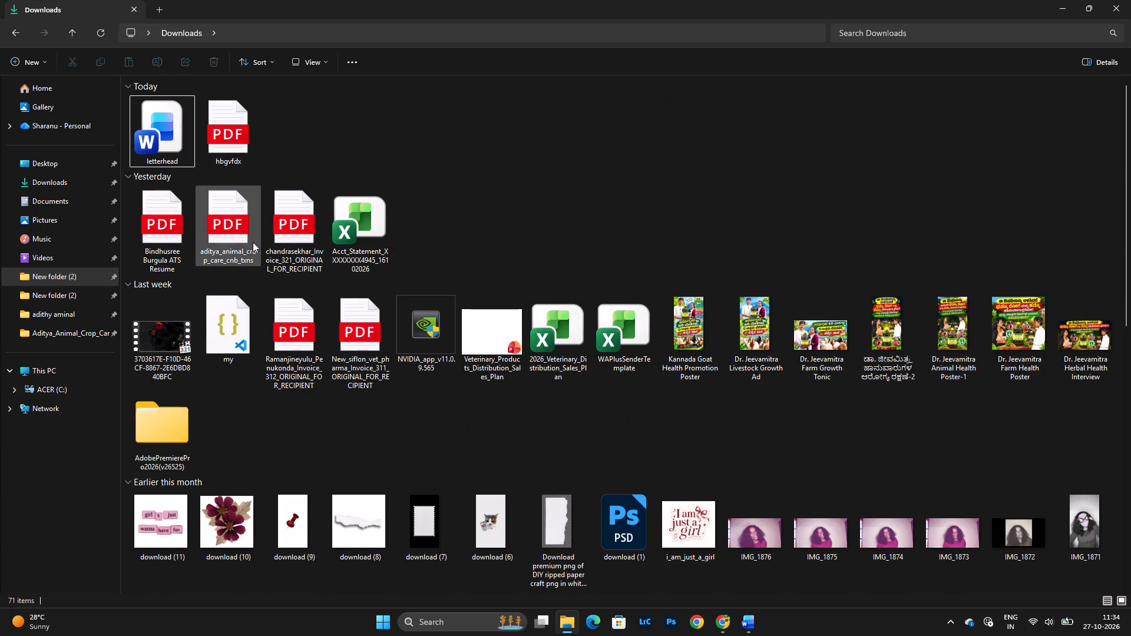
left_click(174, 241)
left_click(241, 234)
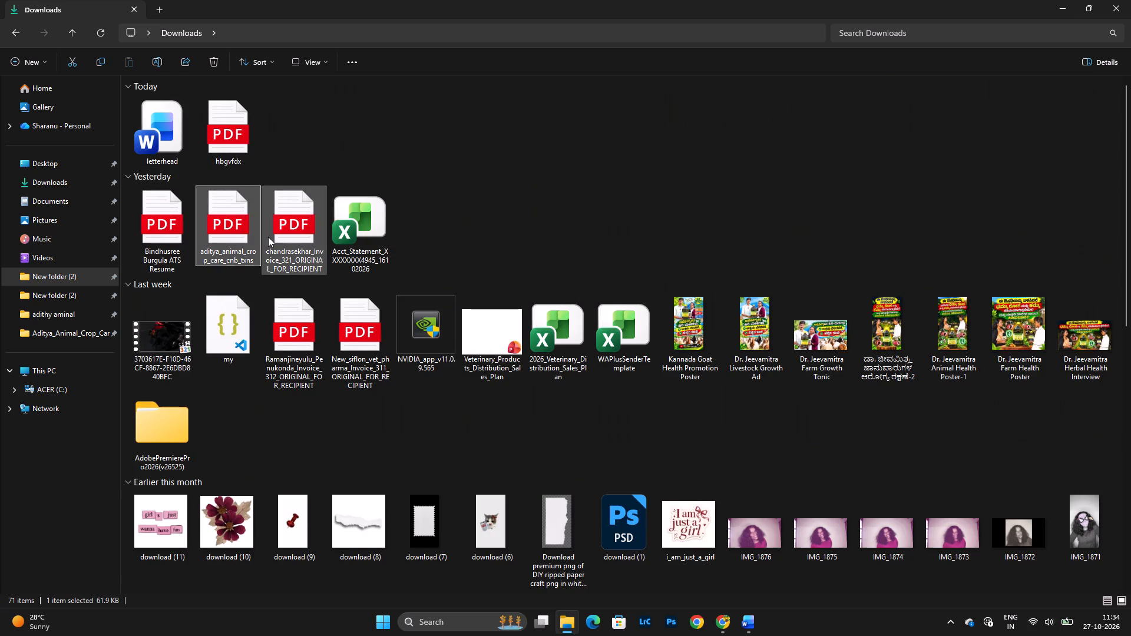
double_click(268, 237)
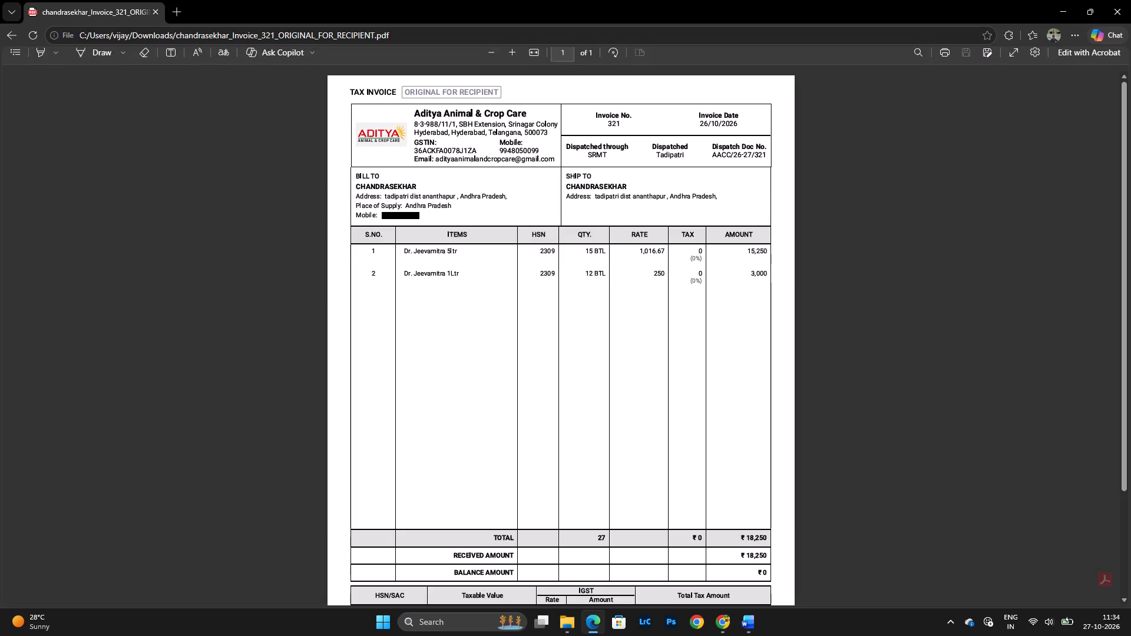
Copy the two-line company address under the Aditya Animal & Crop Care heading and switch back to the Word letterhead.
left_click_drag(412, 121, 470, 130)
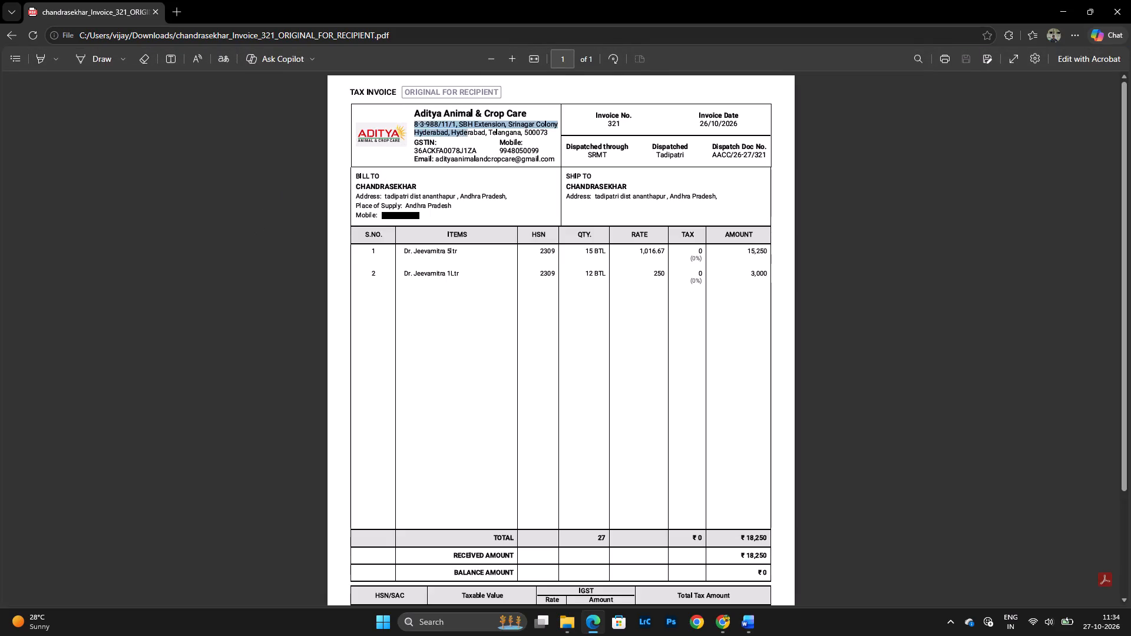
left_click_drag(470, 130, 547, 132)
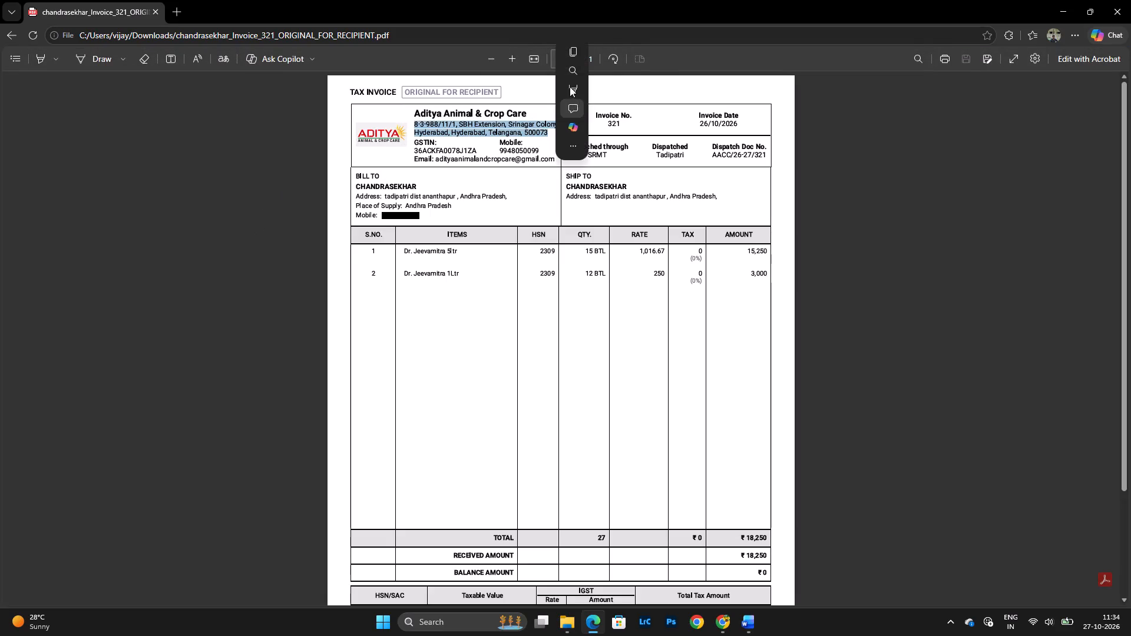
left_click(570, 56)
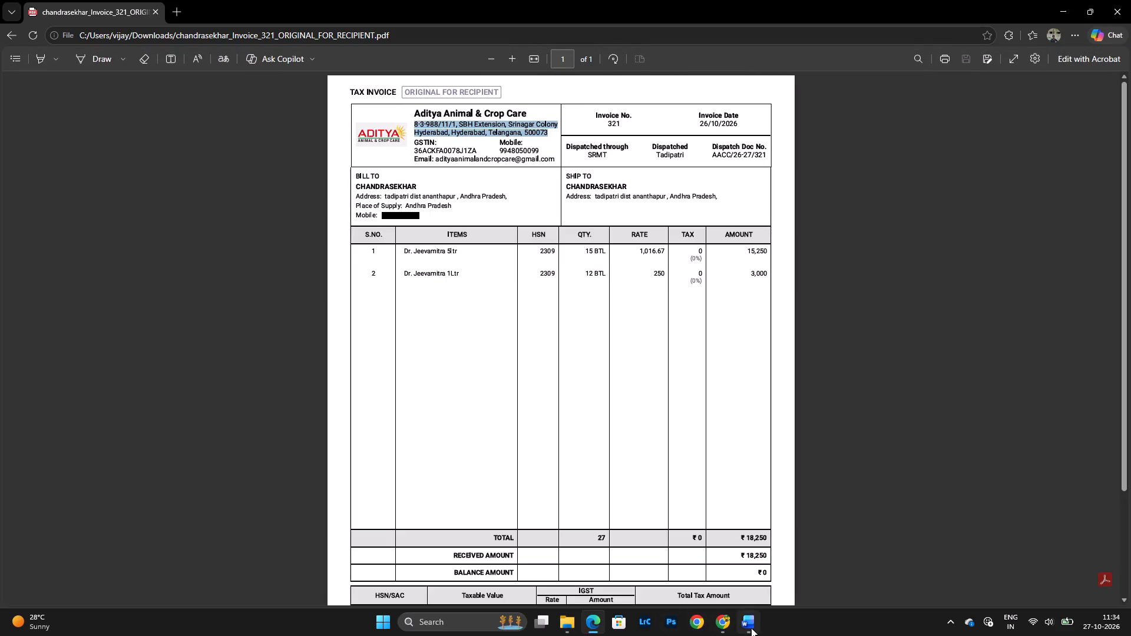
left_click(751, 628)
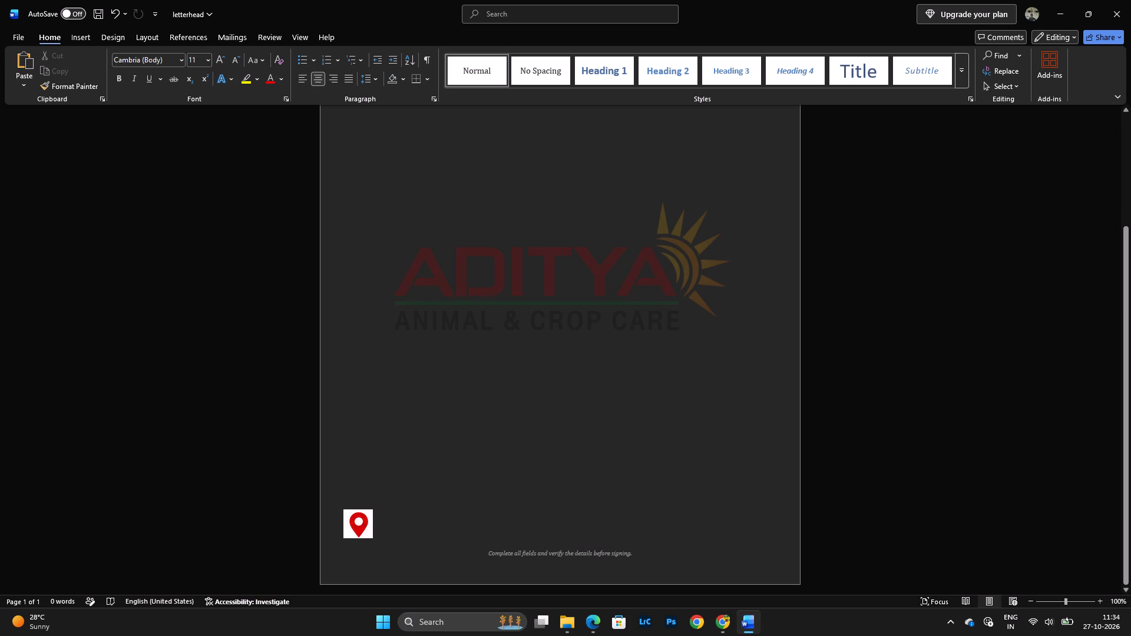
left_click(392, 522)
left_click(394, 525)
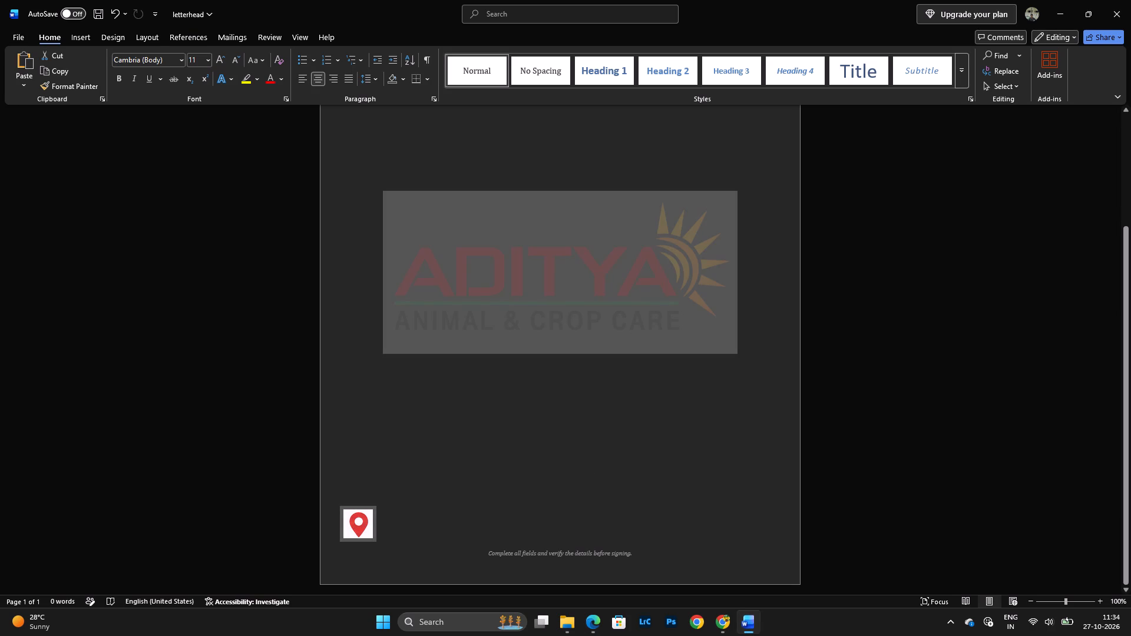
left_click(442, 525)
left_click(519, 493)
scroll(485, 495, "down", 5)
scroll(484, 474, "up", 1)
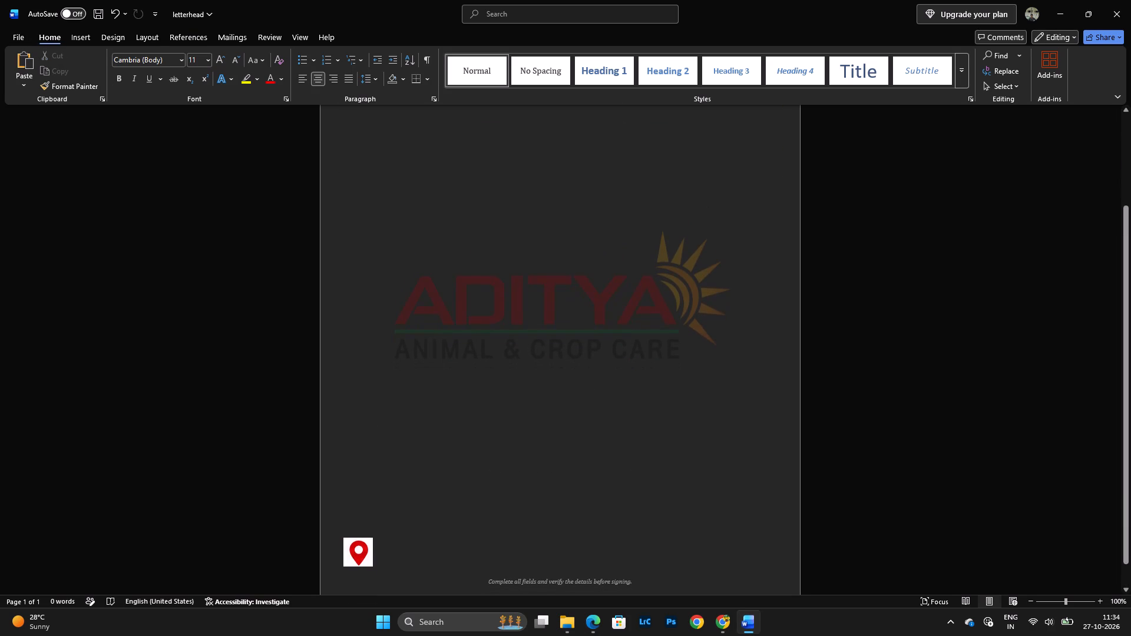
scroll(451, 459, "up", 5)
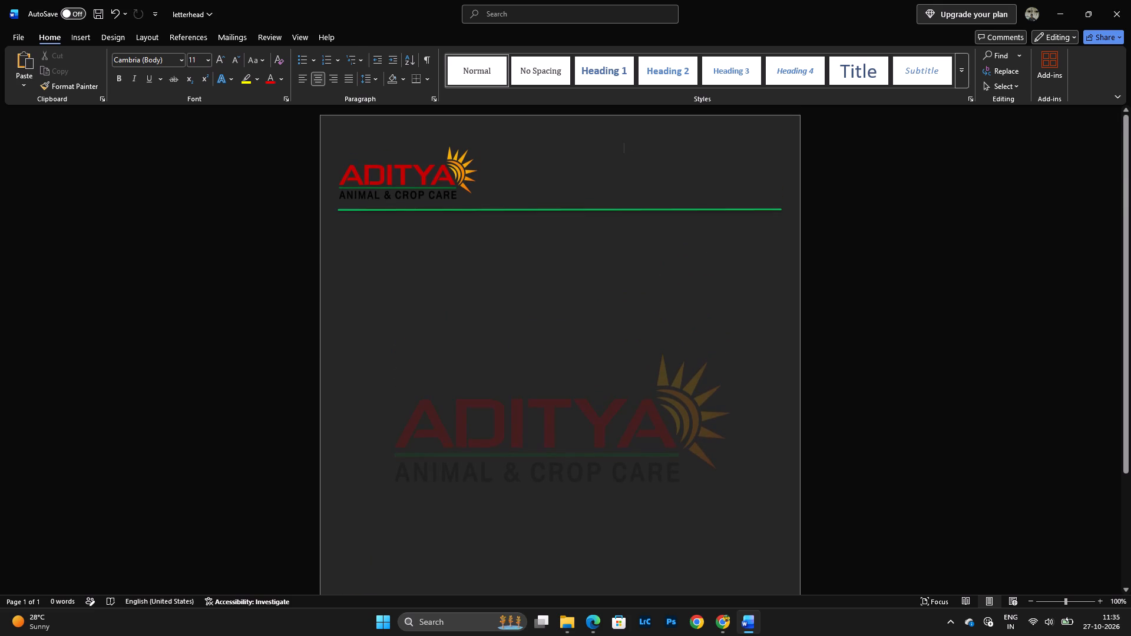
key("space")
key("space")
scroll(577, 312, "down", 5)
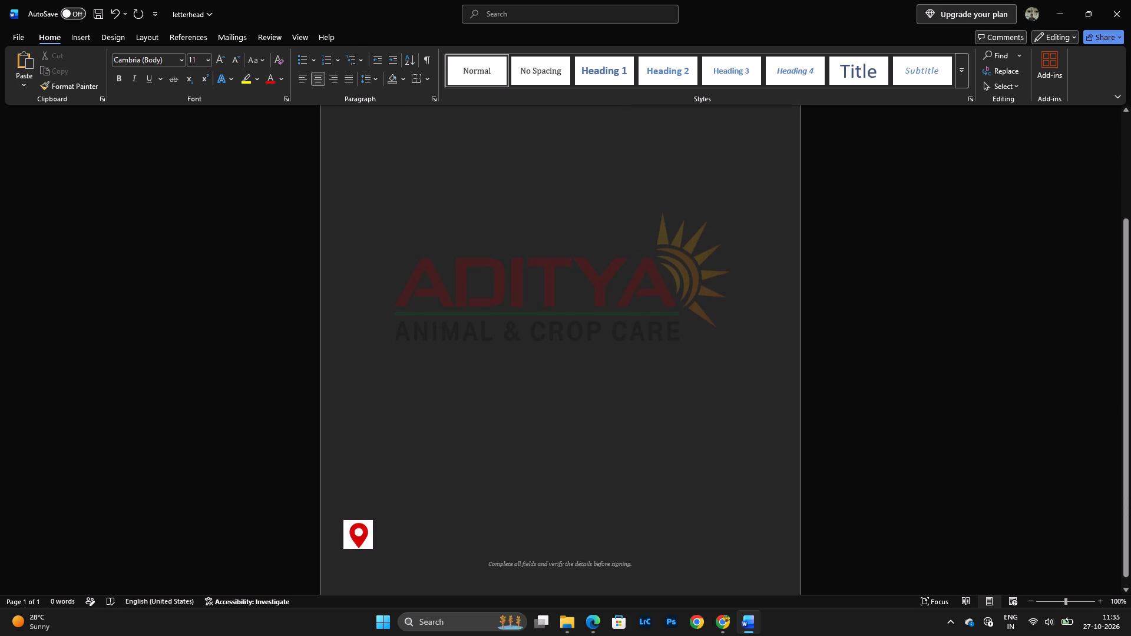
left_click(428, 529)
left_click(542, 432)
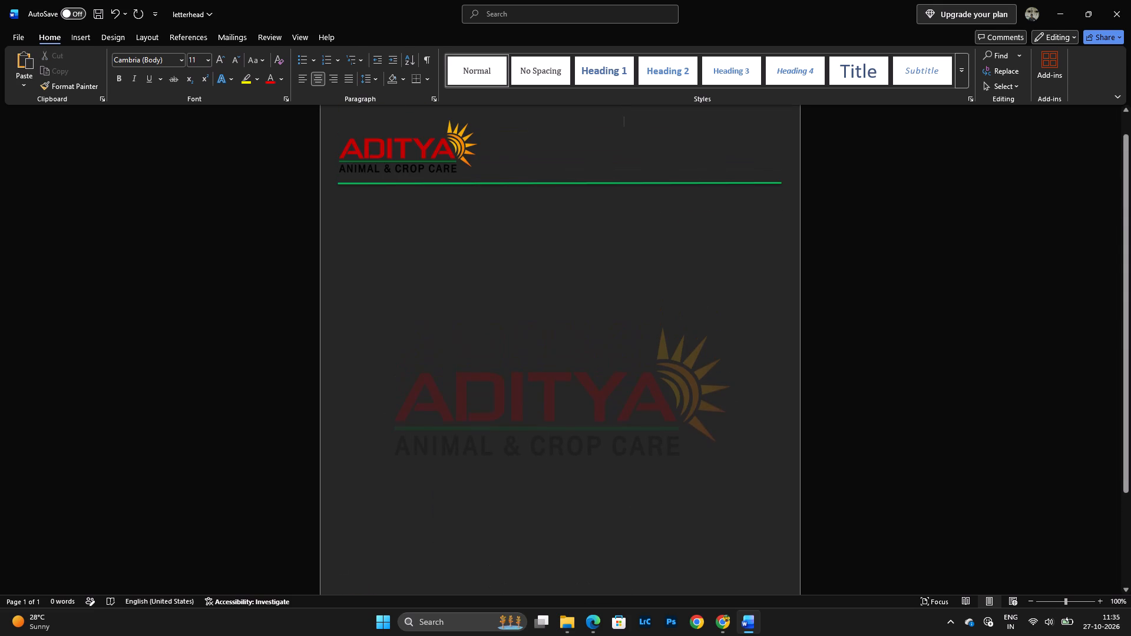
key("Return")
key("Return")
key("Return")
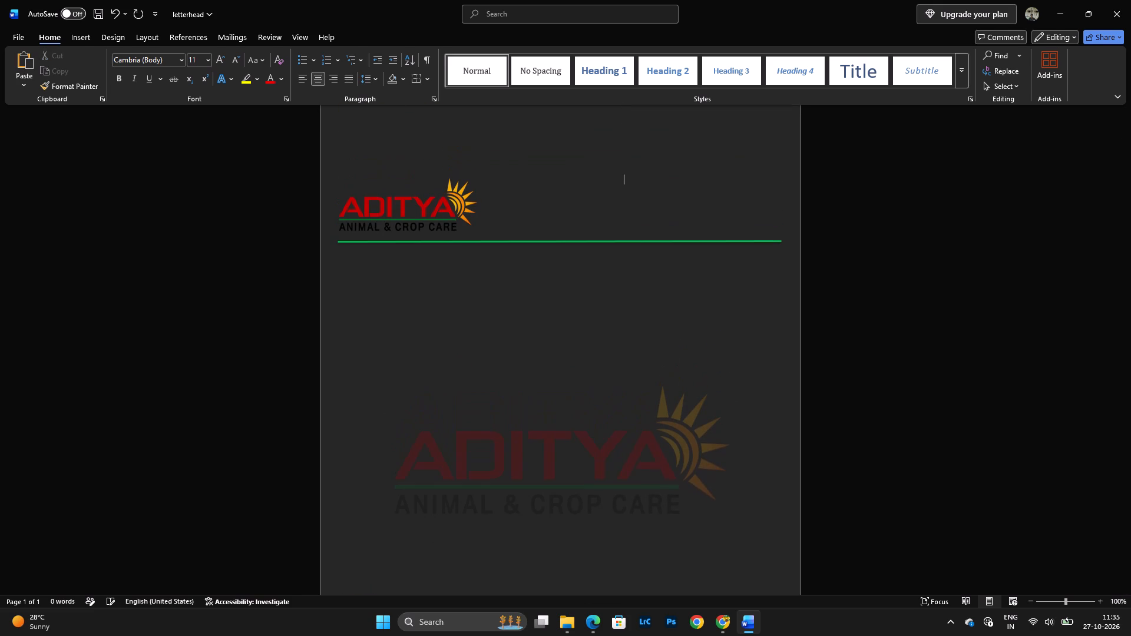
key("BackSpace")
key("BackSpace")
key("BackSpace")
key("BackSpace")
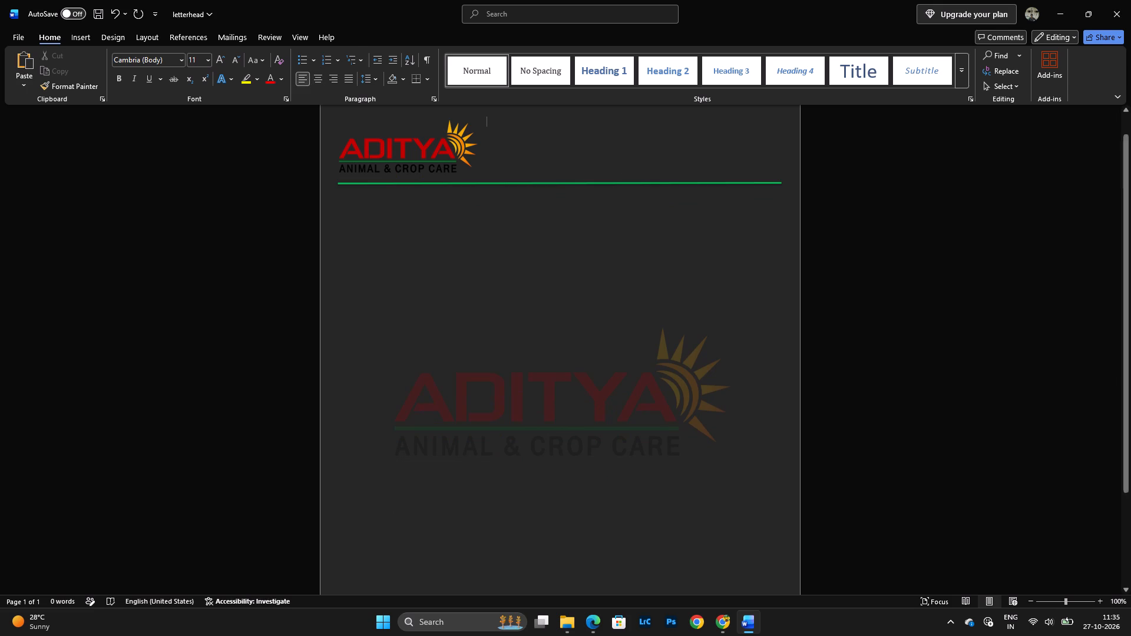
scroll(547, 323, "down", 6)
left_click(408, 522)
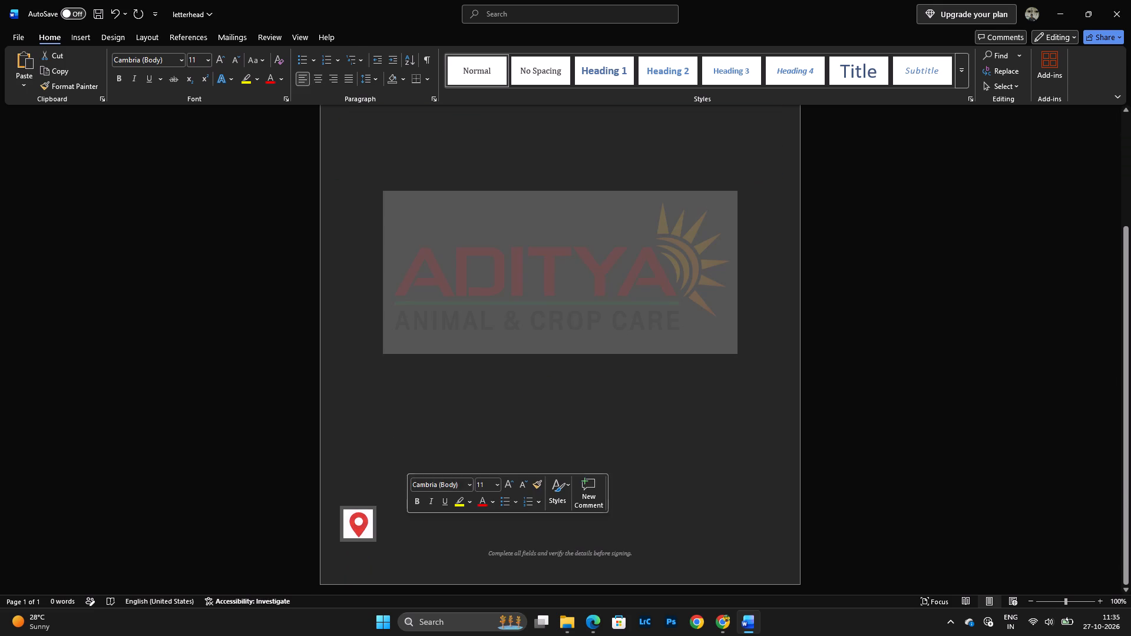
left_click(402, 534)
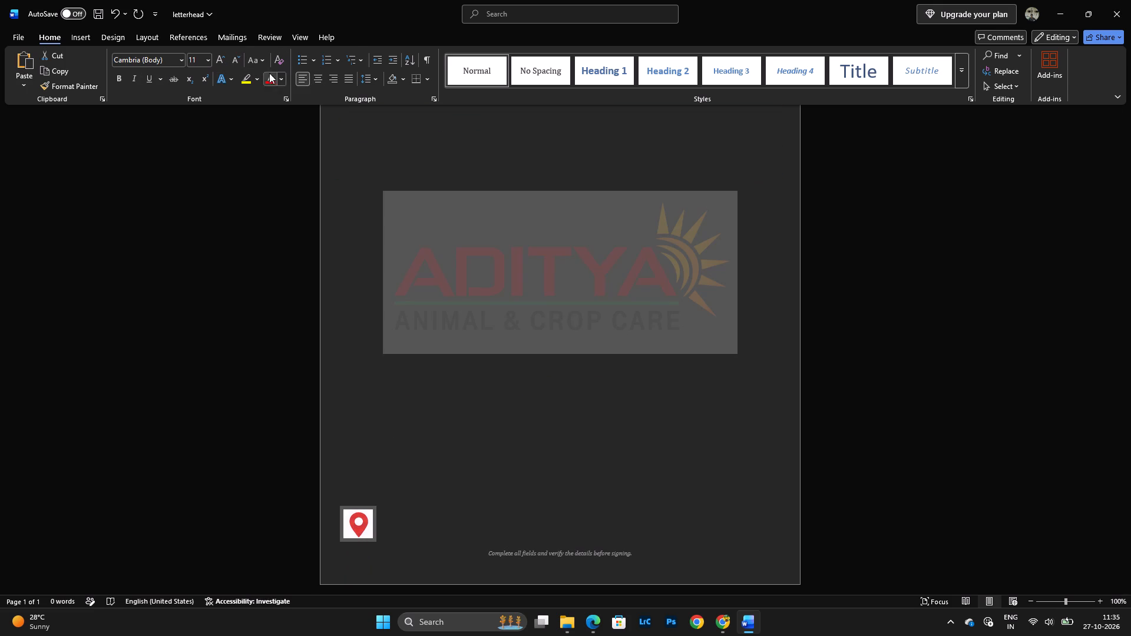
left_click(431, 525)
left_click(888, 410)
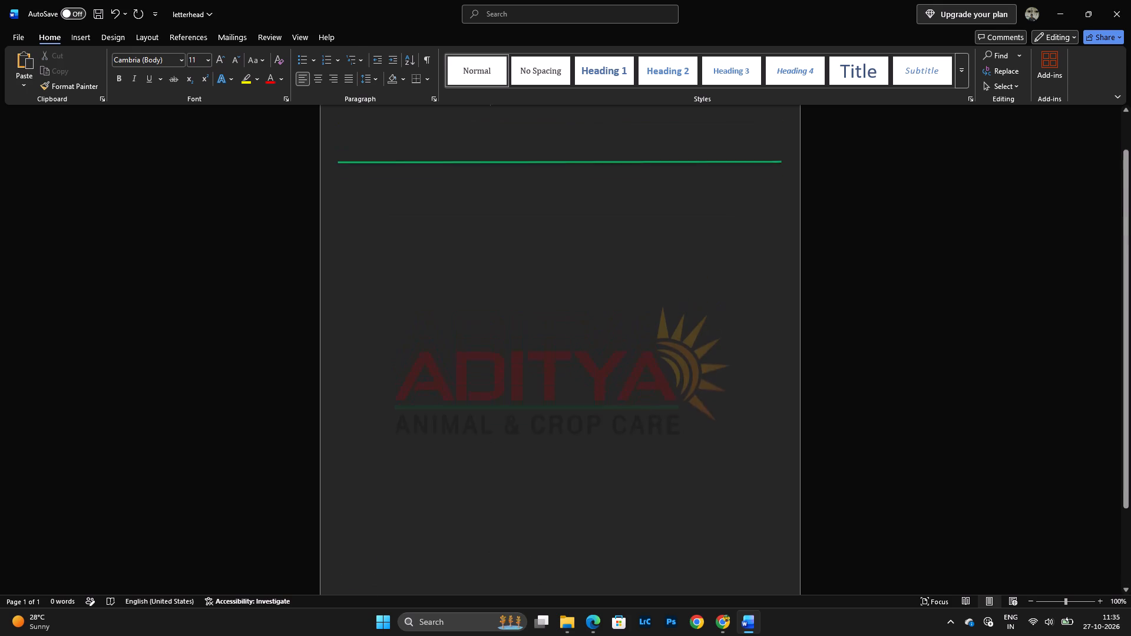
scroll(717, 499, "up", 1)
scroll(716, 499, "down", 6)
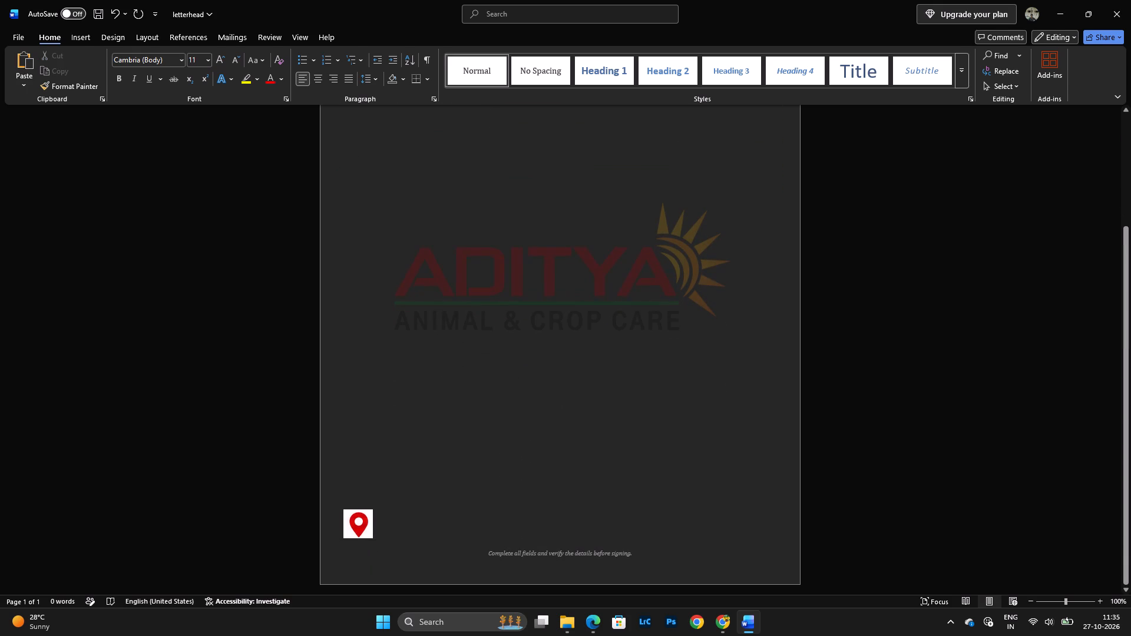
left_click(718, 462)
Paste the copied company address on a left-aligned line directly beside the location pin picture.
double_click(740, 469)
key("Down")
key("Down")
key("Return")
key("Return")
key("Return")
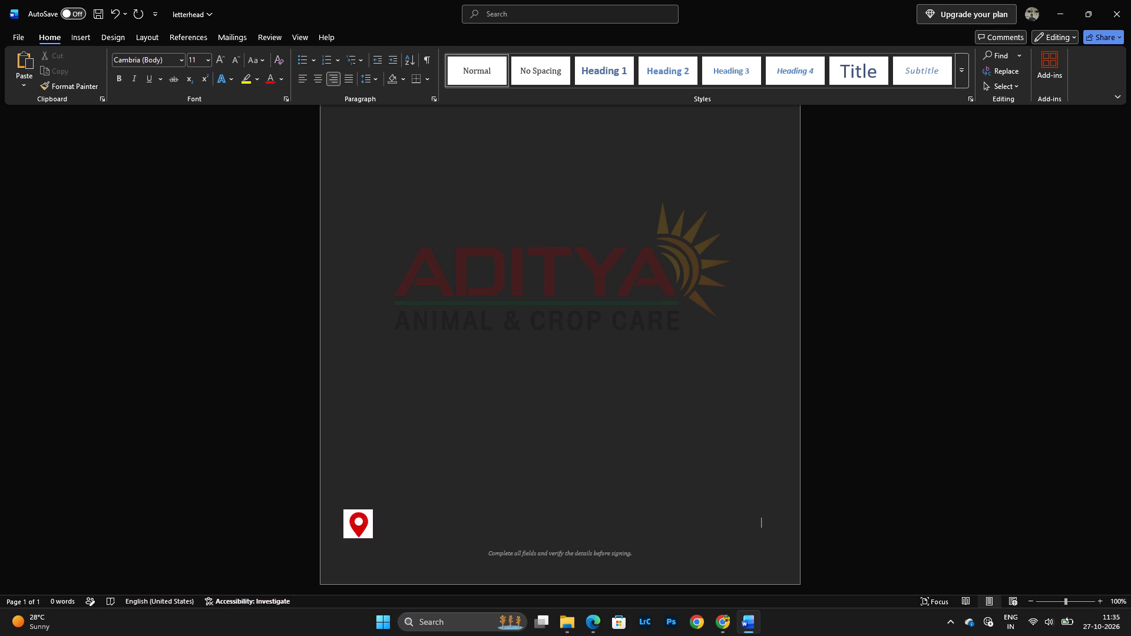
key("Up")
key("BackSpace")
key("BackSpace")
key("Right")
key("BackSpace")
key("BackSpace")
key("ctrl+v")
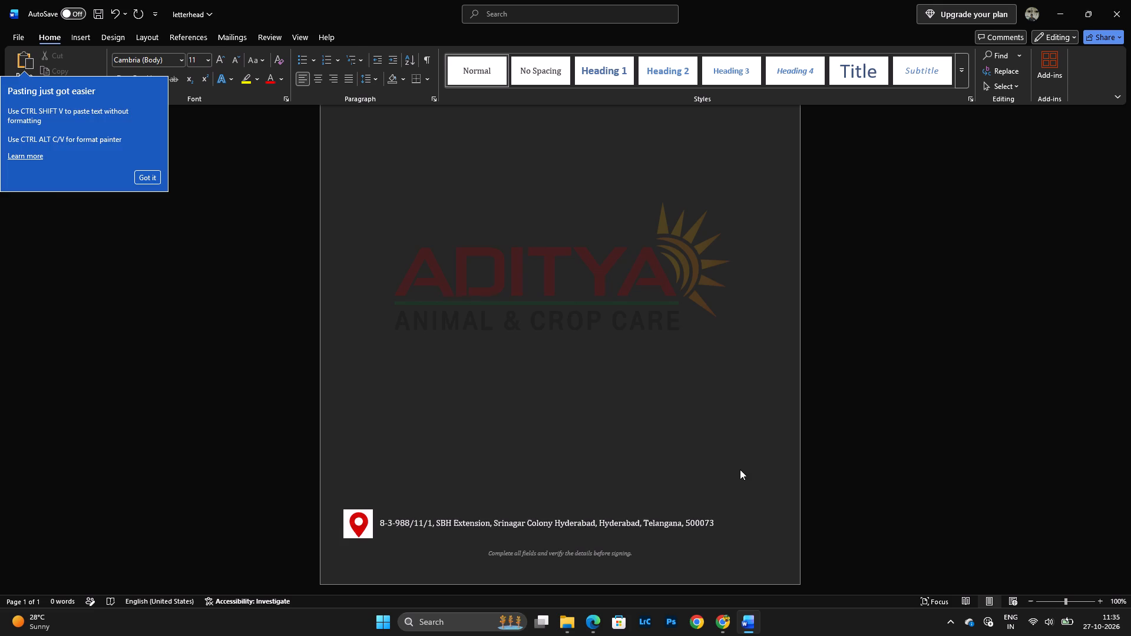
Split the address into two lines with a manual line break after "Extension,".
left_click(494, 525)
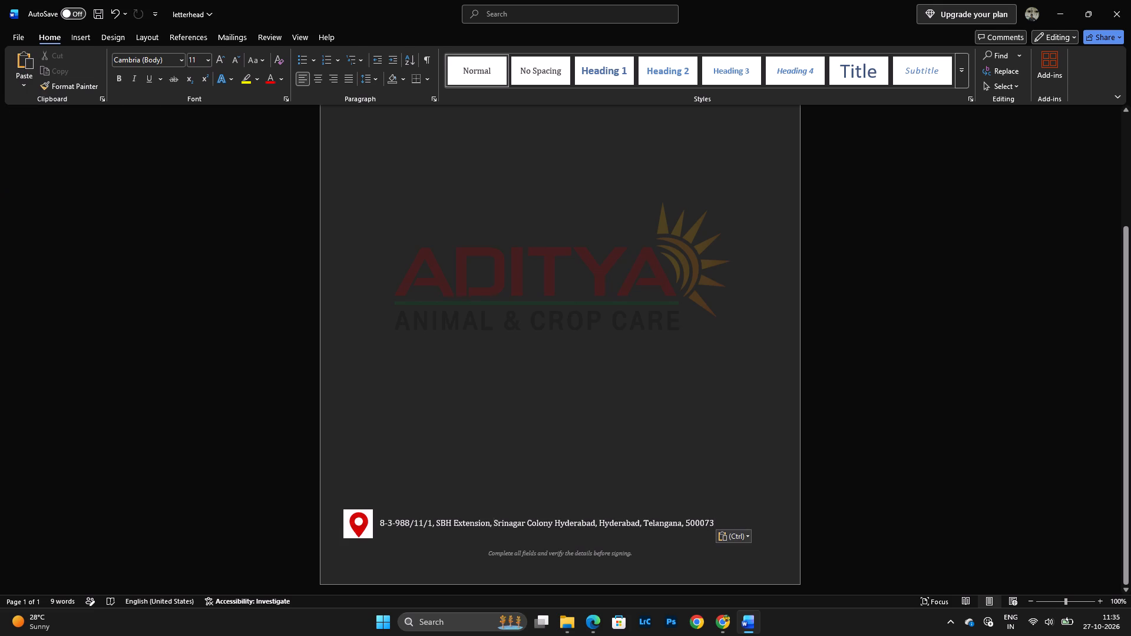
key("shift+Return")
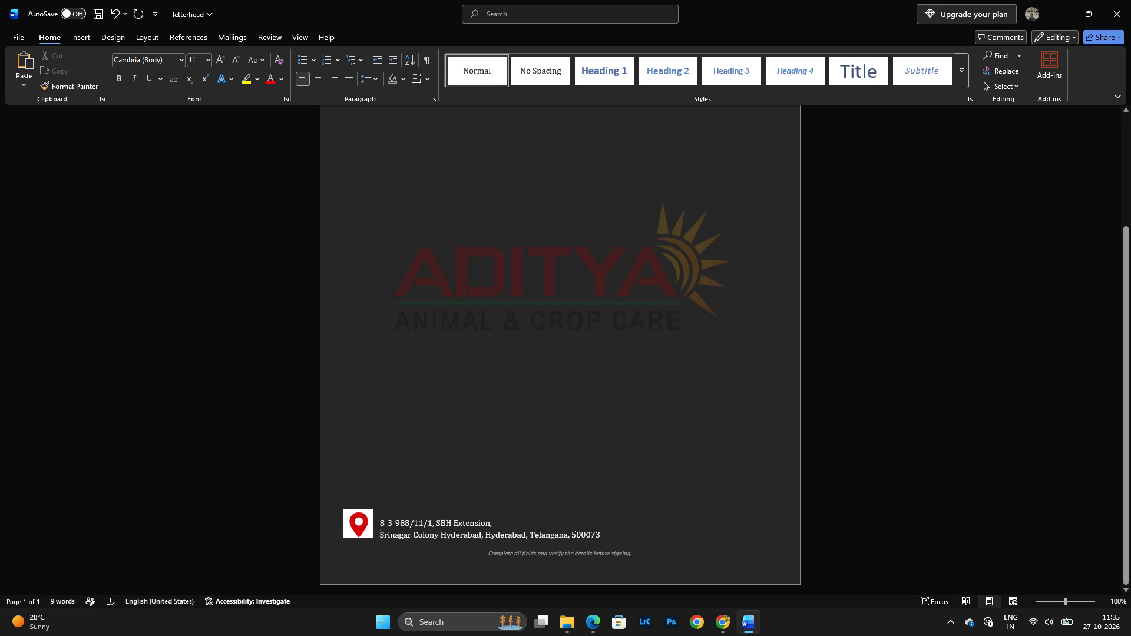
Delete the first of the two repeated "Hyderabad," entries from the address's second line.
left_click_drag(441, 534, 485, 535)
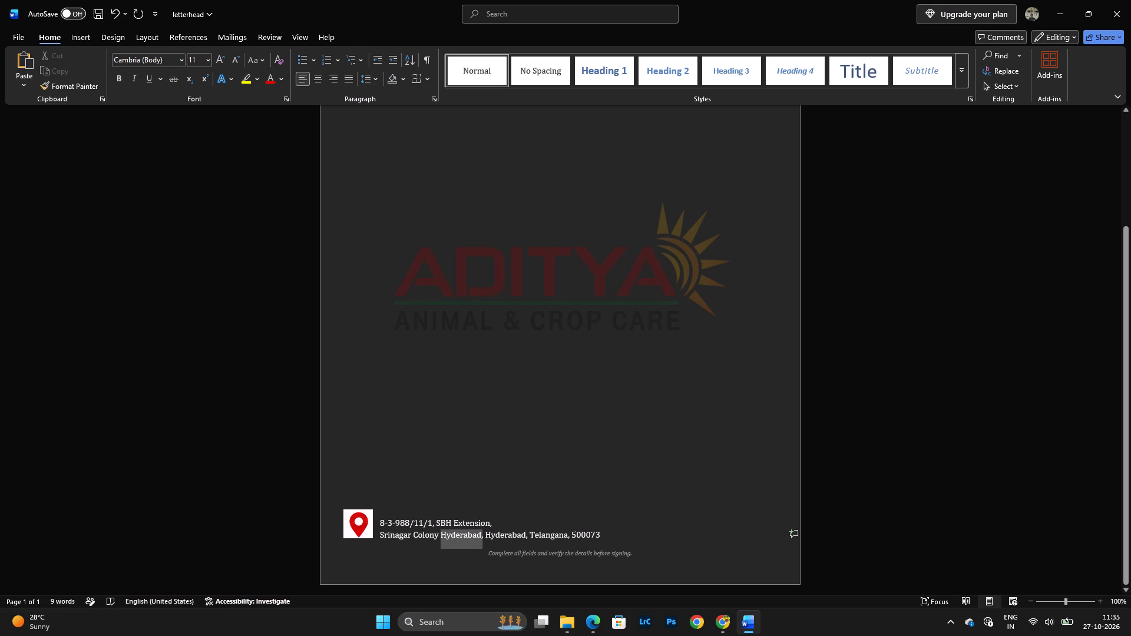
left_click_drag(485, 535, 487, 535)
key("BackSpace")
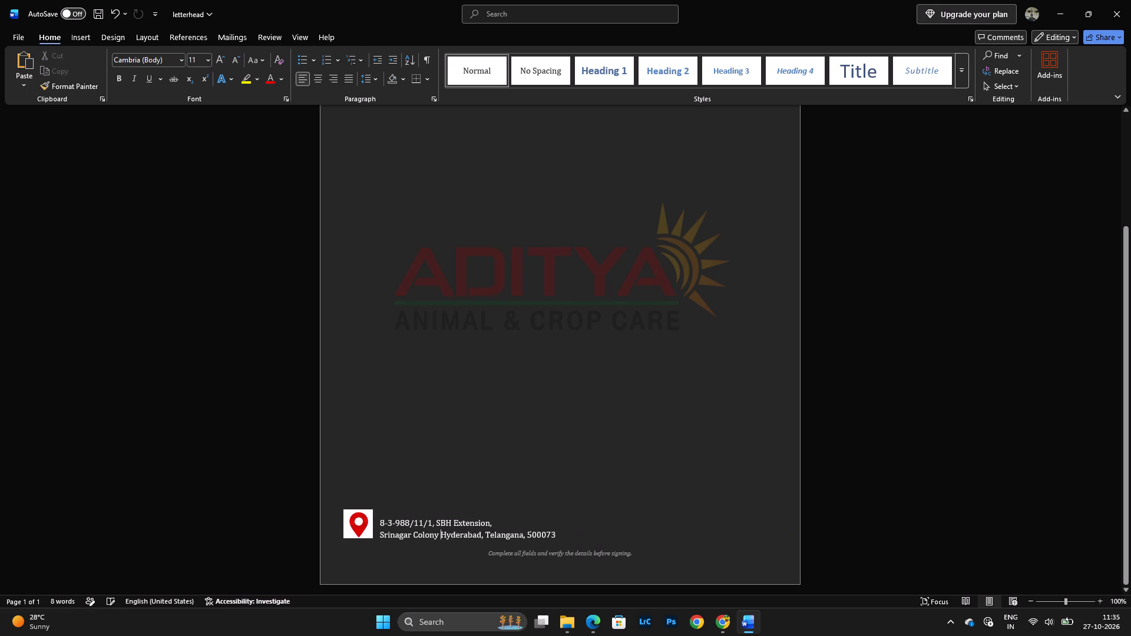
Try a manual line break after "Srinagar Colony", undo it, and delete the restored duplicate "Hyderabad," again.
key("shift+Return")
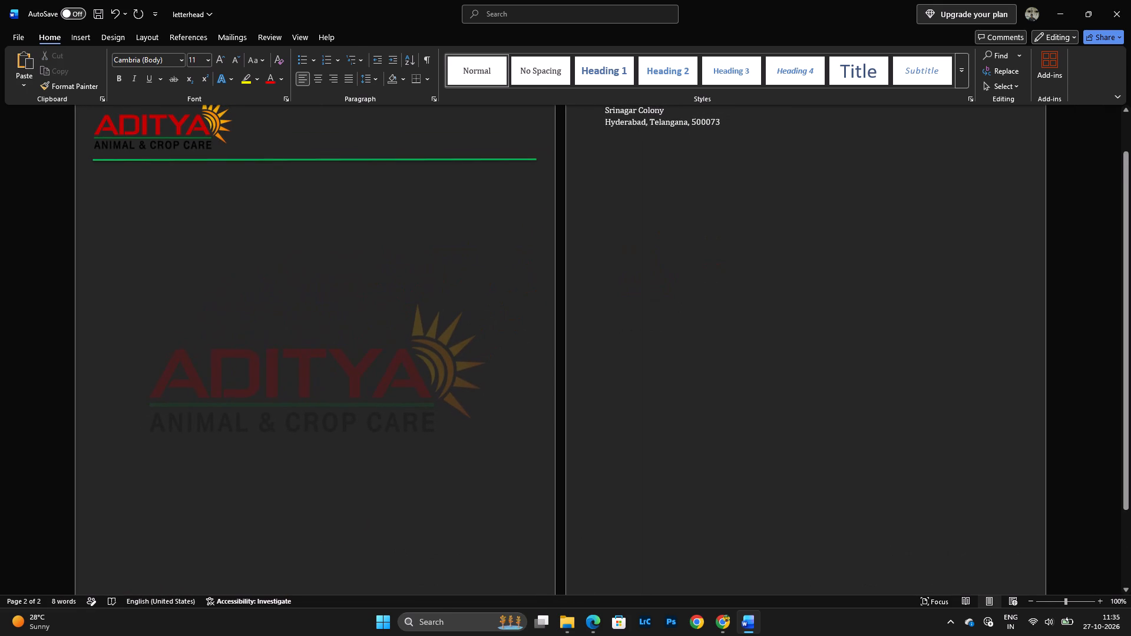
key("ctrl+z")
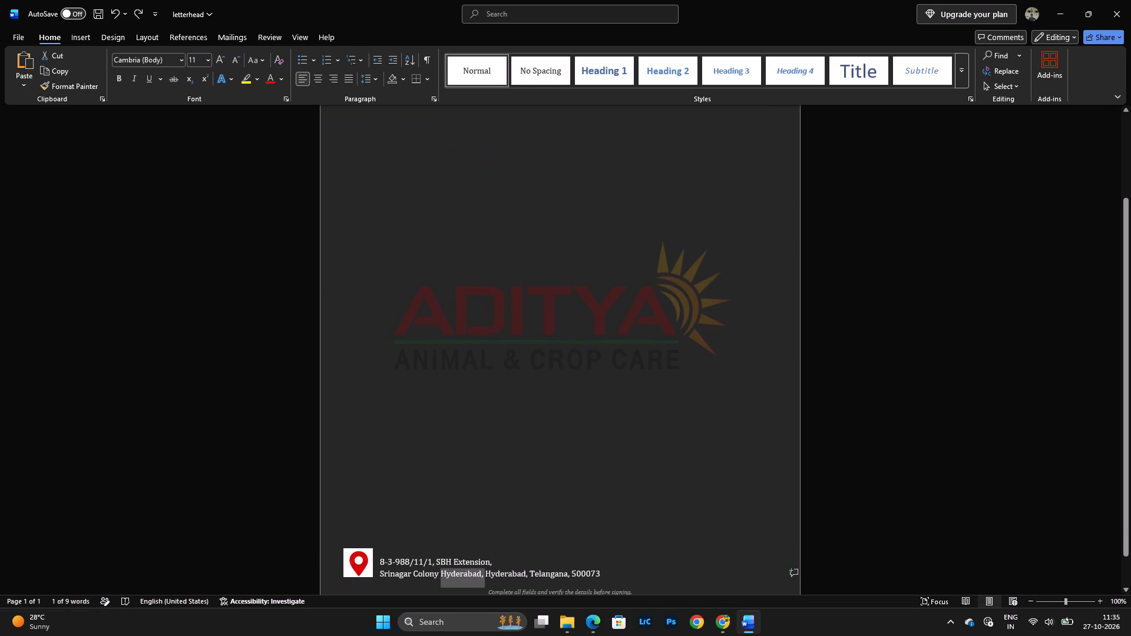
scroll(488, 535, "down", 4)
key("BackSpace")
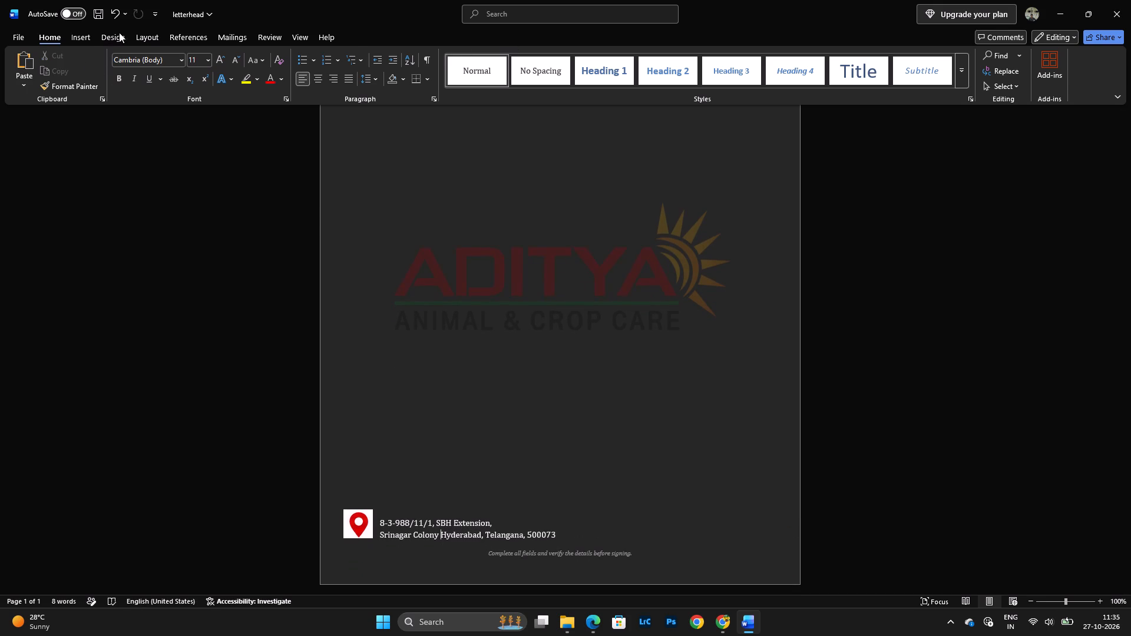
Insert the 07_Back_Contact_Details picture after "Srinagar Colony" in the address and scale it down to about 10.8 cm wide.
left_click(90, 38)
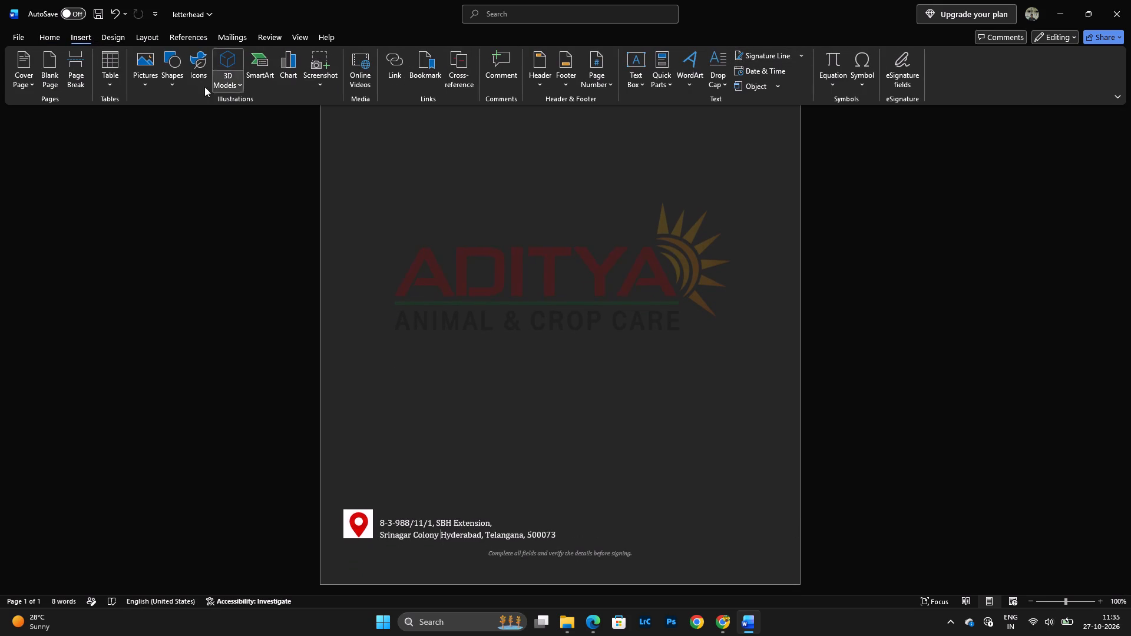
left_click(151, 64)
left_click(185, 121)
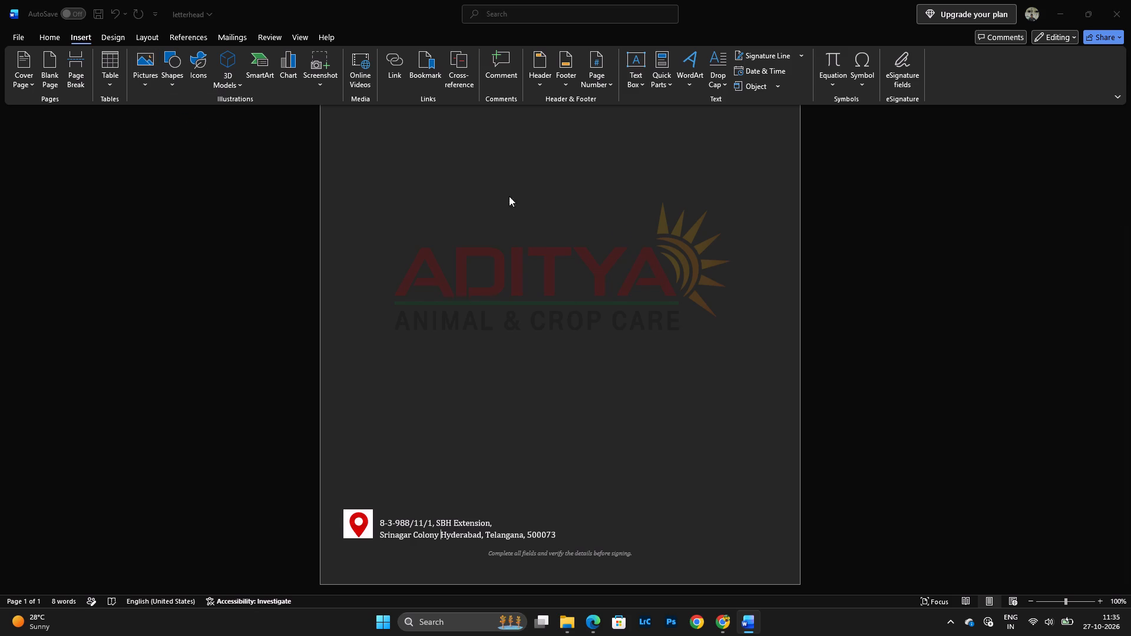
scroll(200, 195, "down", 1)
left_click(200, 192)
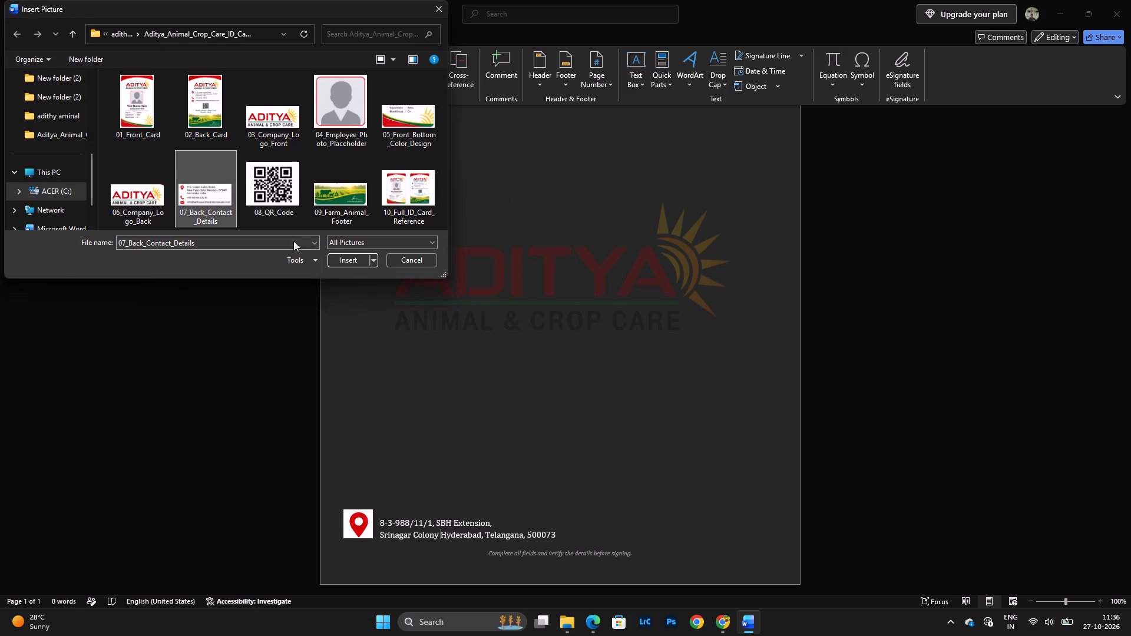
left_click(337, 260)
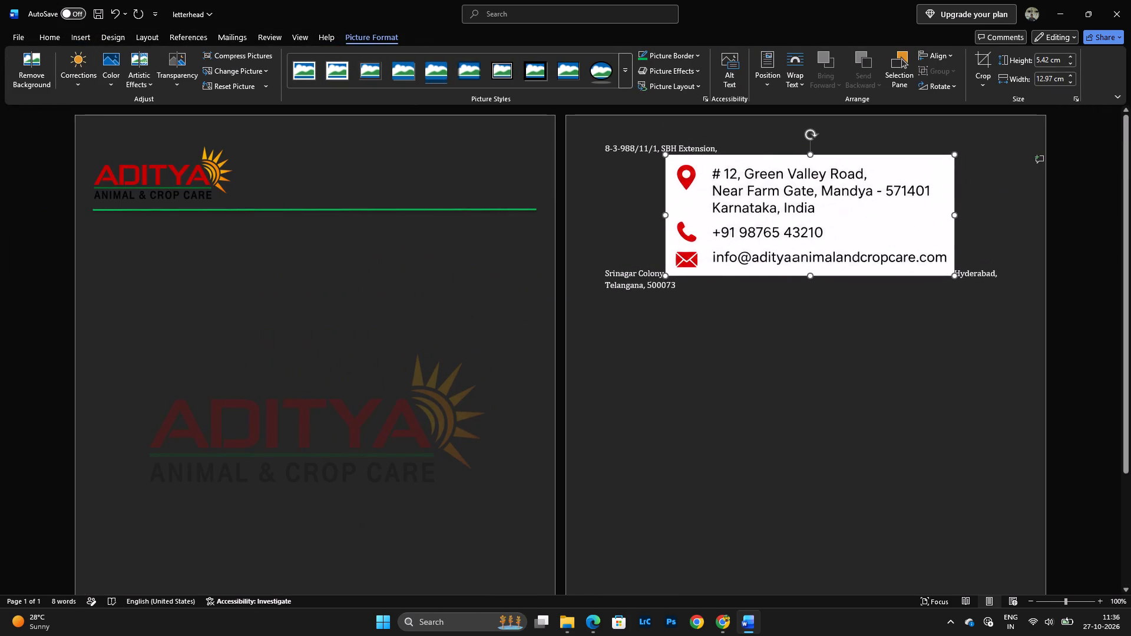
left_click_drag(957, 155, 905, 203)
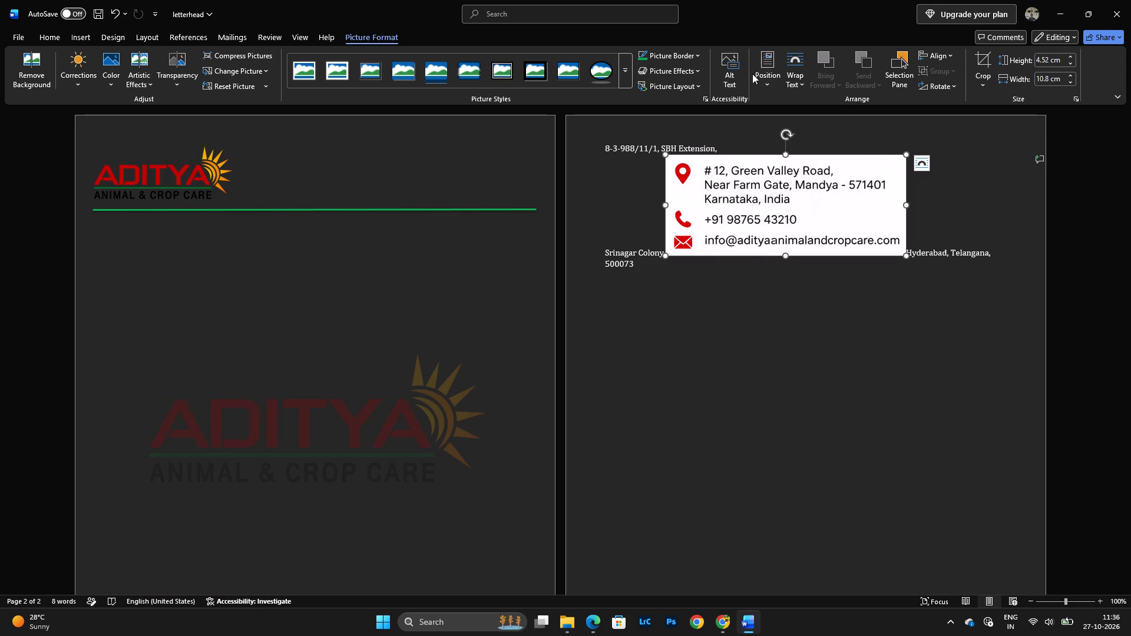
Crop the inserted contact details picture so that only the red envelope icon remains.
left_click(990, 58)
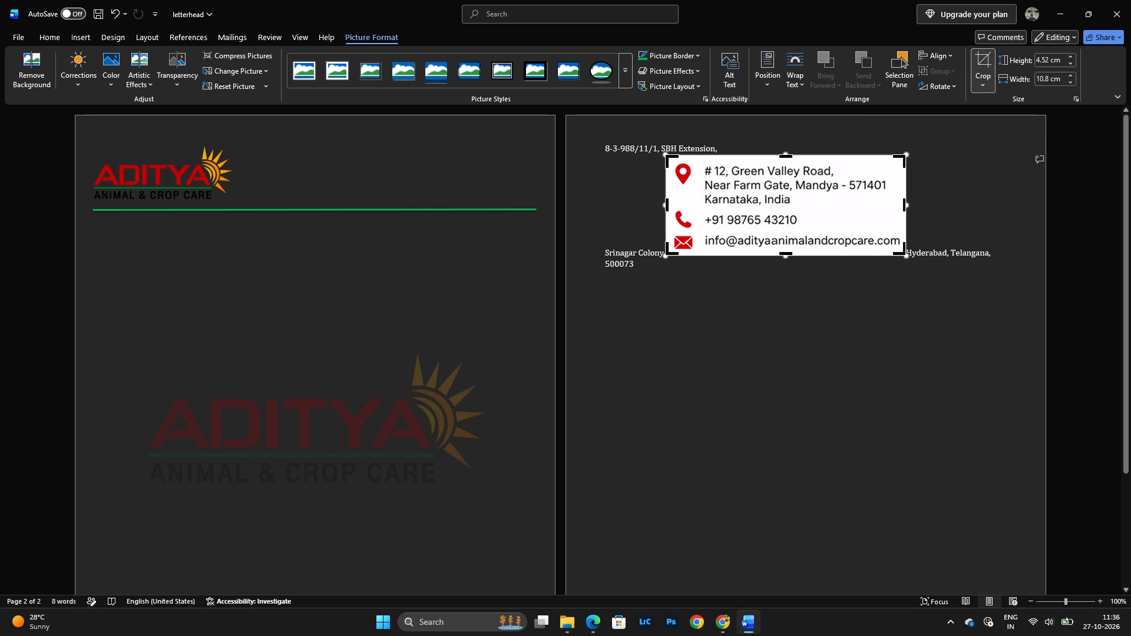
left_click_drag(902, 157, 697, 233)
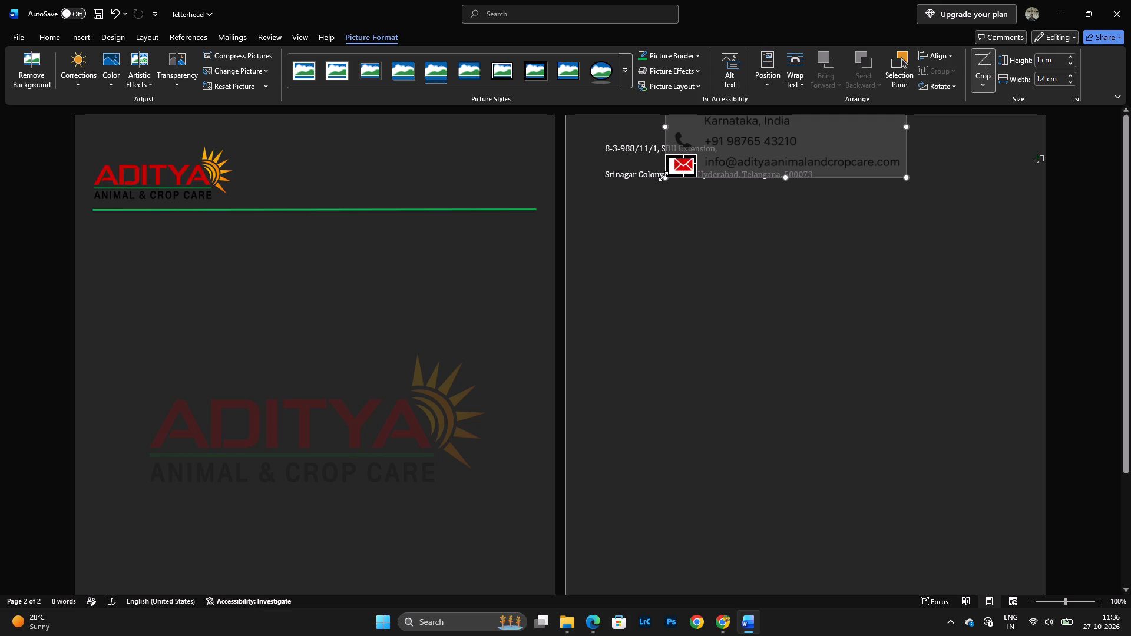
left_click_drag(666, 175, 671, 174)
left_click(784, 241)
Set the cropped envelope picture's text wrapping to Square so it can be moved freely.
scroll(746, 215, "down", 3)
scroll(746, 215, "up", 5)
scroll(745, 215, "down", 3)
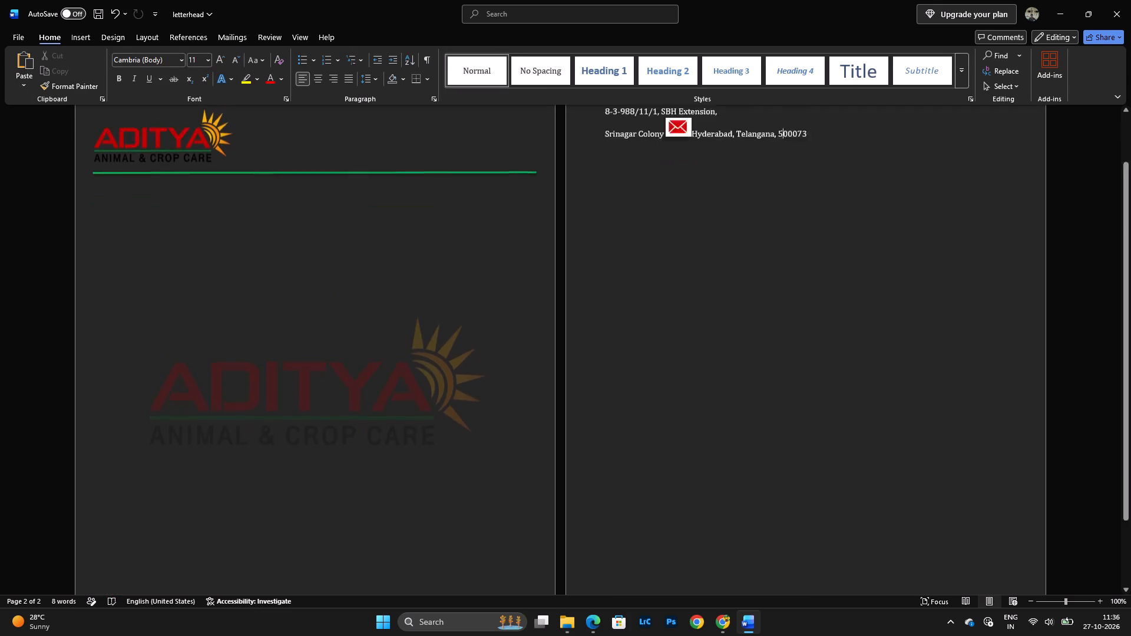
scroll(745, 215, "down", 3)
scroll(744, 214, "up", 6)
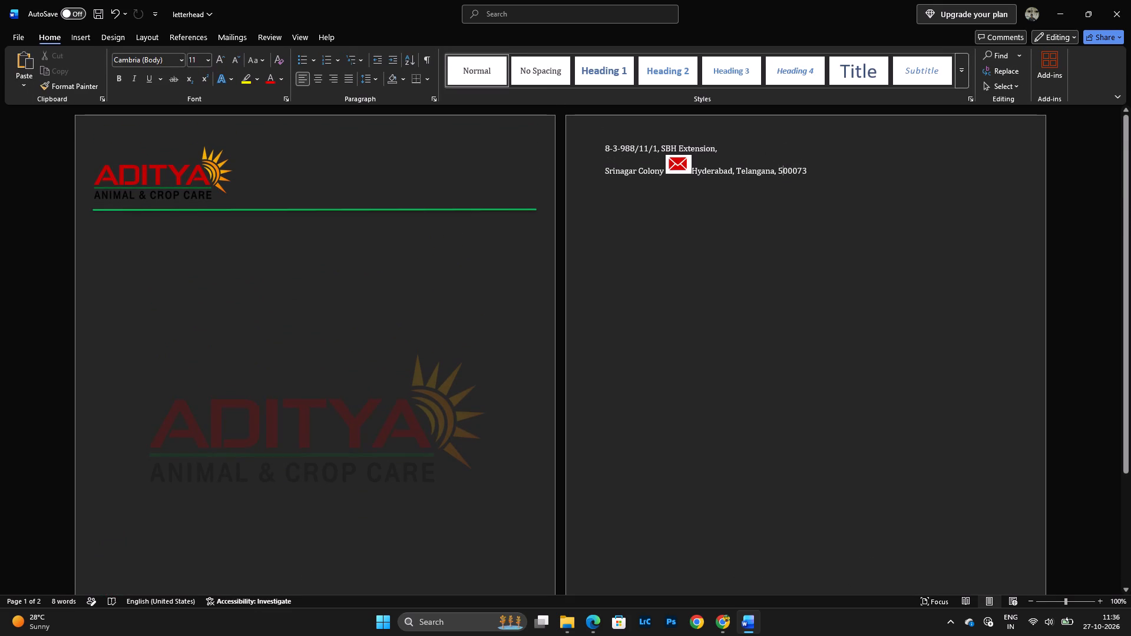
left_click(679, 165)
right_click(679, 164)
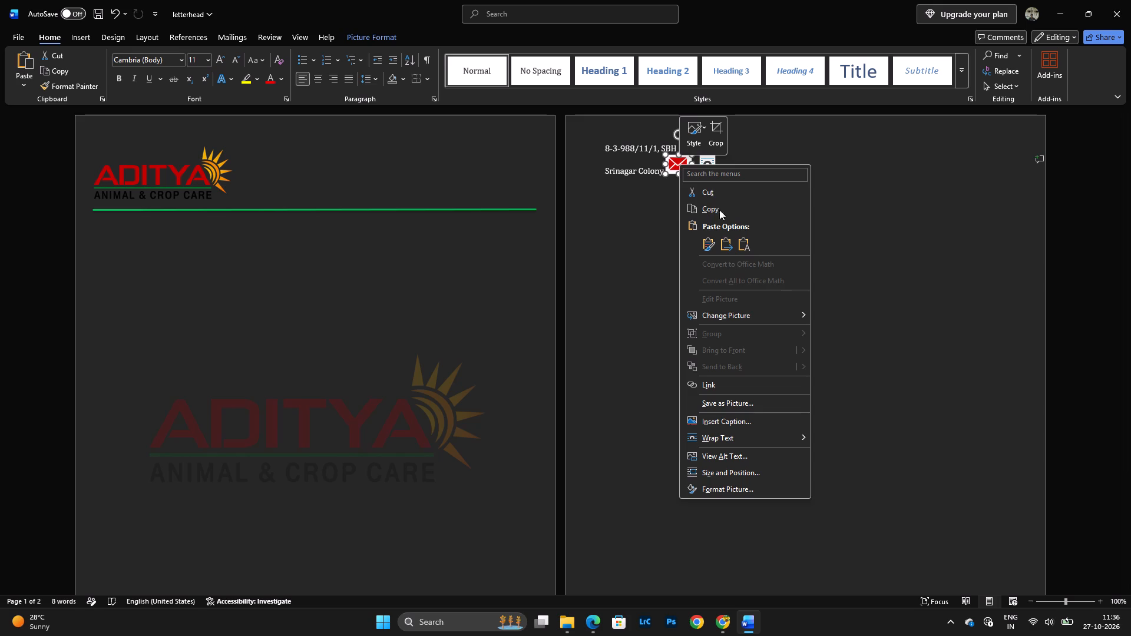
left_click(673, 162)
left_click(708, 165)
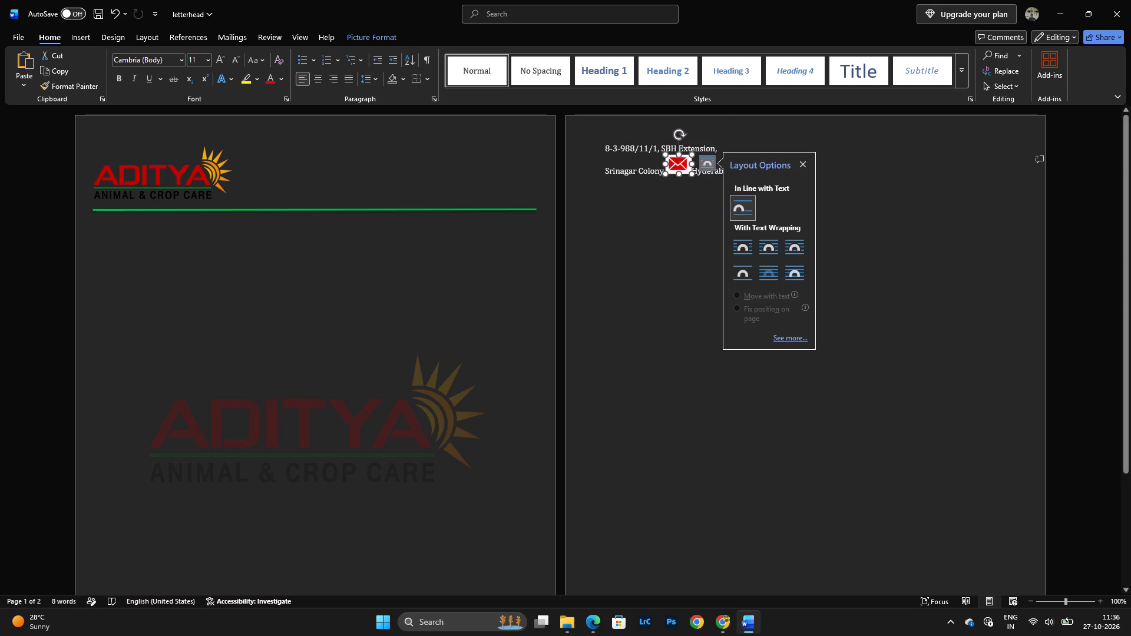
left_click(743, 239)
Move the envelope picture from the page header down to the address row, clear of the address text near the right margin.
scroll(709, 245, "down", 5)
scroll(652, 231, "up", 3)
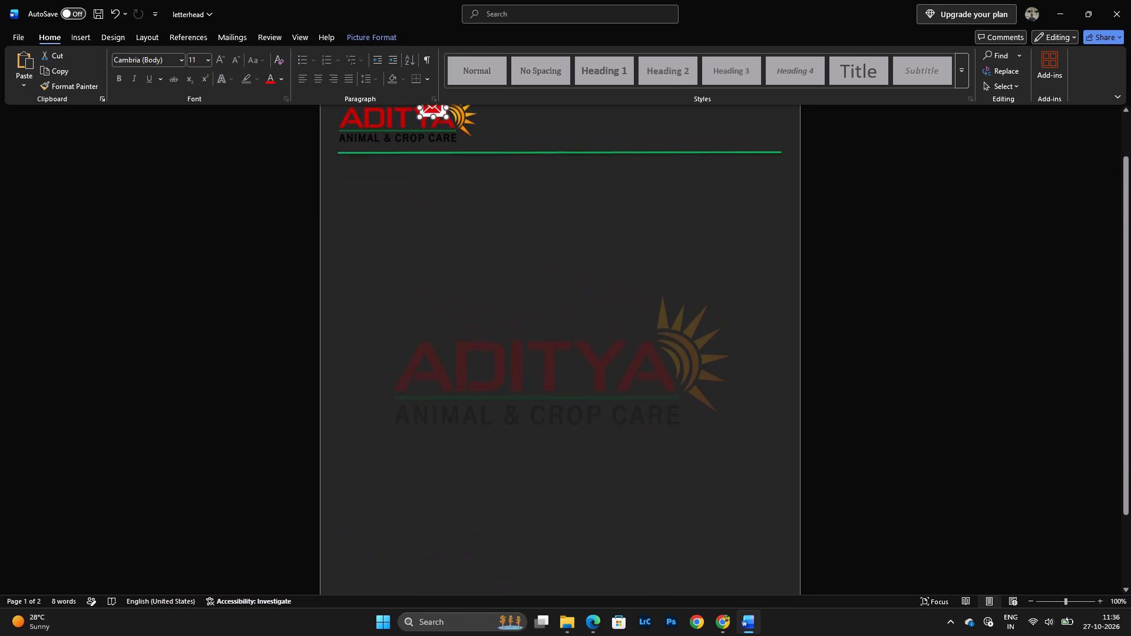
left_click_drag(432, 110, 562, 552)
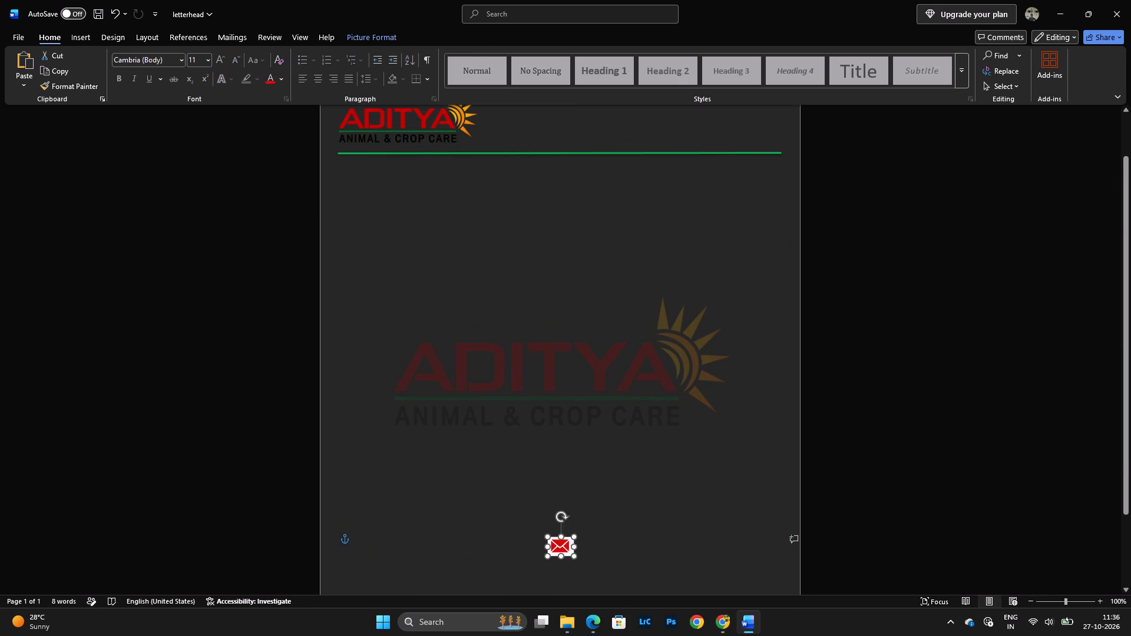
left_click_drag(562, 552, 565, 547)
scroll(574, 526, "down", 6)
scroll(554, 439, "down", 1)
left_click_drag(565, 449, 582, 502)
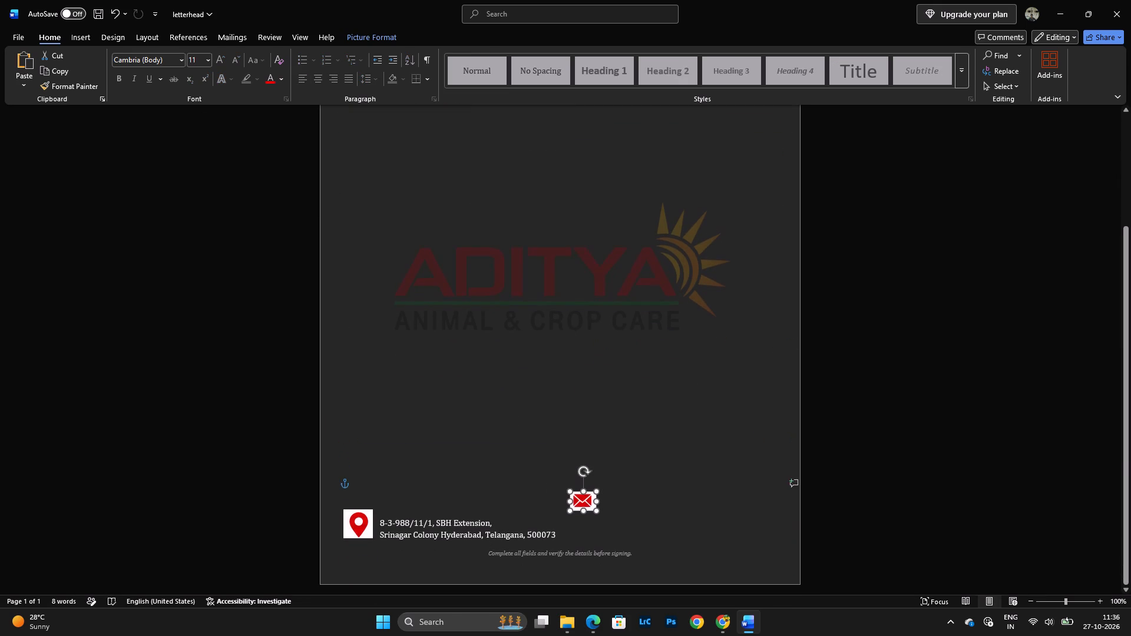
left_click_drag(582, 502, 579, 523)
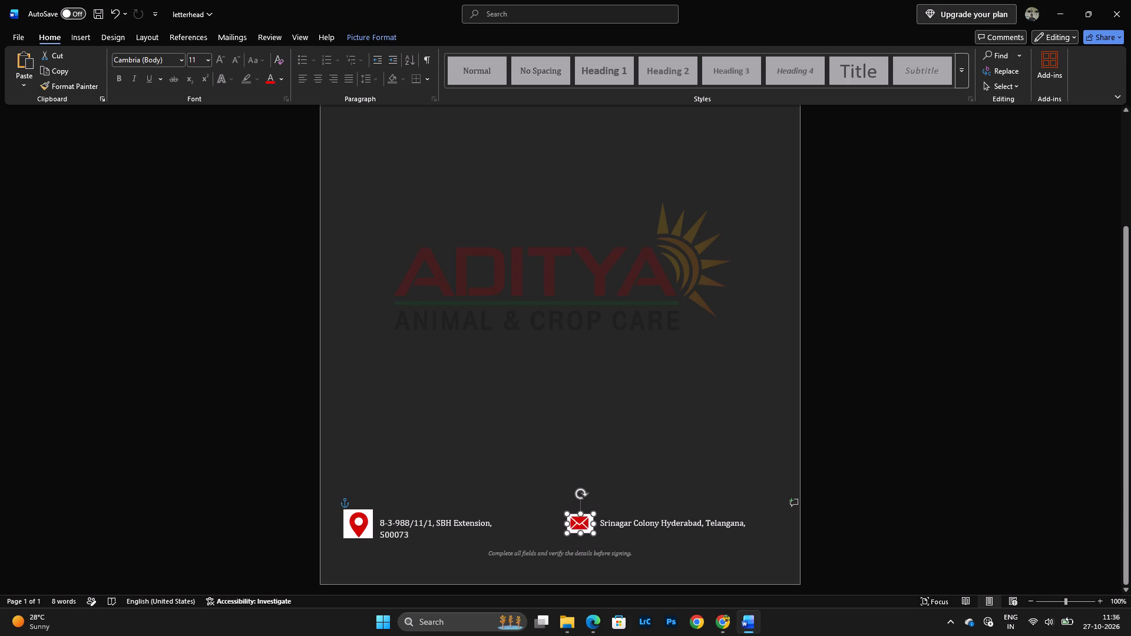
left_click_drag(579, 523, 701, 521)
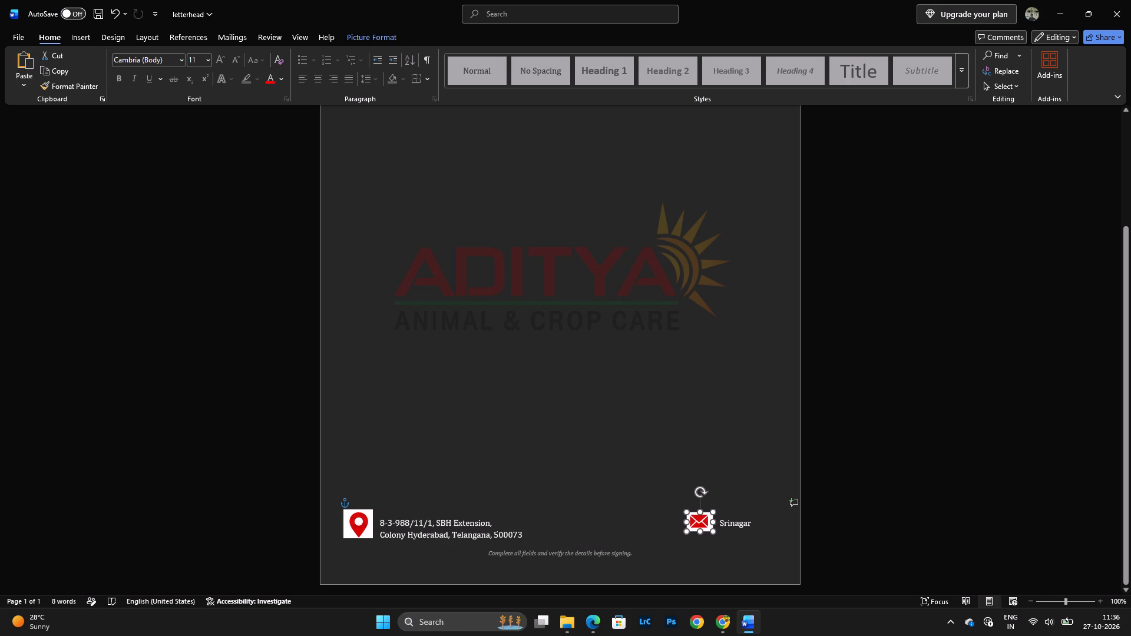
left_click_drag(701, 521, 733, 521)
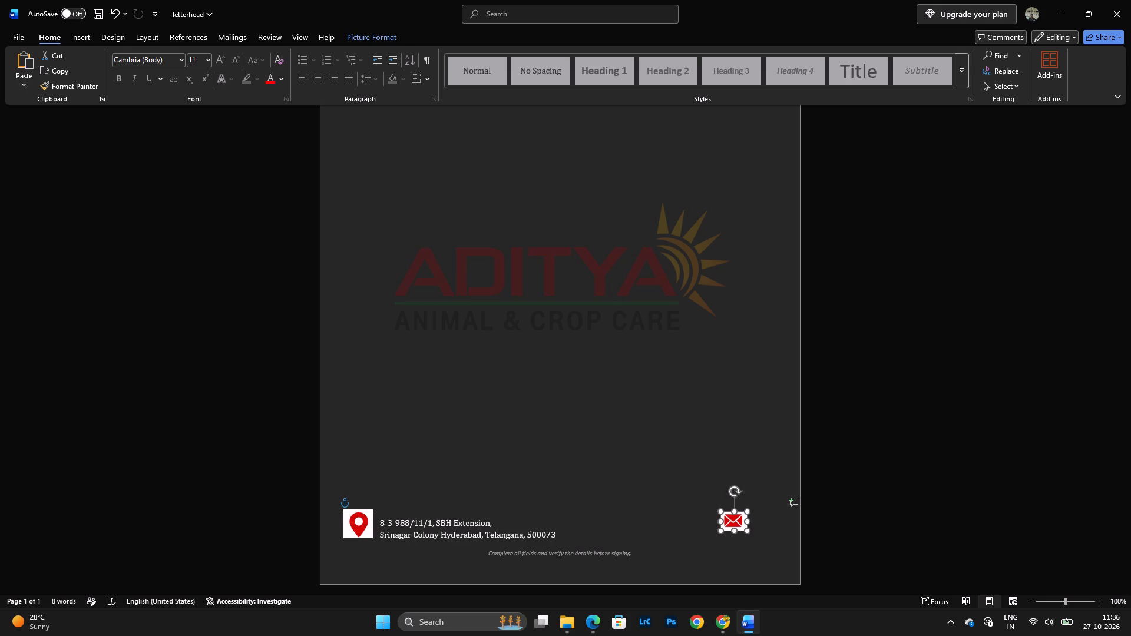
left_click_drag(733, 521, 726, 522)
left_click(579, 518)
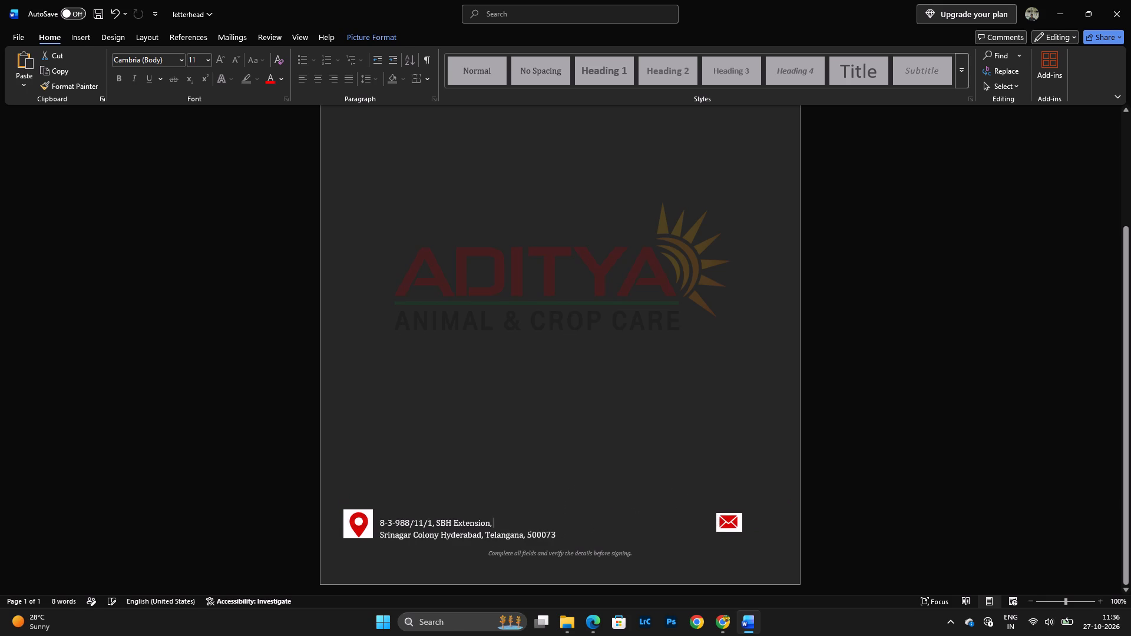
Set the font size of both footer address lines to 10.
left_click_drag(563, 534, 377, 519)
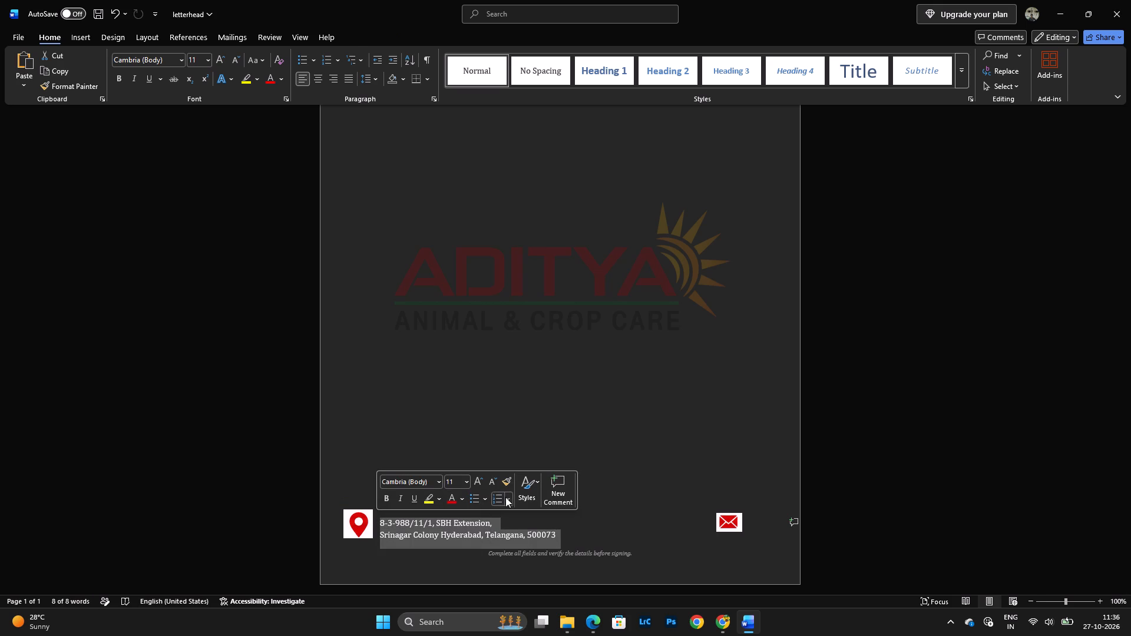
left_click(469, 485)
left_click(456, 279)
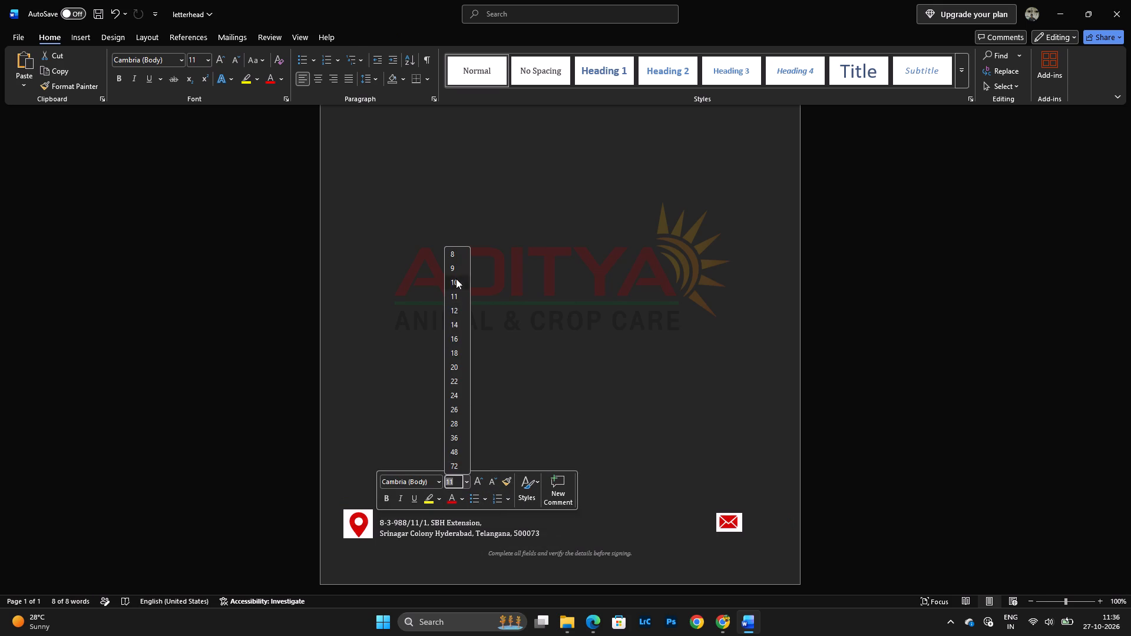
left_click(634, 545)
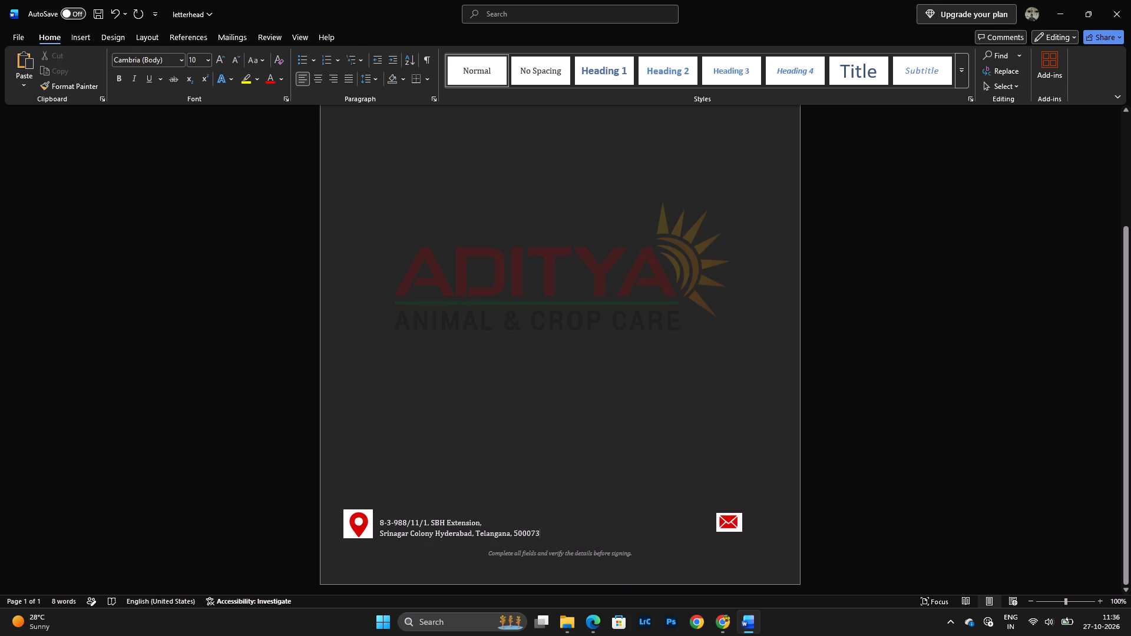
Reposition the envelope picture along the footer row, placing it beyond the address near the page's right margin without splitting the text.
left_click_drag(731, 525, 554, 533)
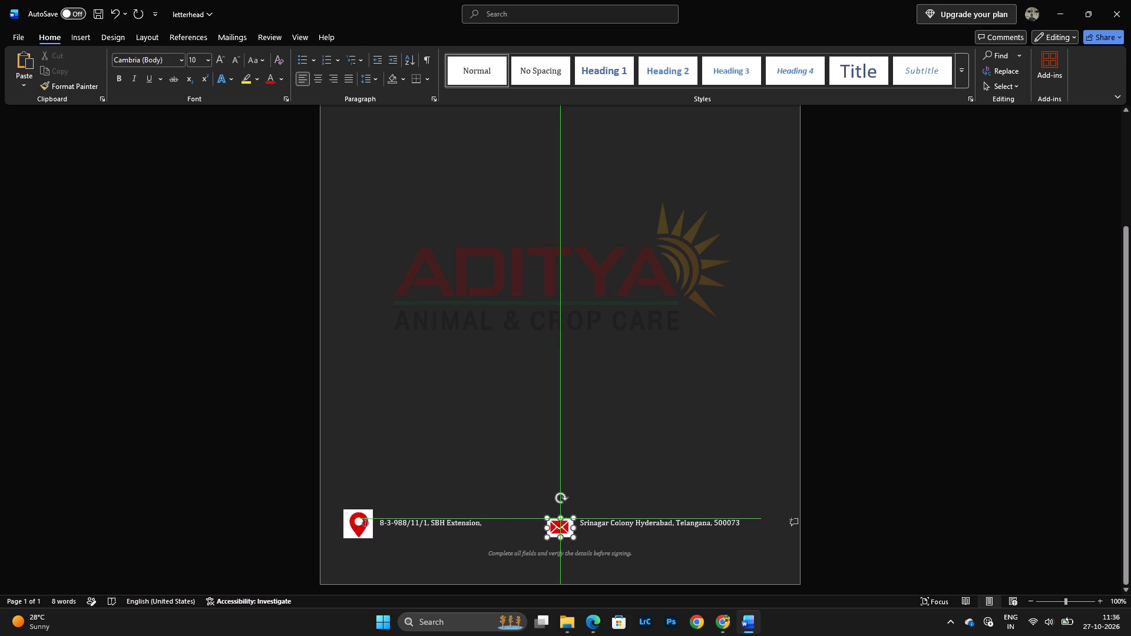
left_click_drag(554, 533, 575, 533)
left_click_drag(575, 533, 700, 545)
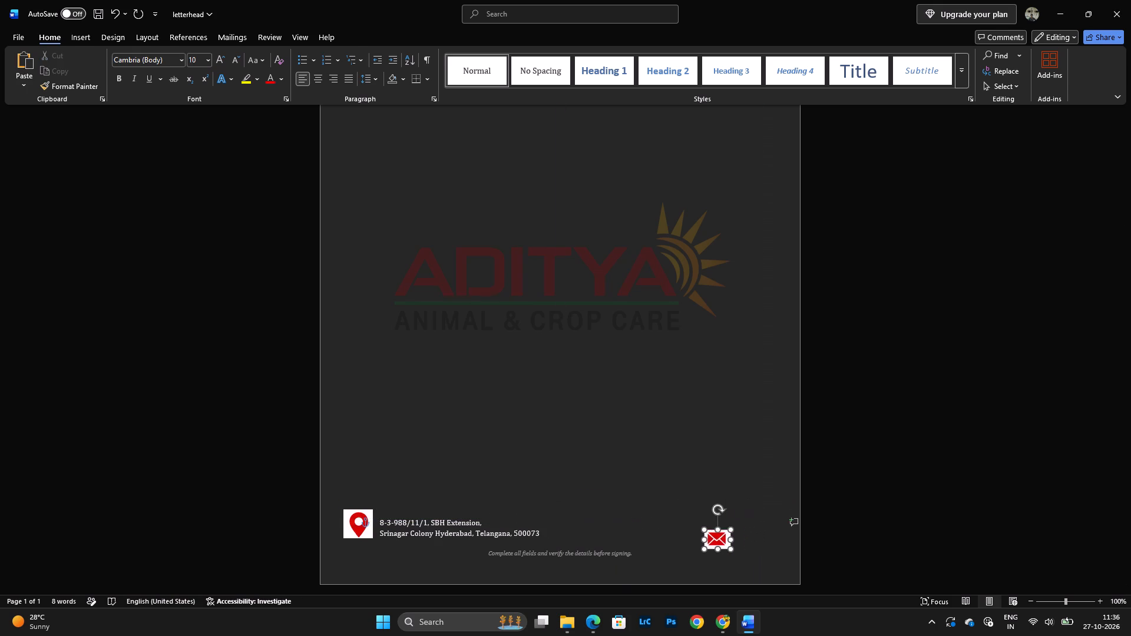
left_click_drag(700, 545, 760, 505)
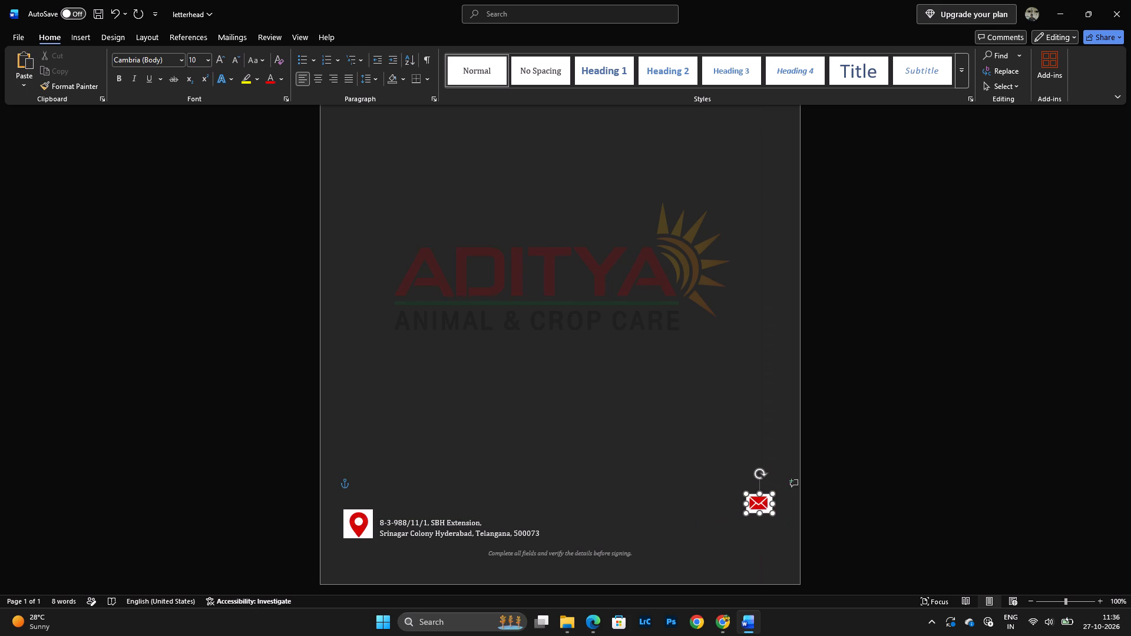
left_click_drag(760, 505, 773, 521)
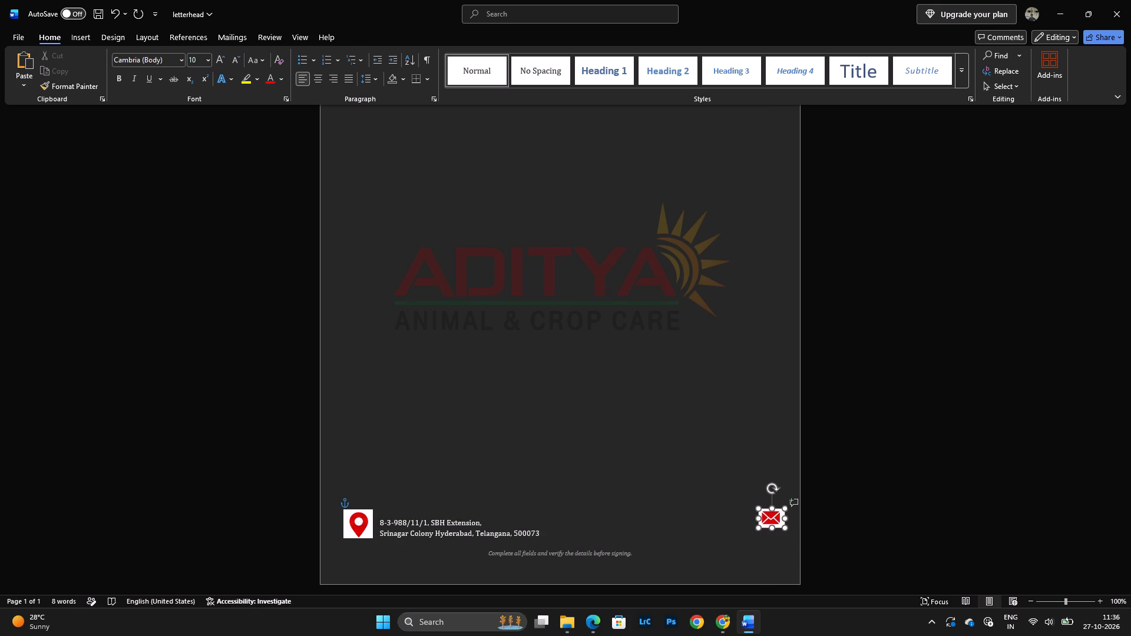
left_click_drag(773, 521, 677, 525)
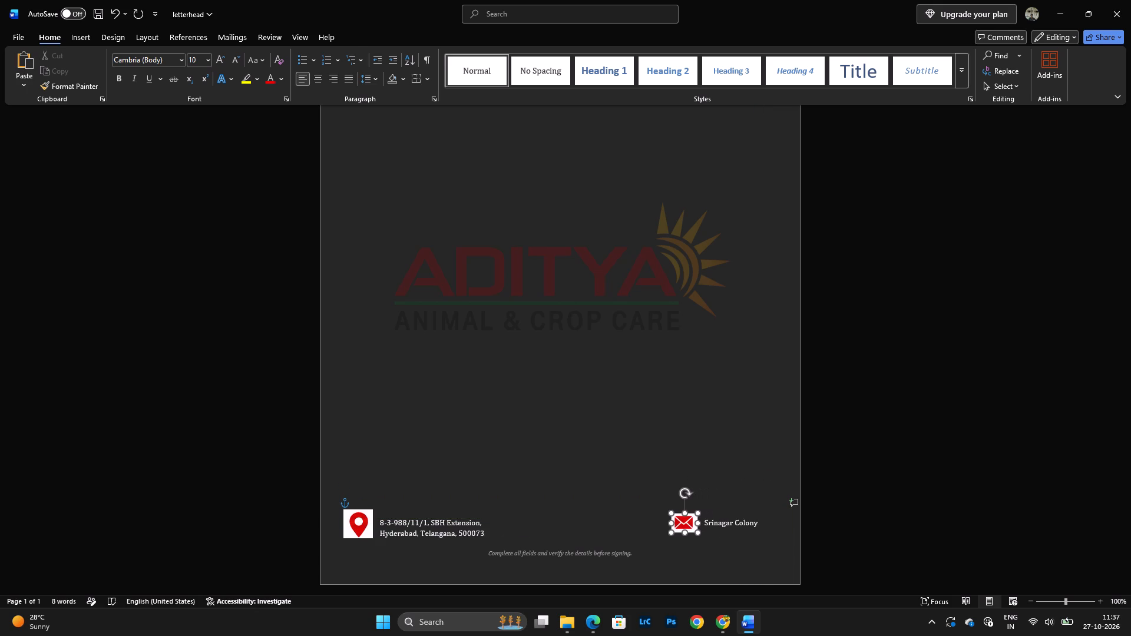
left_click_drag(677, 525, 425, 526)
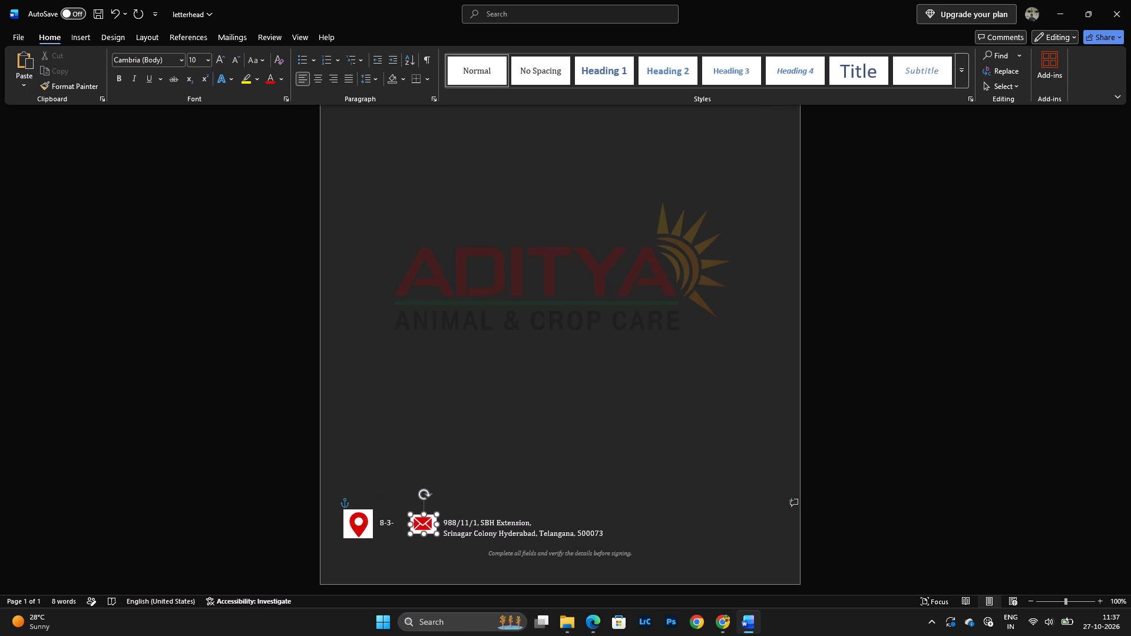
left_click_drag(425, 526, 542, 531)
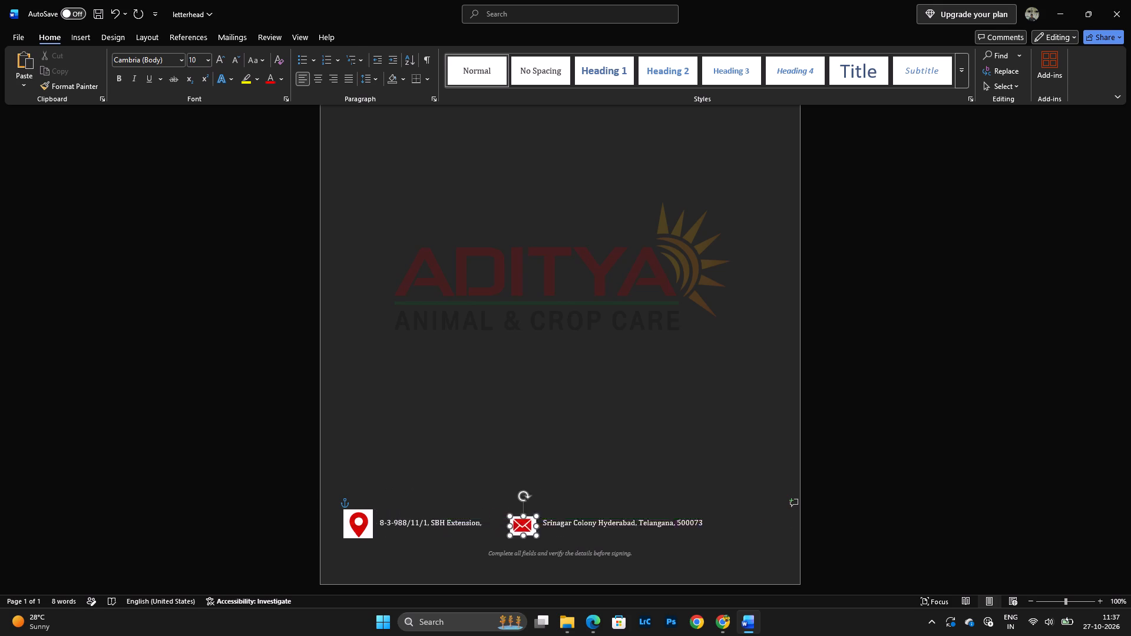
left_click_drag(542, 531, 750, 525)
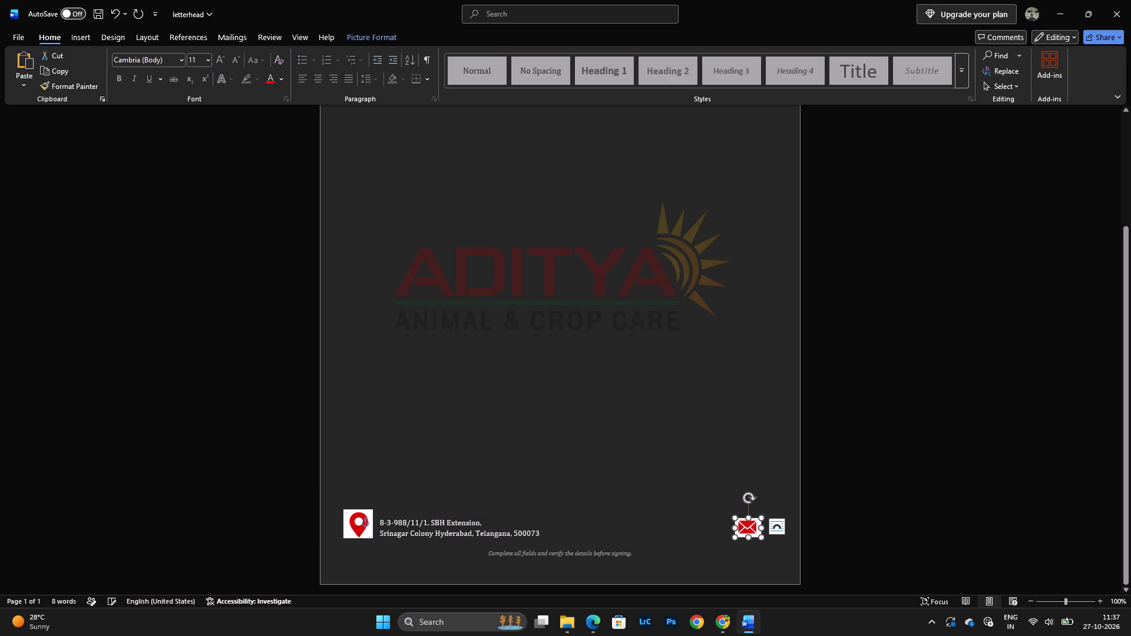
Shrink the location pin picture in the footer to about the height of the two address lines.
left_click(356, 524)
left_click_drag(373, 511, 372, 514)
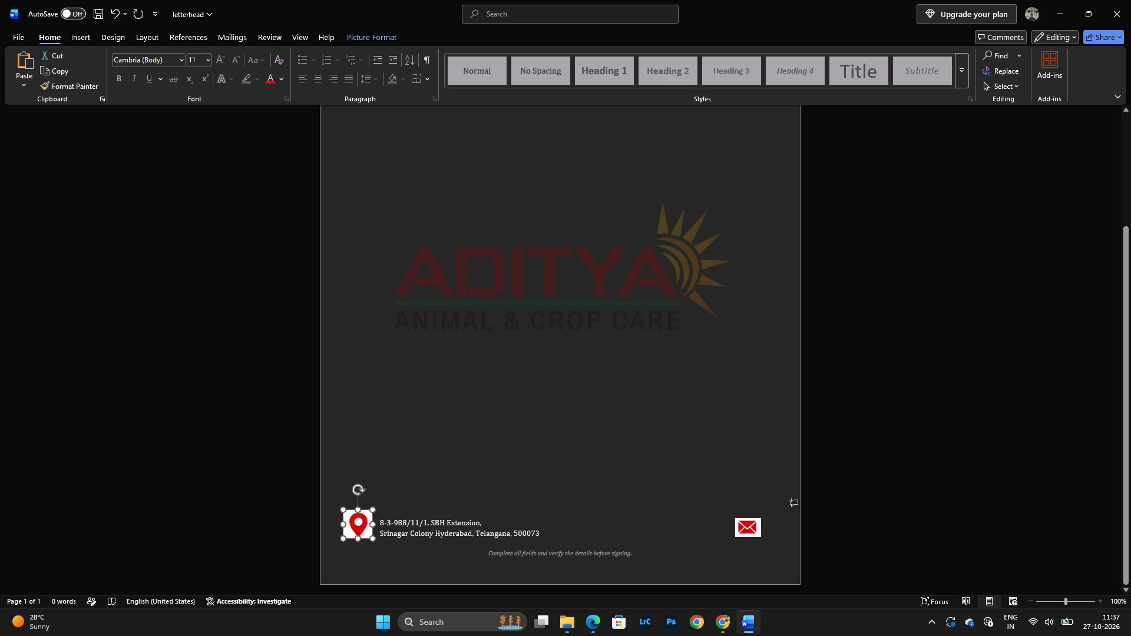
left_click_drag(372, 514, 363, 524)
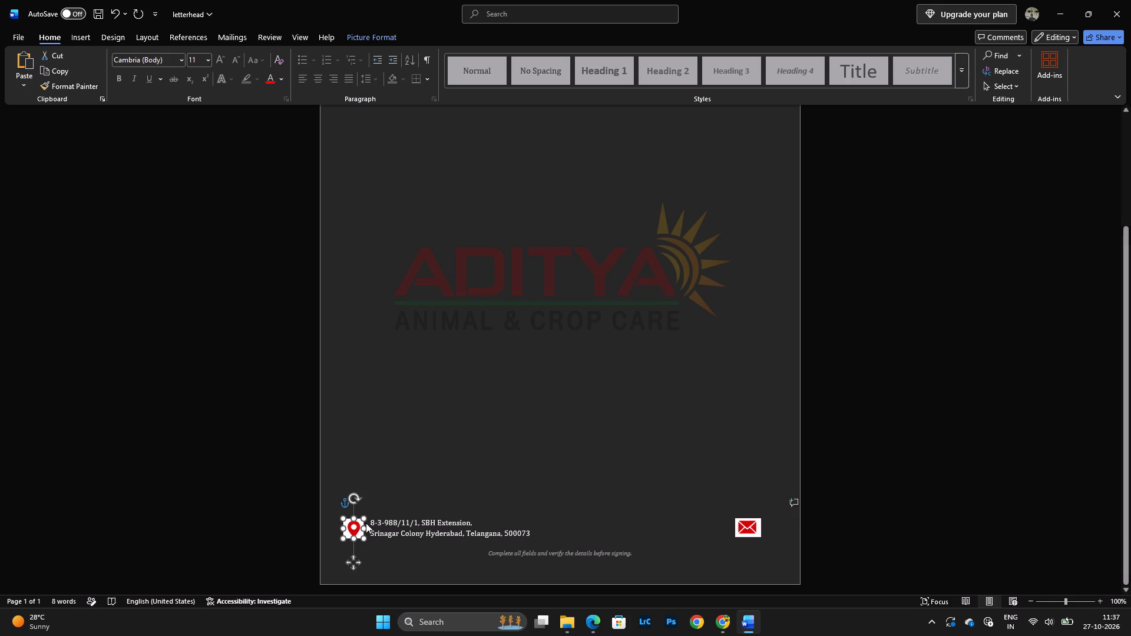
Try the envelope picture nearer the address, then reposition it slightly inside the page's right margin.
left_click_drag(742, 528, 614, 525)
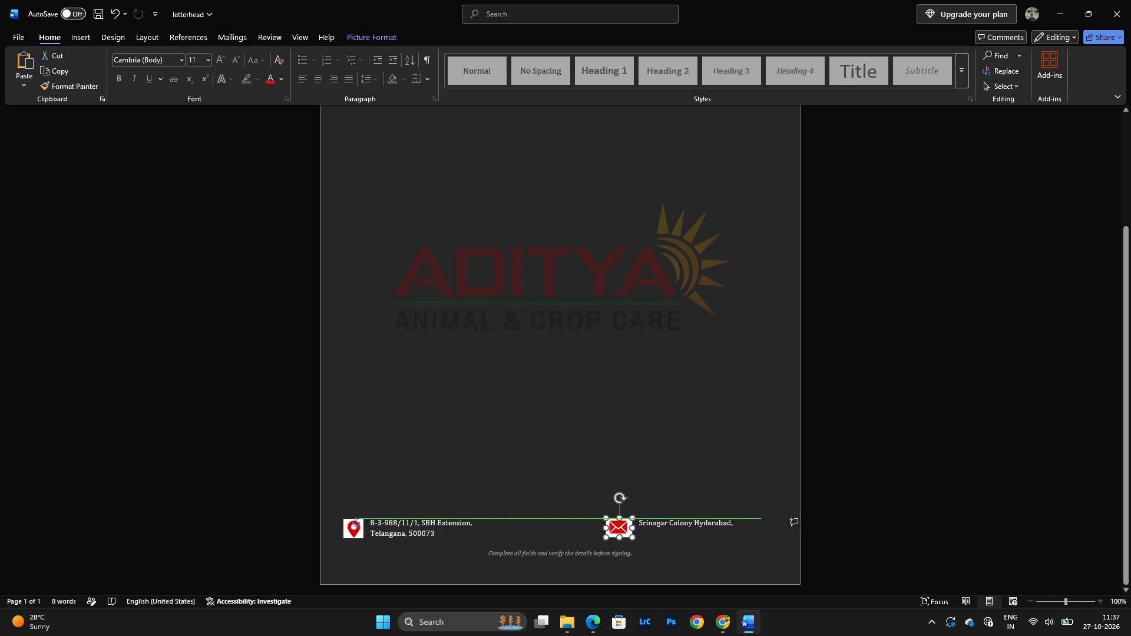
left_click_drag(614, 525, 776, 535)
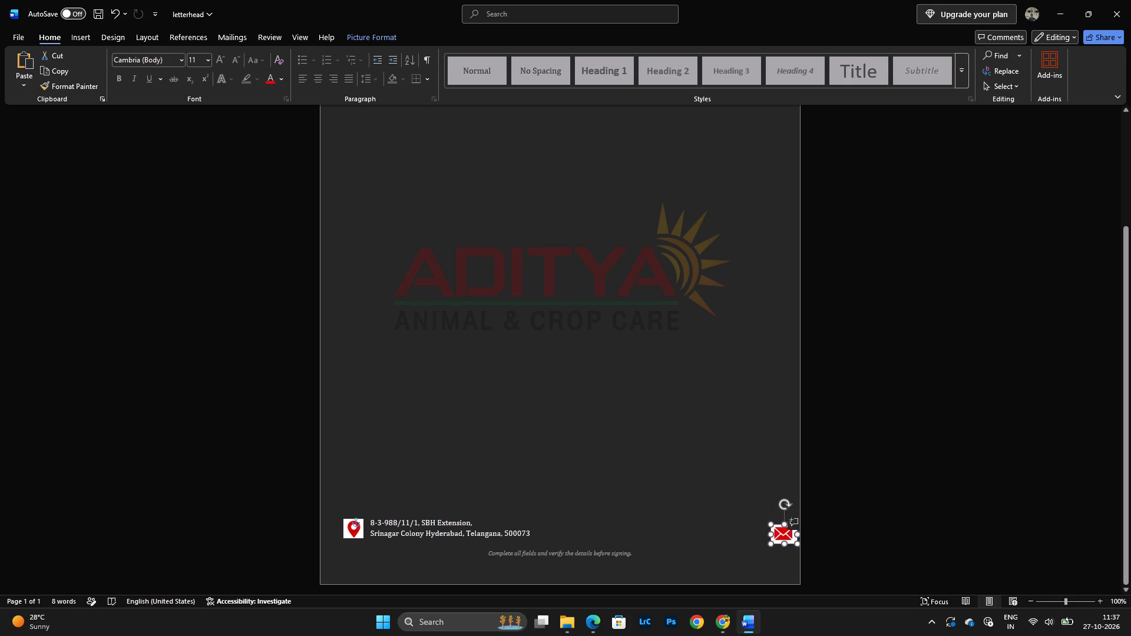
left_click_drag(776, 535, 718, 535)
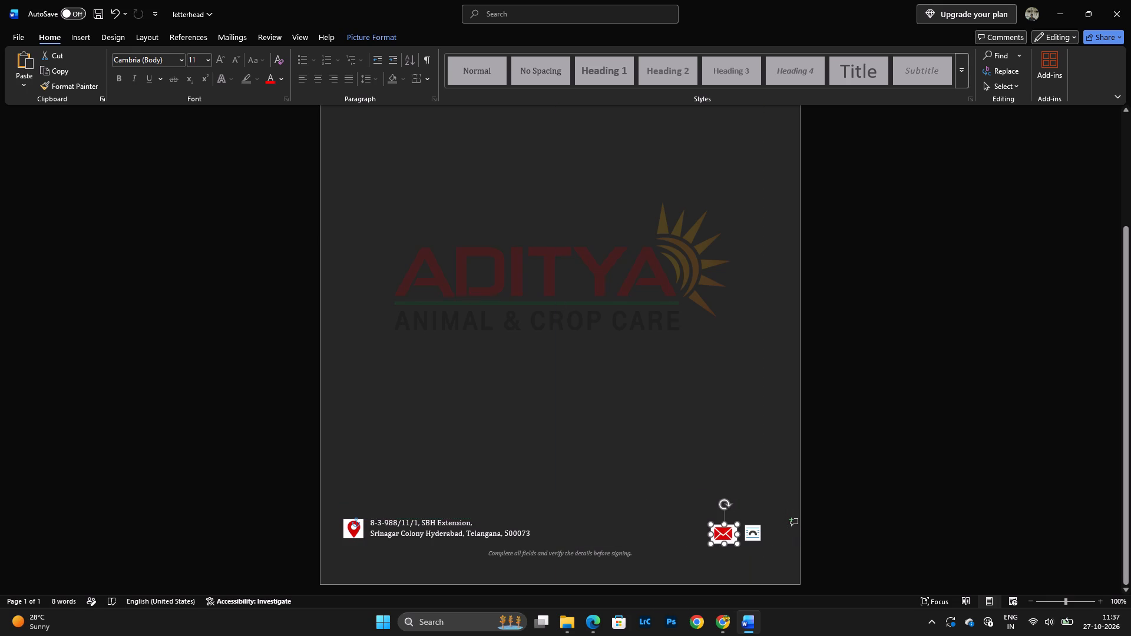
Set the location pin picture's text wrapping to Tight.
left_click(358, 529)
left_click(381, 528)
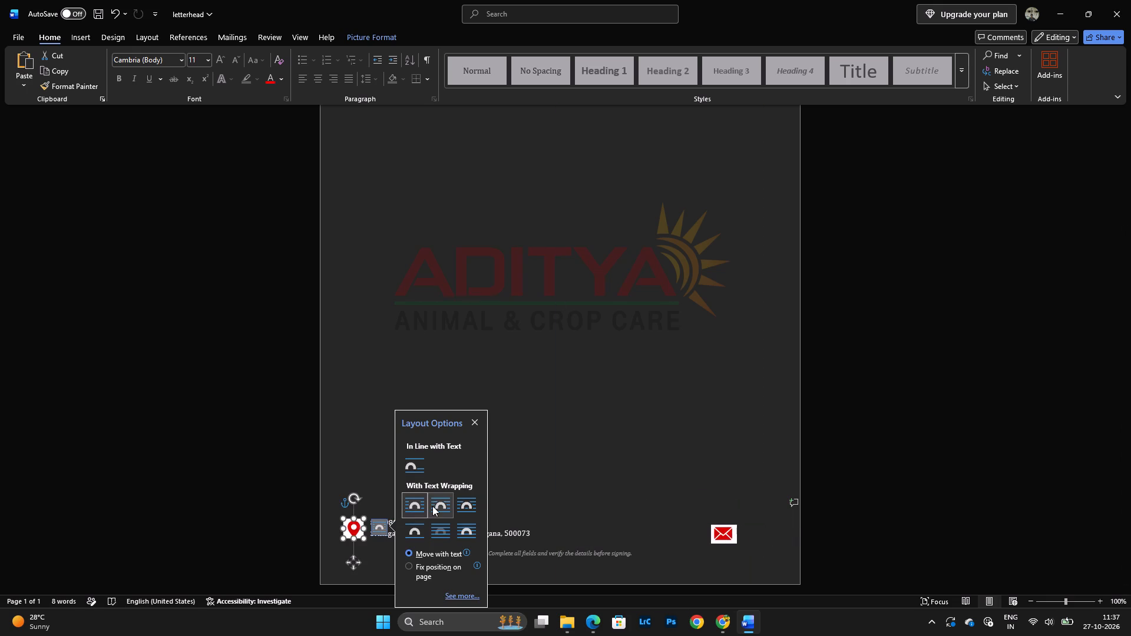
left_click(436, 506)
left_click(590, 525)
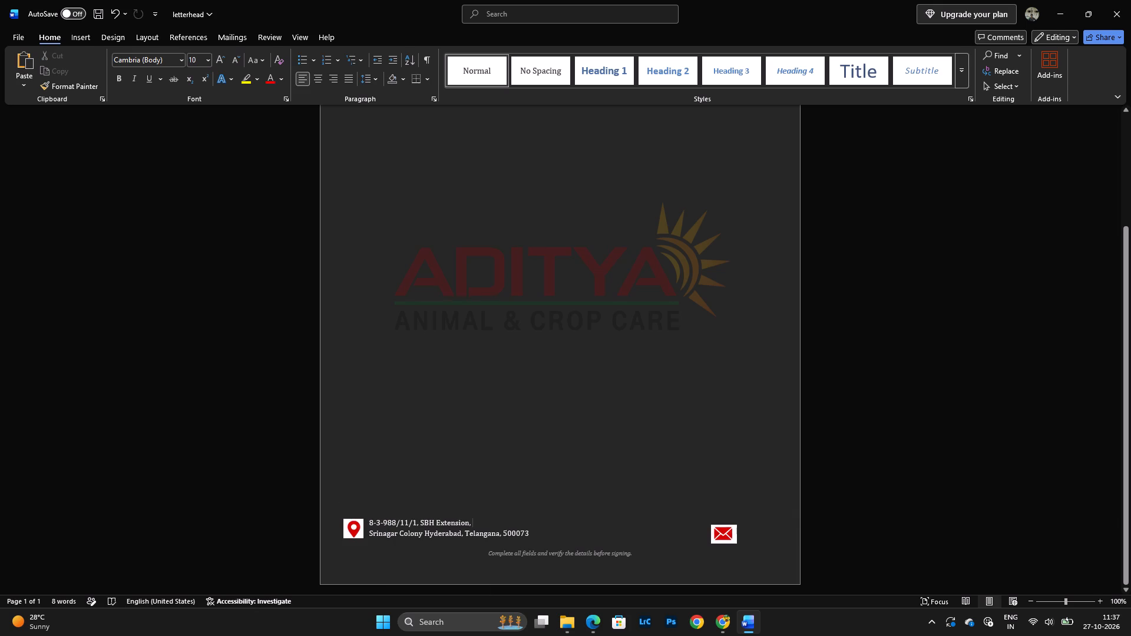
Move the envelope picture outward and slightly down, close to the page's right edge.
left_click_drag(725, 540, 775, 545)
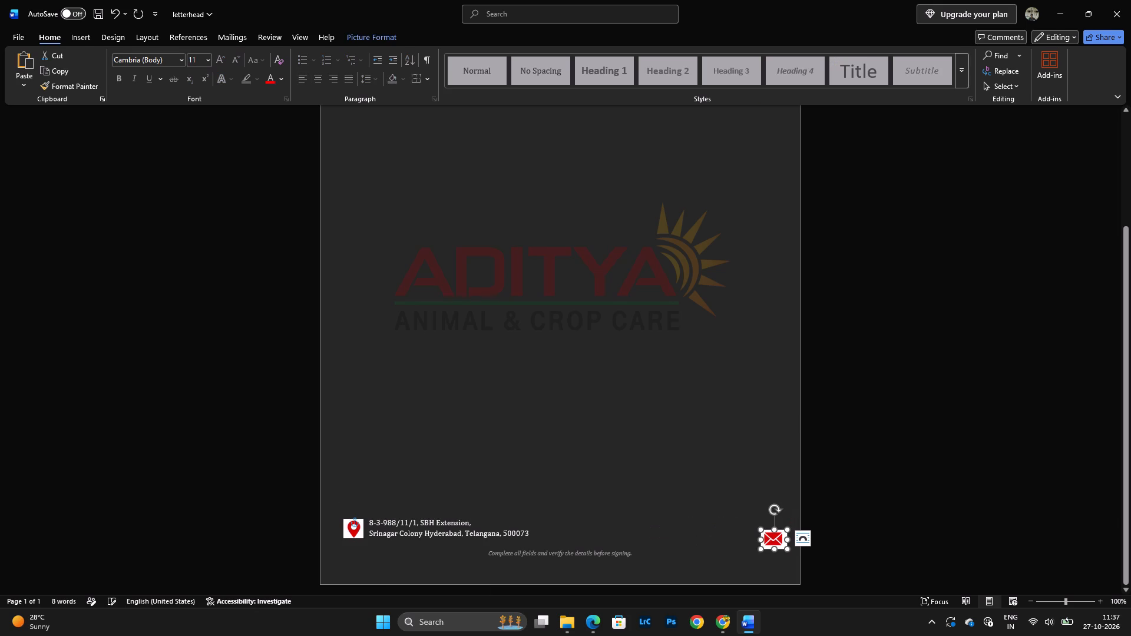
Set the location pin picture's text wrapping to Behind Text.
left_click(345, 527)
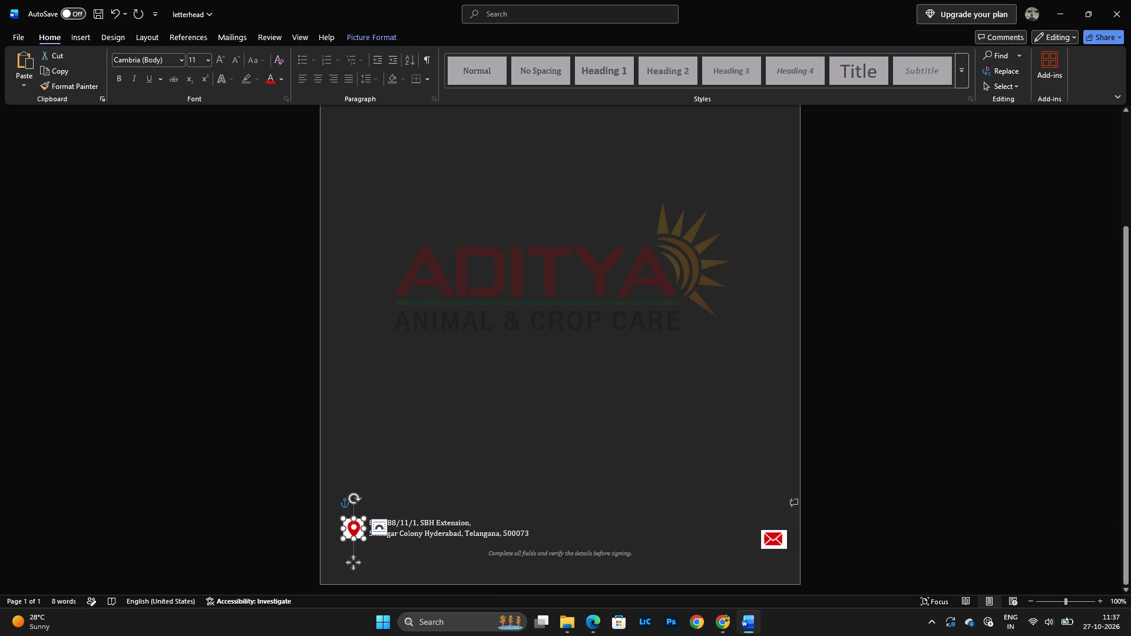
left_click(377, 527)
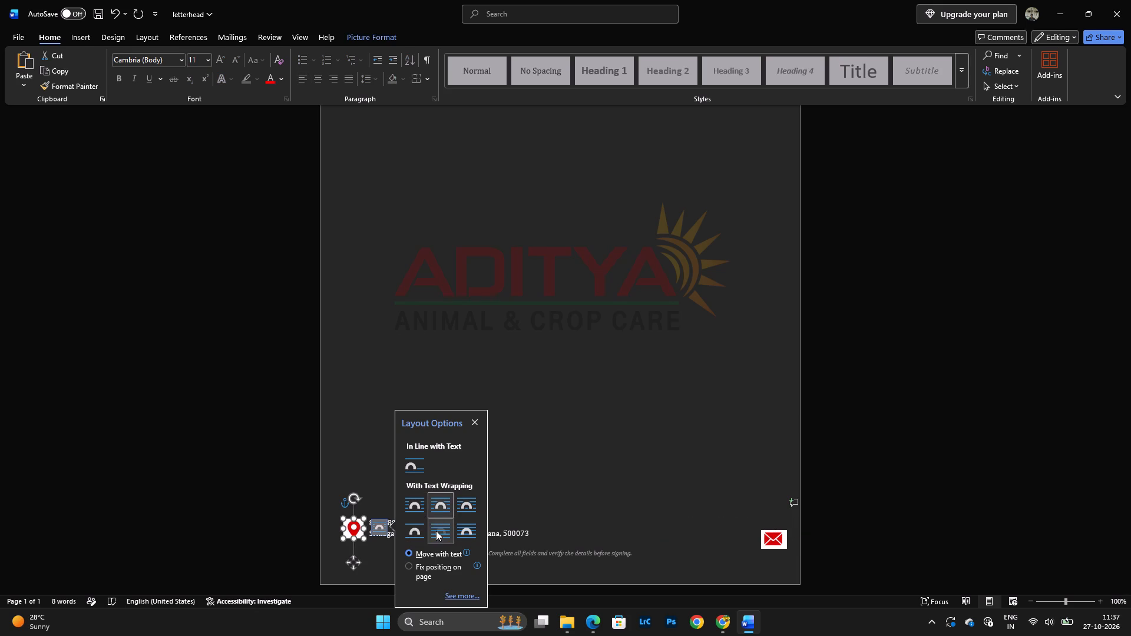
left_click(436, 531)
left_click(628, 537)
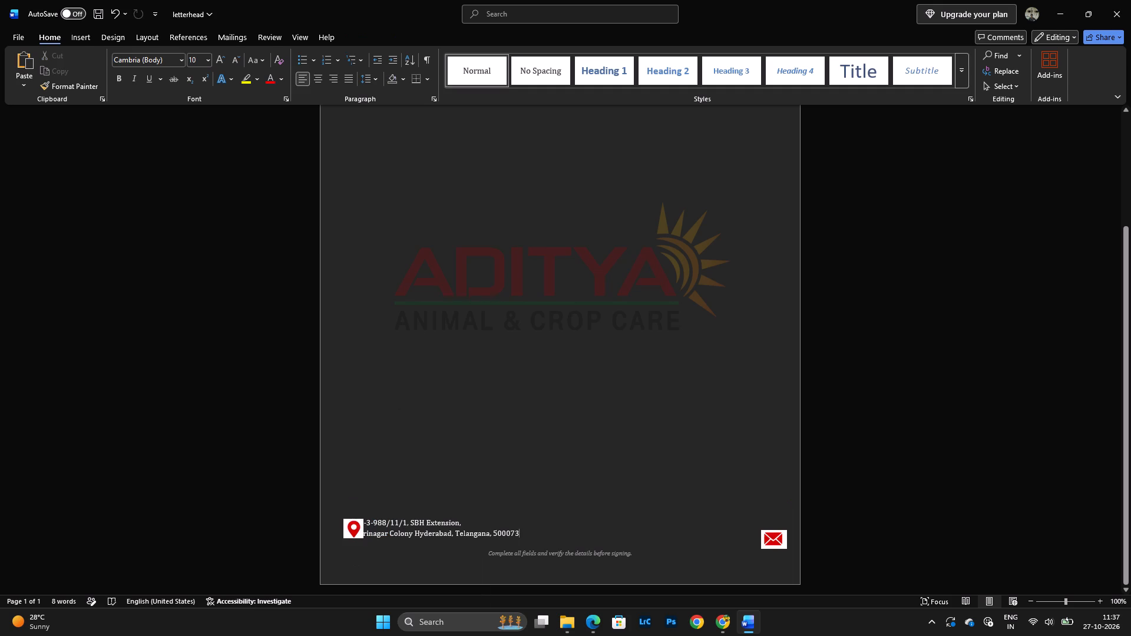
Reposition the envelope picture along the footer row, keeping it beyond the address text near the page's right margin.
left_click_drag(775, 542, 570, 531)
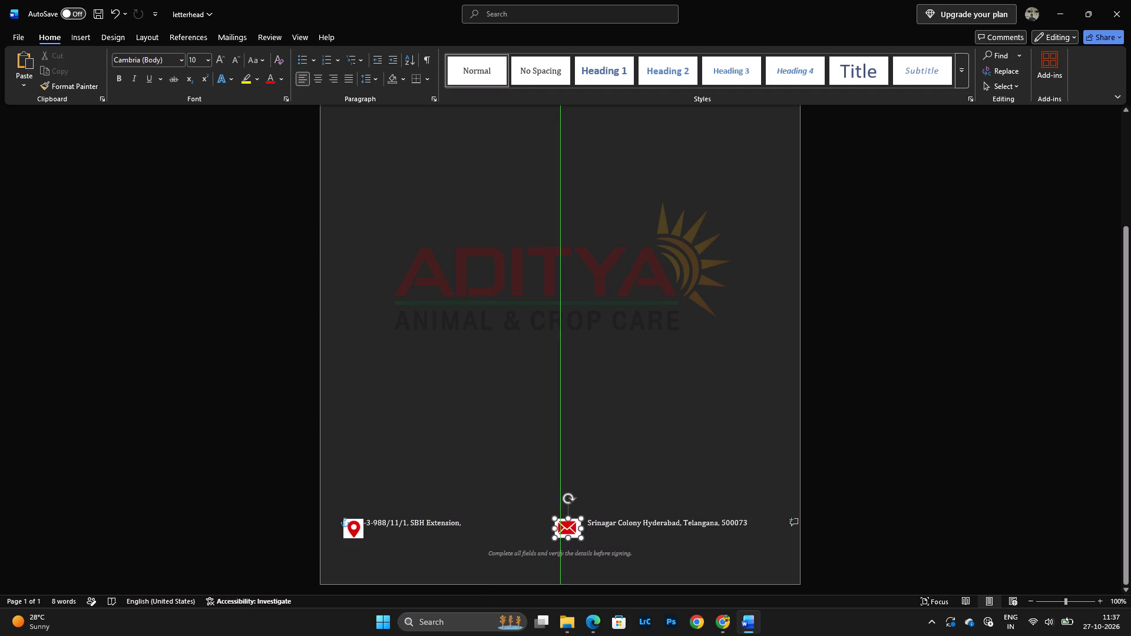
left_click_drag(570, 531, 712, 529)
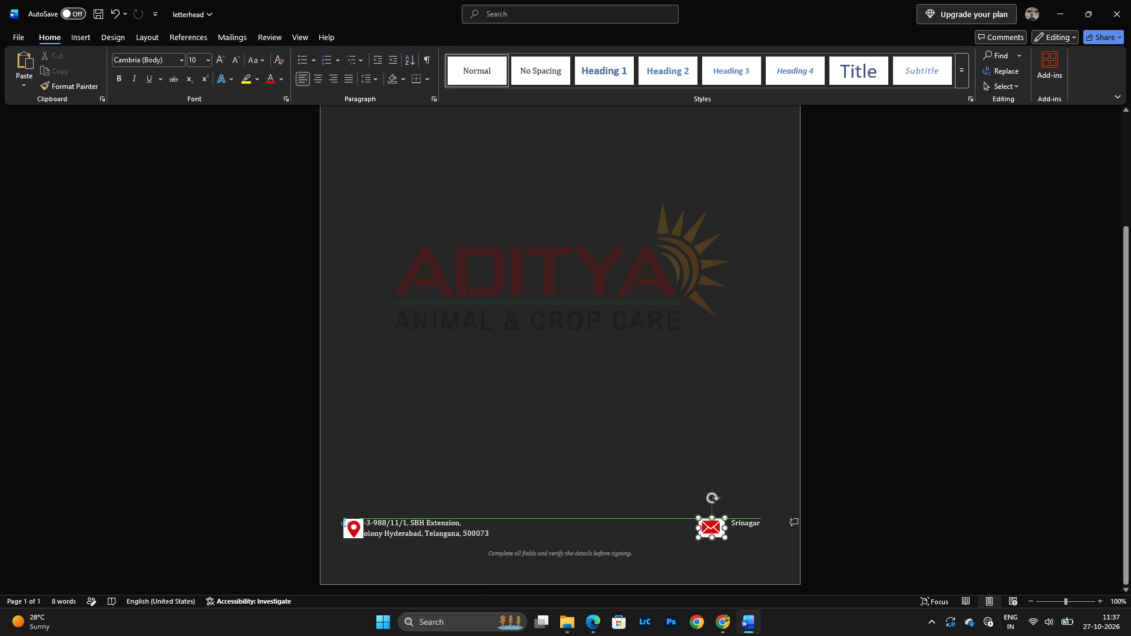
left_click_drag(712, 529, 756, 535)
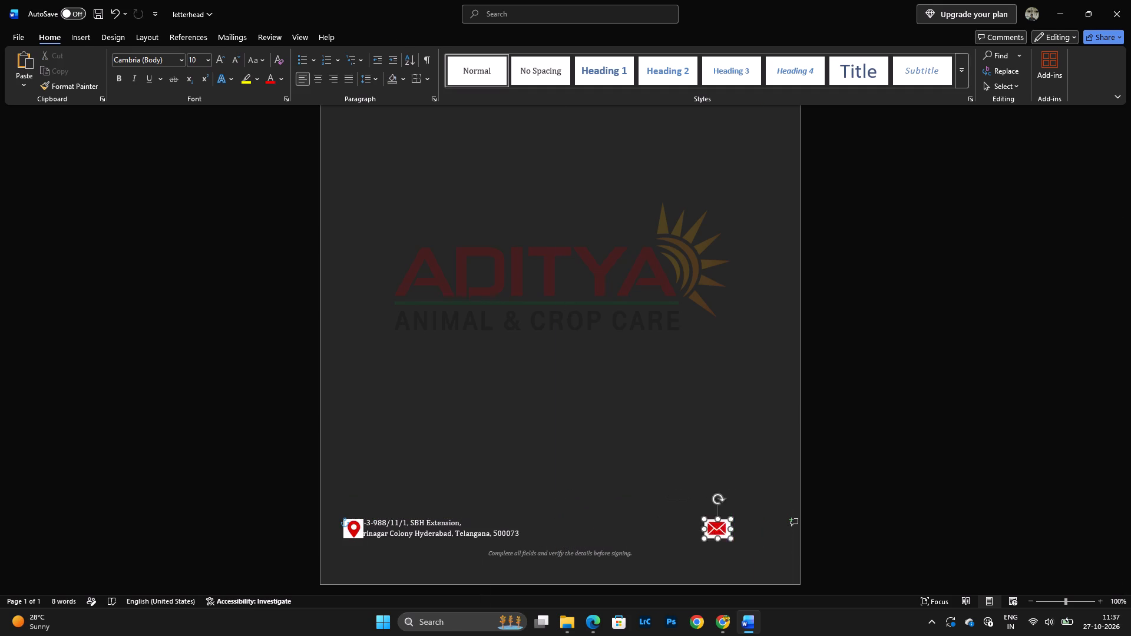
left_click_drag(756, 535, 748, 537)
Delete the address text together with the location pin and envelope pictures from the bottom of the page.
left_click_drag(349, 498, 652, 532)
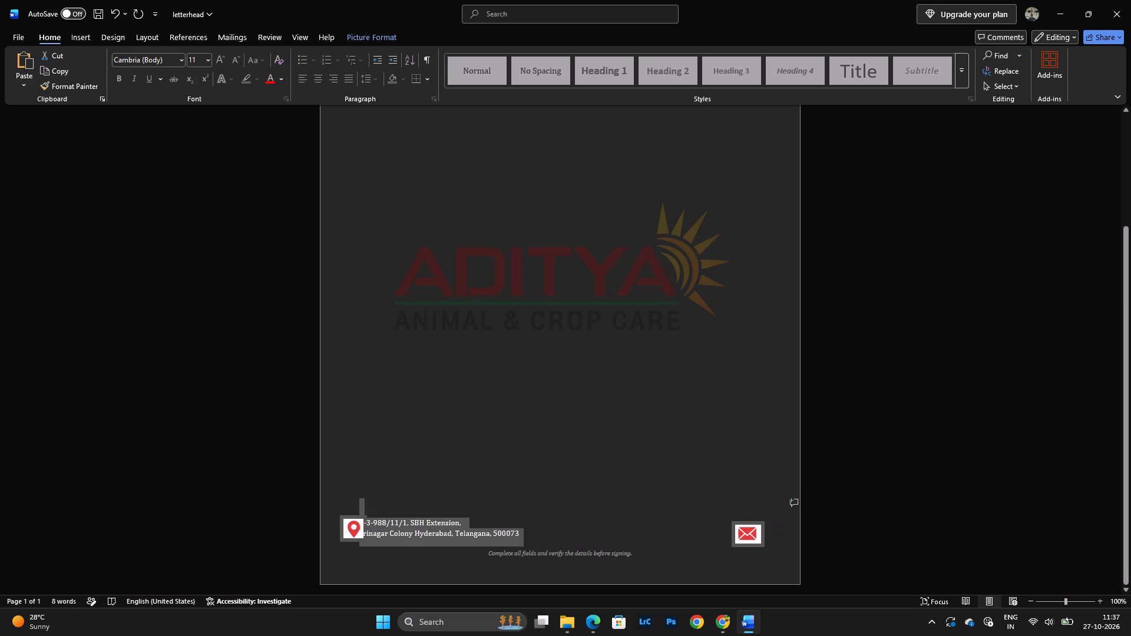
left_click_drag(652, 532, 761, 535)
key("Delete")
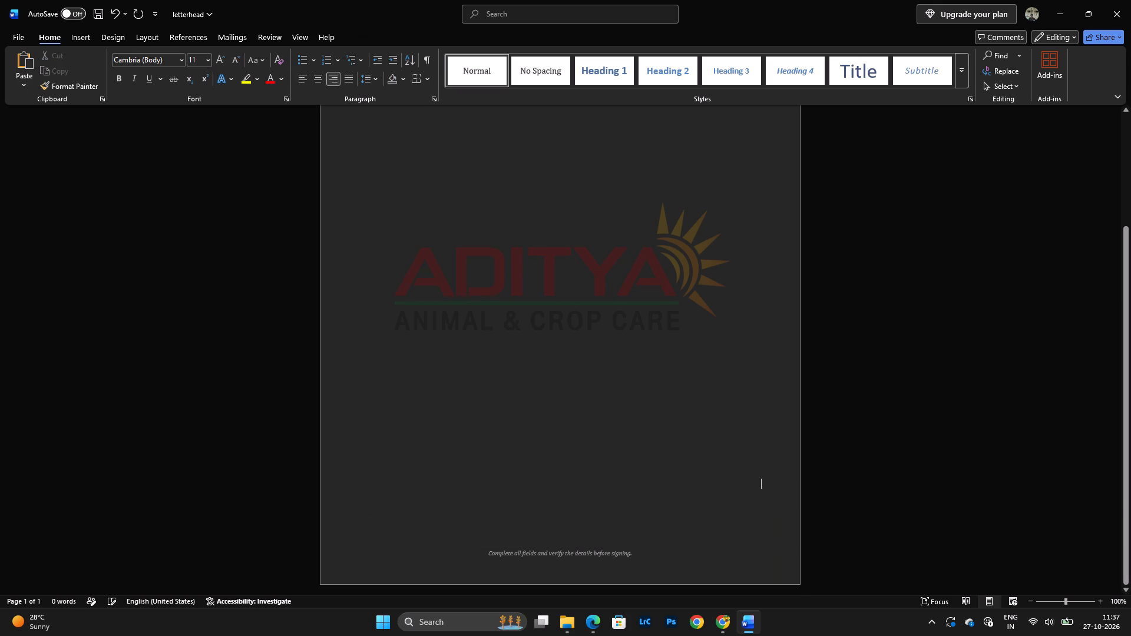
Place the insertion point on the top line beside the header logo and pad it with spaces toward the page's right side.
scroll(495, 390, "up", 8)
left_click(511, 163)
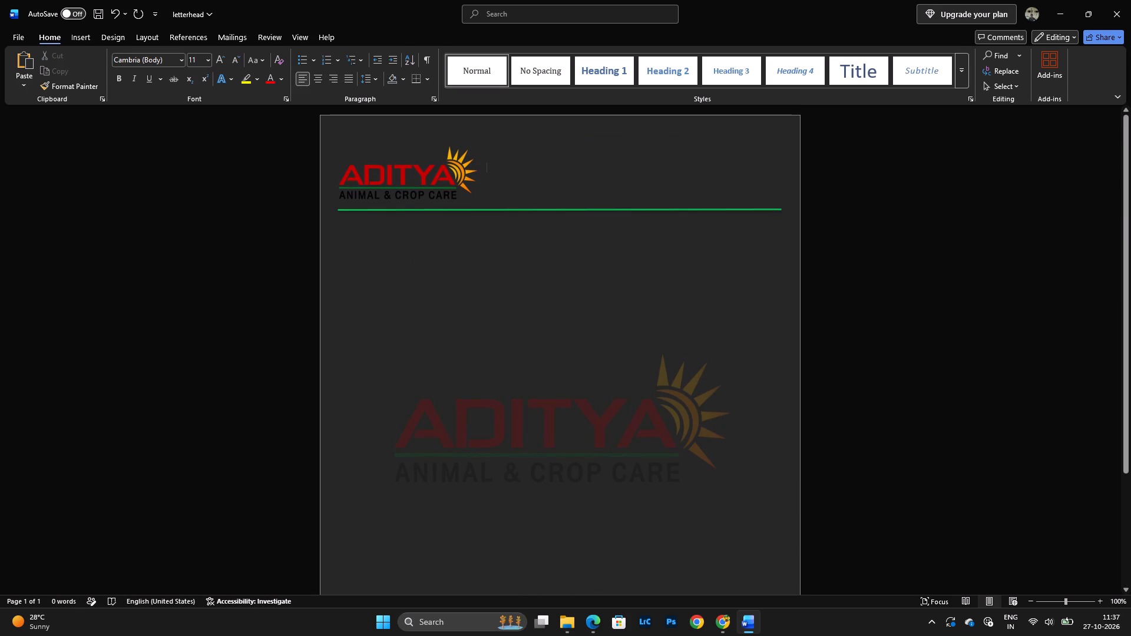
left_click(615, 168)
left_click(660, 160)
key("space")
key("space")
key("space")
key("space")
key("space")
key("space")
key("space")
key("space")
key("space")
key("space")
key("space")
key("space")
key("space")
key("space")
key("space")
key("space")
key("space")
key("space")
key("space")
key("space")
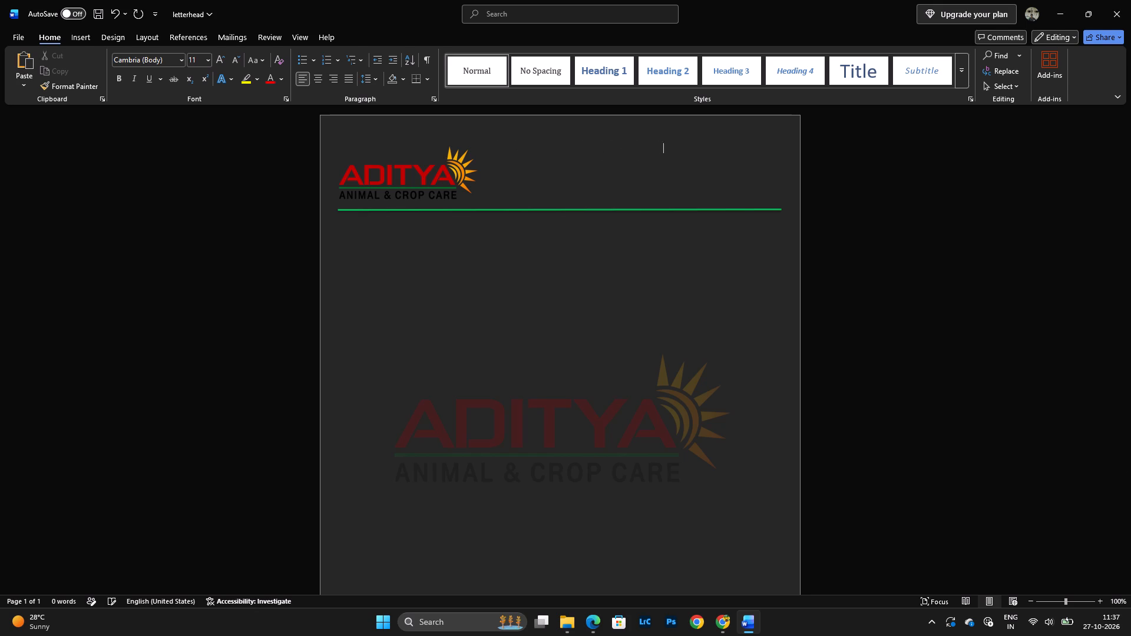
Trim the top line's padding, then place the insertion point just above the green divider and pad that line with spaces toward the right margin.
key("BackSpace")
key("BackSpace")
key("BackSpace")
left_click(656, 188)
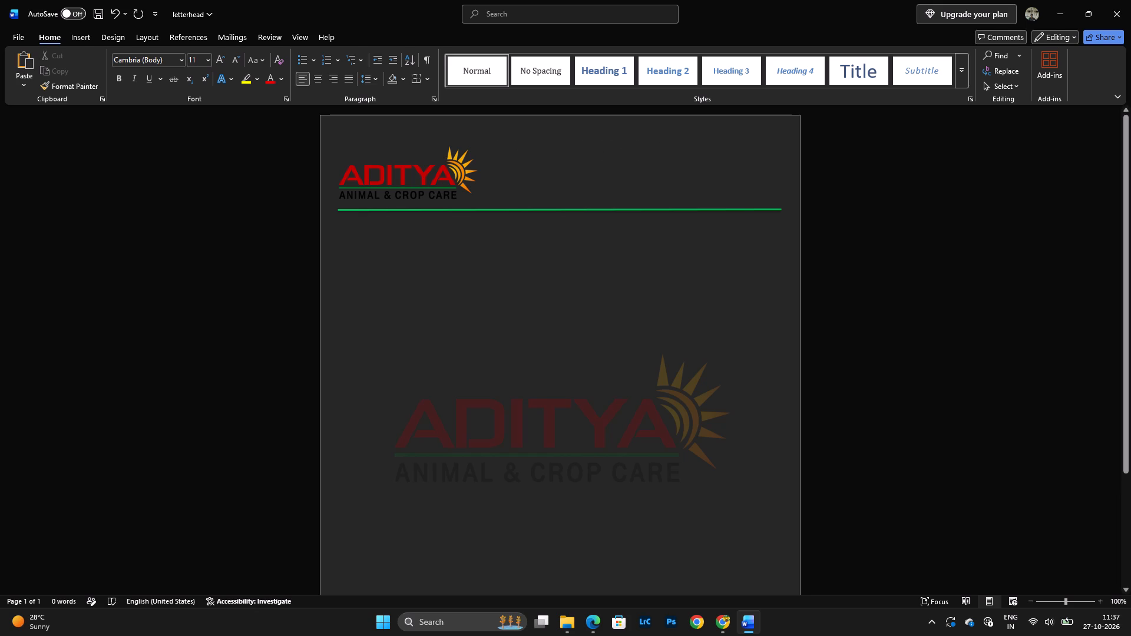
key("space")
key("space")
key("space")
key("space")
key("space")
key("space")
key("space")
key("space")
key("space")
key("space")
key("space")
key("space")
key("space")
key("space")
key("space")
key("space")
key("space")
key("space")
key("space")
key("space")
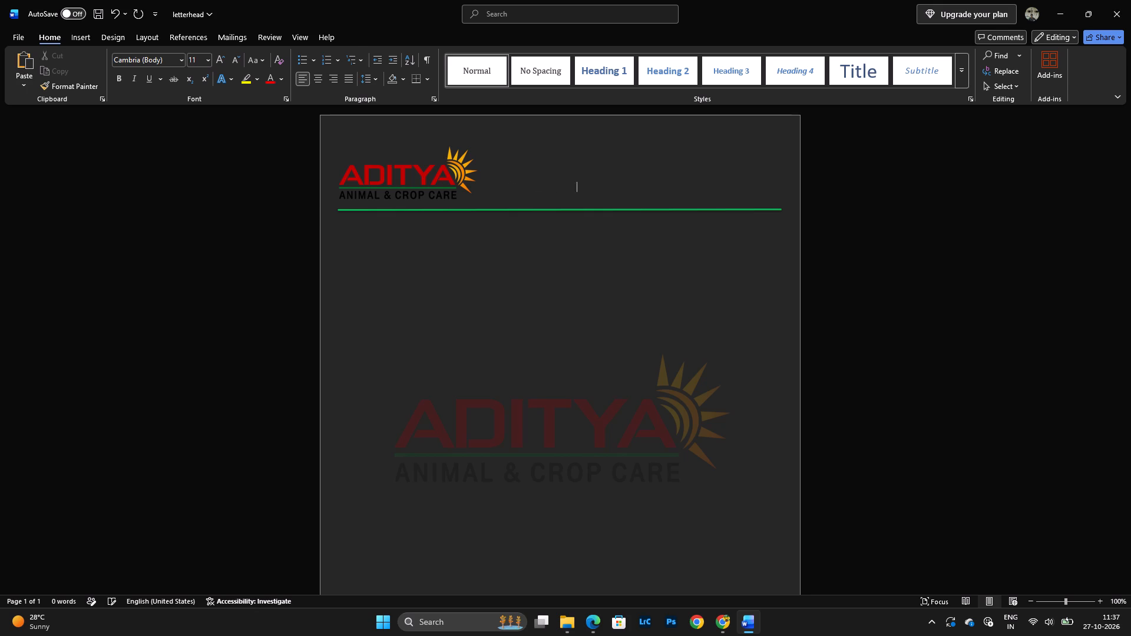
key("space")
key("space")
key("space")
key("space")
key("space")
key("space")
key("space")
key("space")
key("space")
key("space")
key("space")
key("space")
Switch to Microsoft Edge to consult the company's address and contact details in the tax invoice PDF.
key("alt+Tab")
key("alt+Tab")
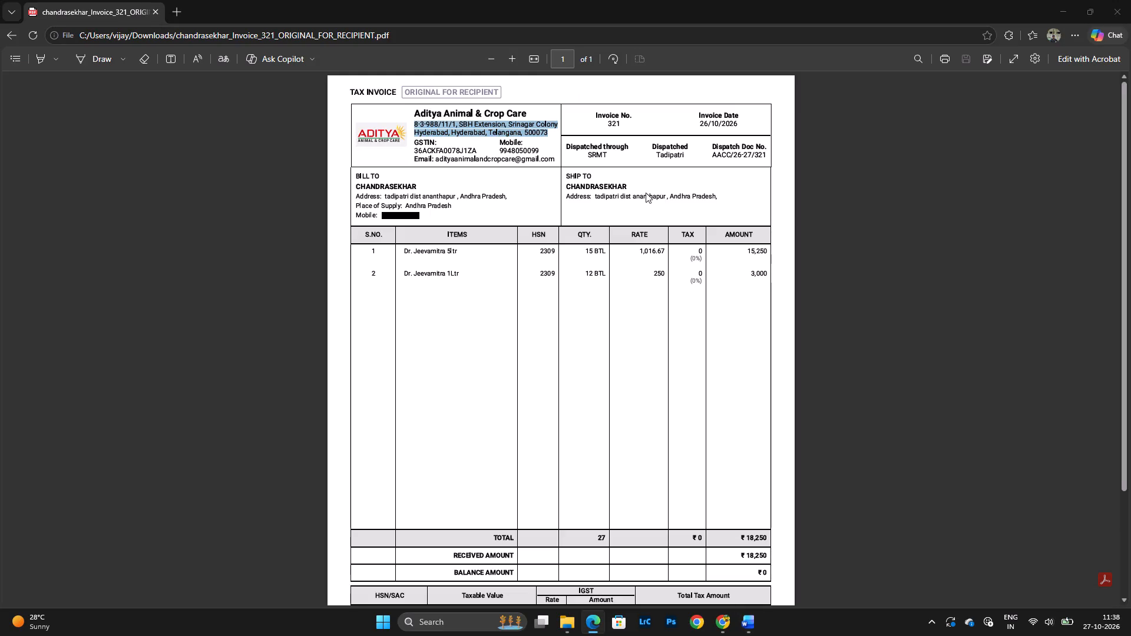
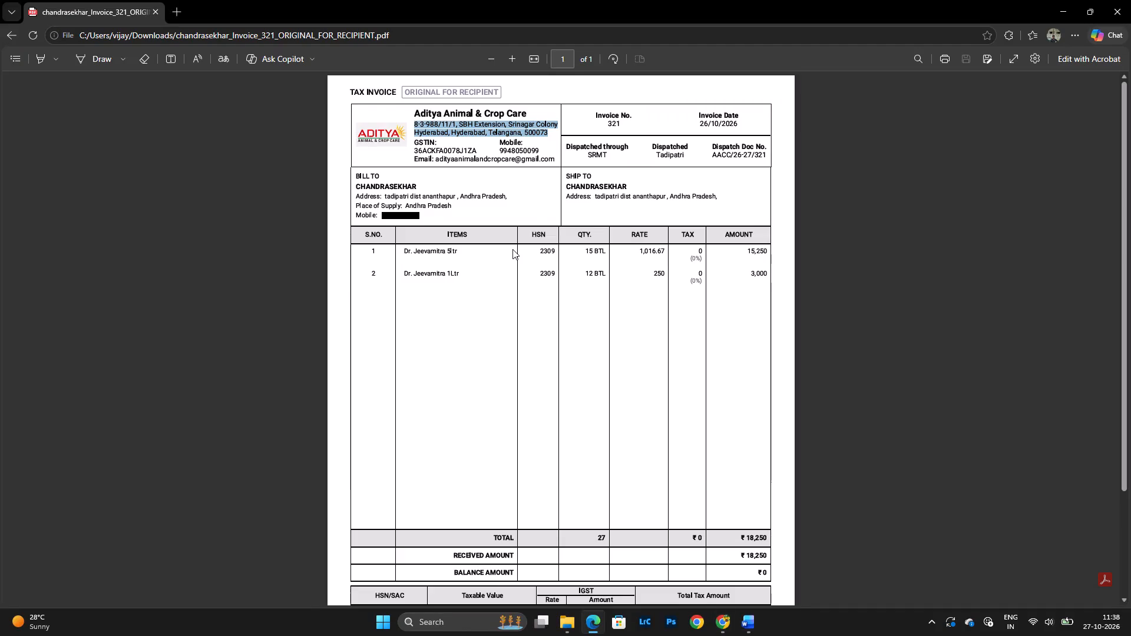
Switch from the invoice PDF back to the letterhead document in Word.
key("alt+Tab")
key("alt+Tab")
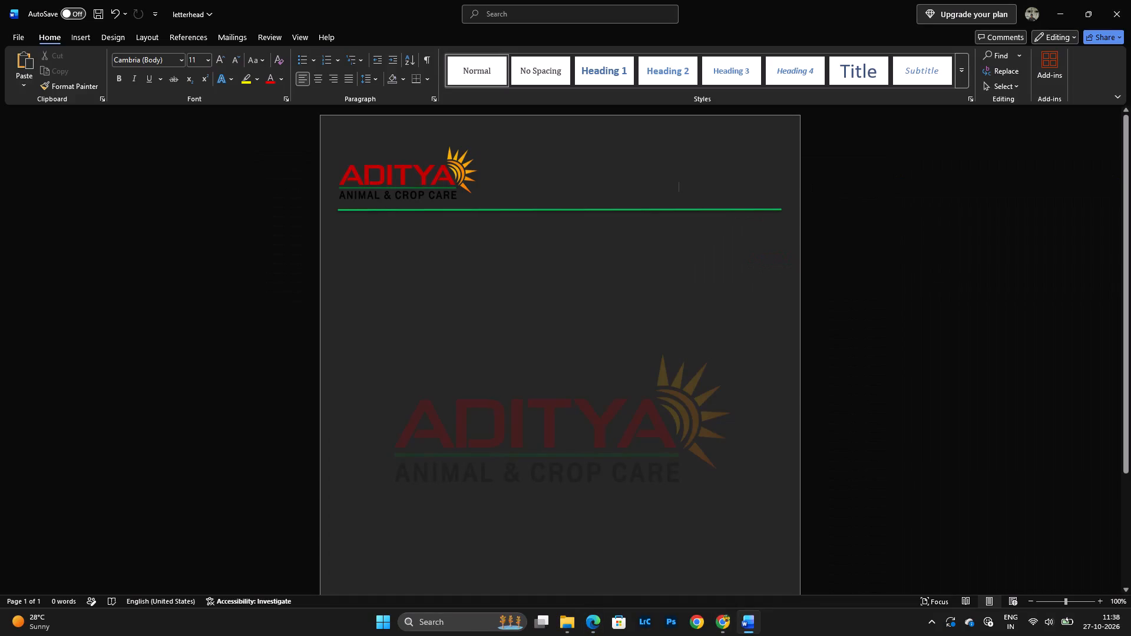
Enter the label "Date:" on the top line opposite the header logo.
type("Date")
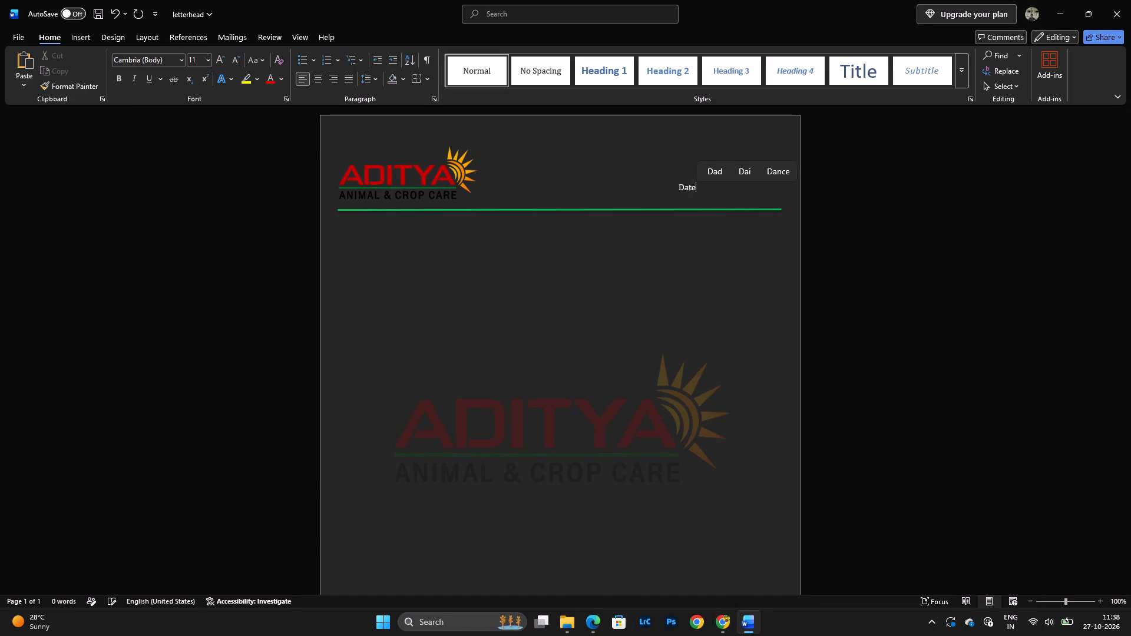
key("shift+colon")
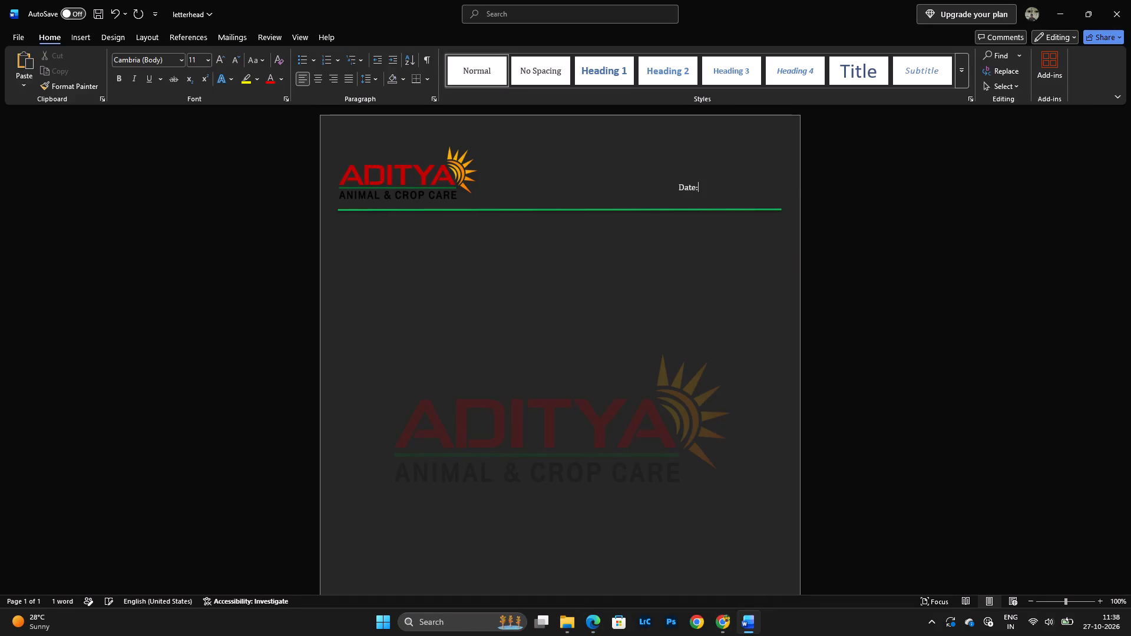
key("BackSpace")
key("shift+colon")
Enlarge the font of the "Date:" label by three size increments.
left_click_drag(677, 184, 691, 192)
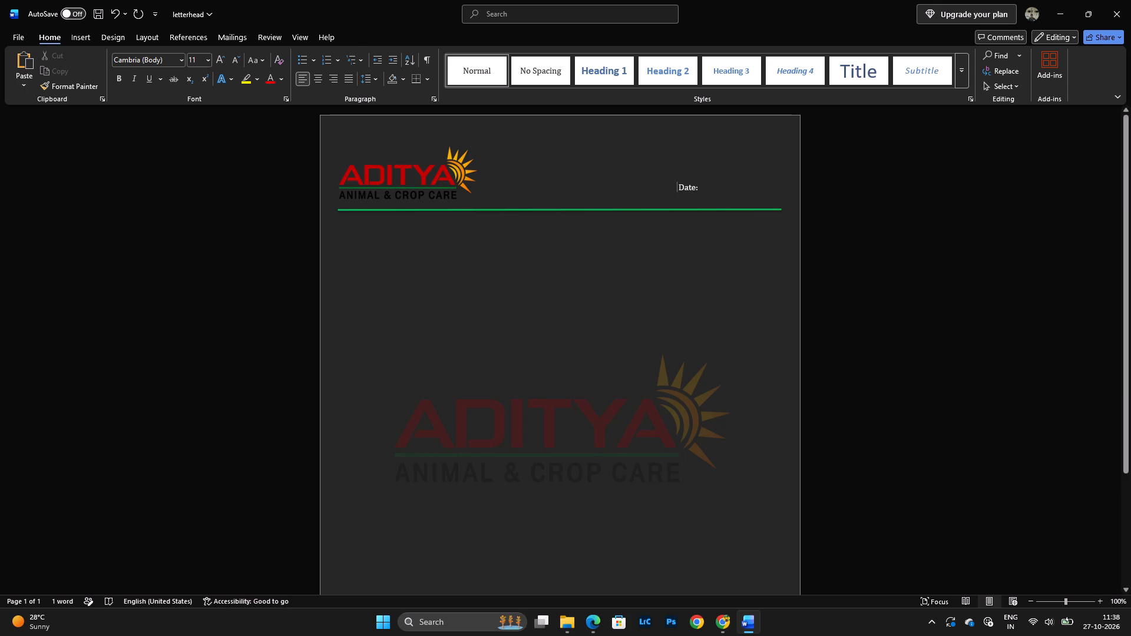
left_click_drag(691, 192, 696, 188)
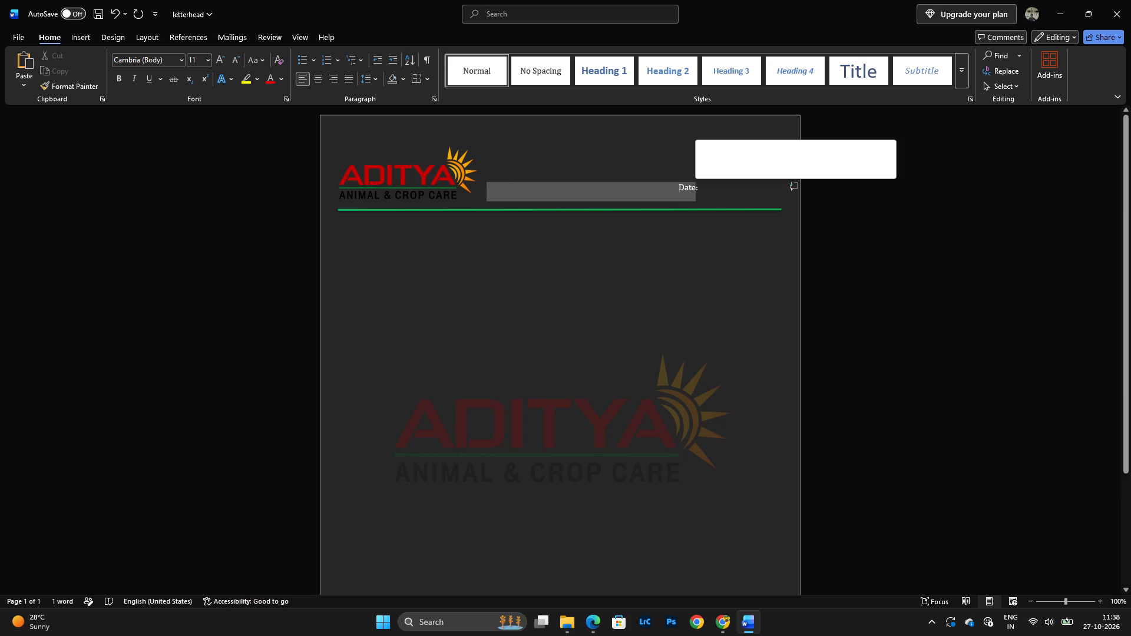
left_click(697, 188)
left_click_drag(682, 187, 692, 188)
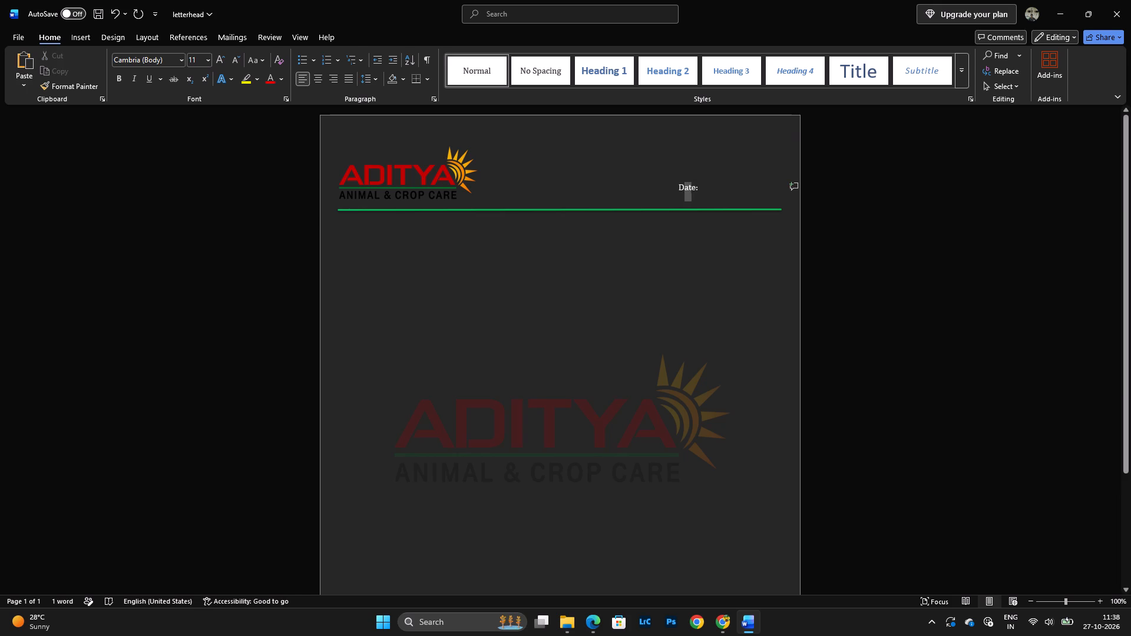
left_click_drag(679, 186, 699, 189)
triple_click(801, 152)
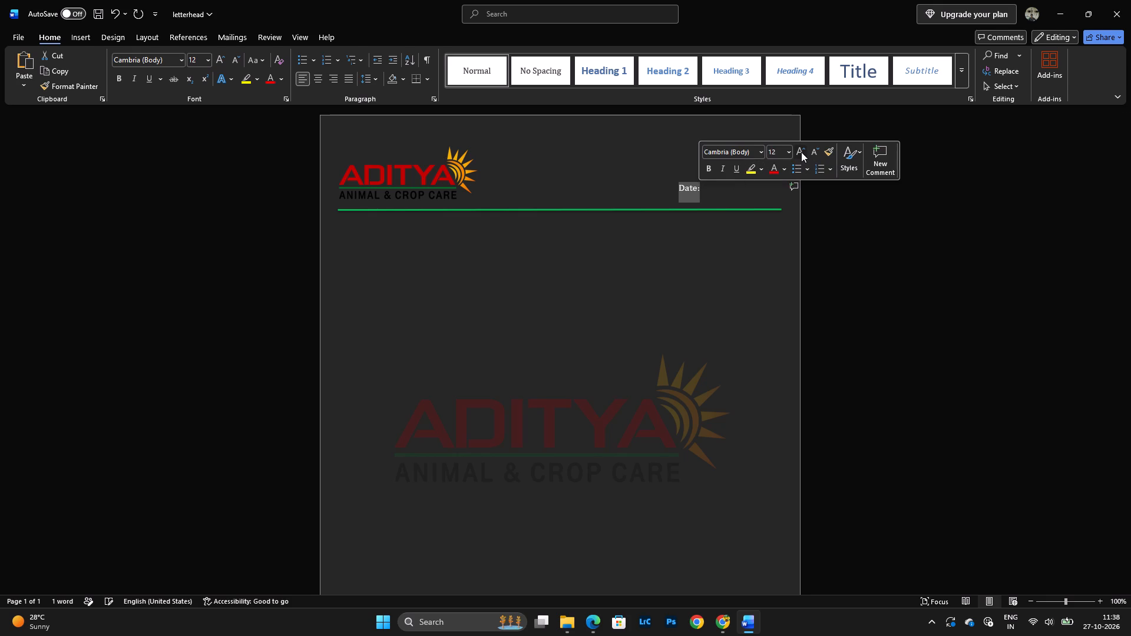
left_click(762, 246)
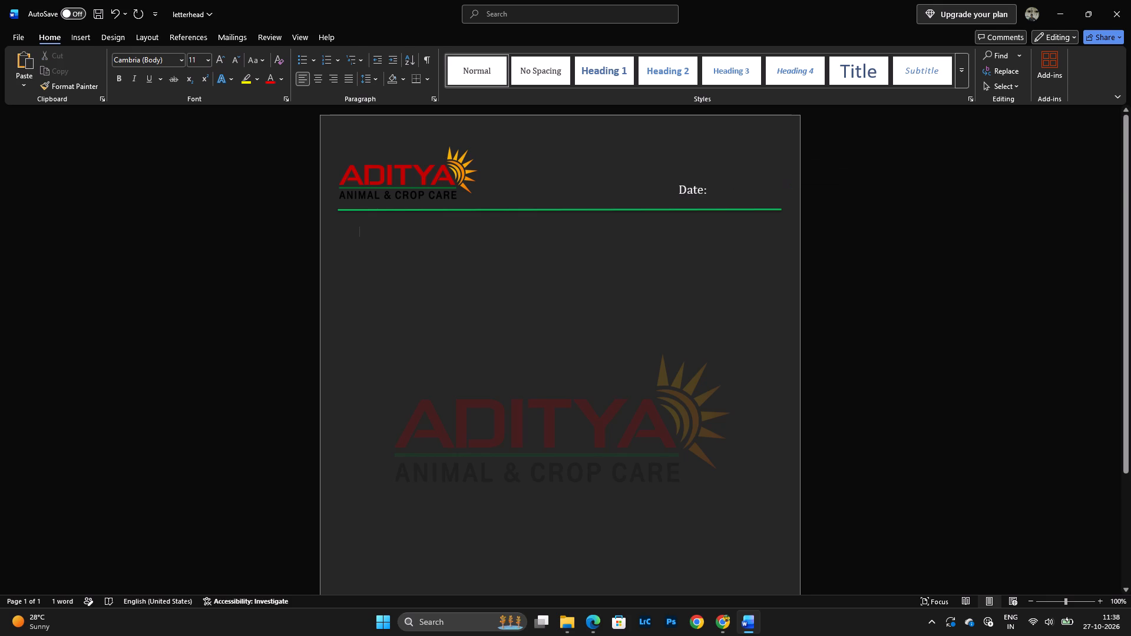
Reset the right-aligned blank line near the page bottom to left alignment and paste the company address just above the footer note.
scroll(395, 258, "down", 3)
scroll(427, 165, "up", 6)
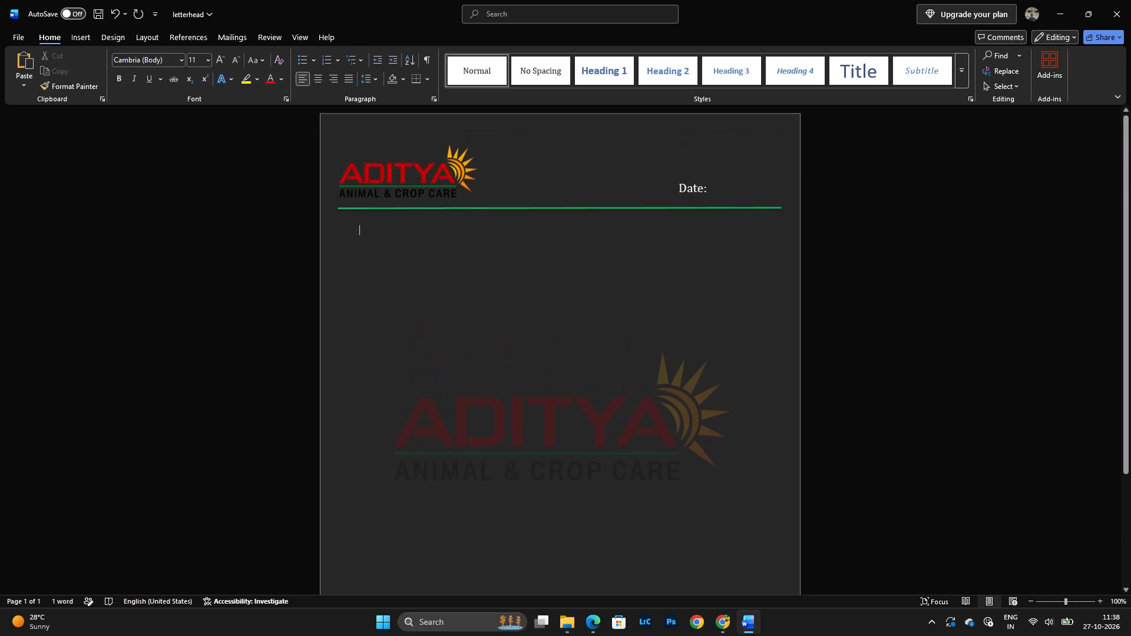
scroll(459, 283, "down", 9)
scroll(461, 281, "up", 1)
scroll(461, 281, "down", 5)
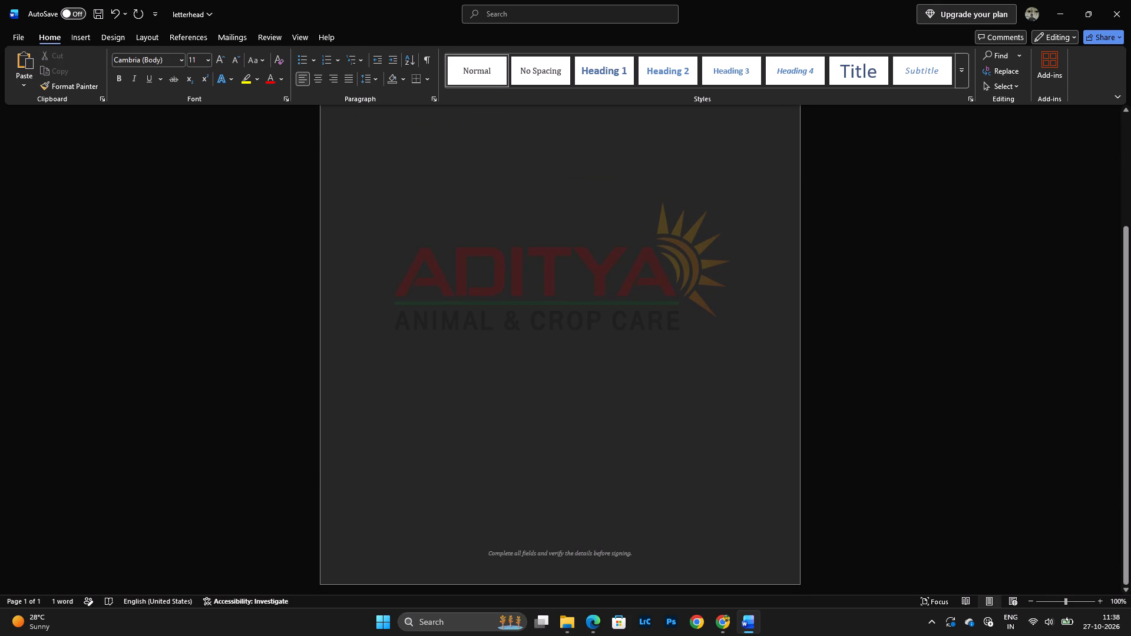
left_click(358, 520)
key("BackSpace")
key("BackSpace")
key("BackSpace")
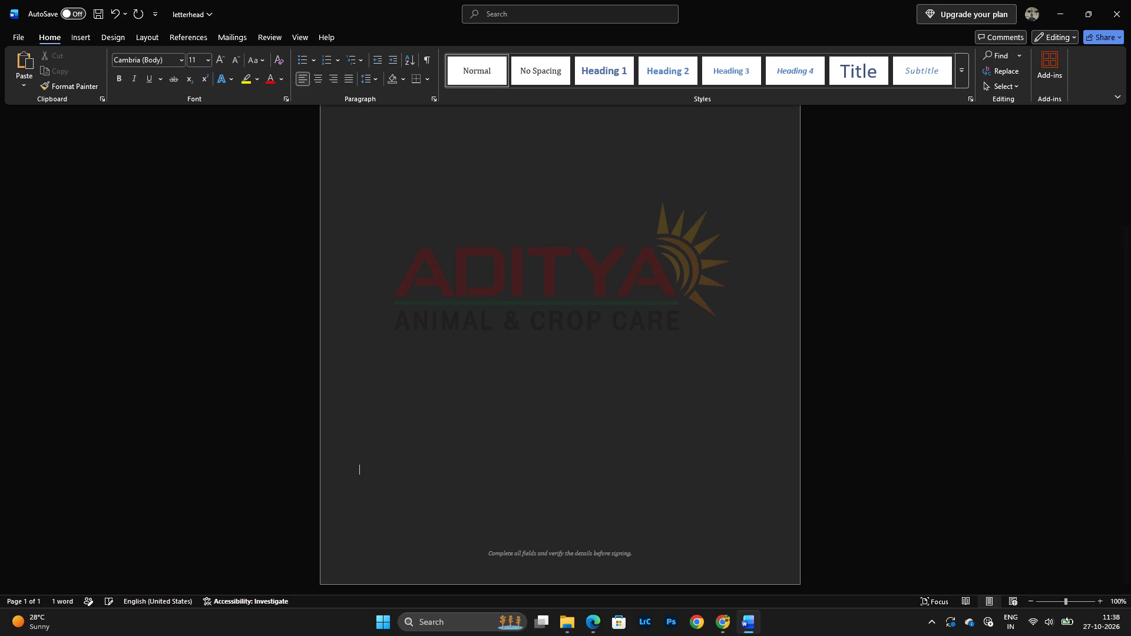
key("Return")
key("Return")
key("Return")
key("BackSpace")
key("ctrl+v")
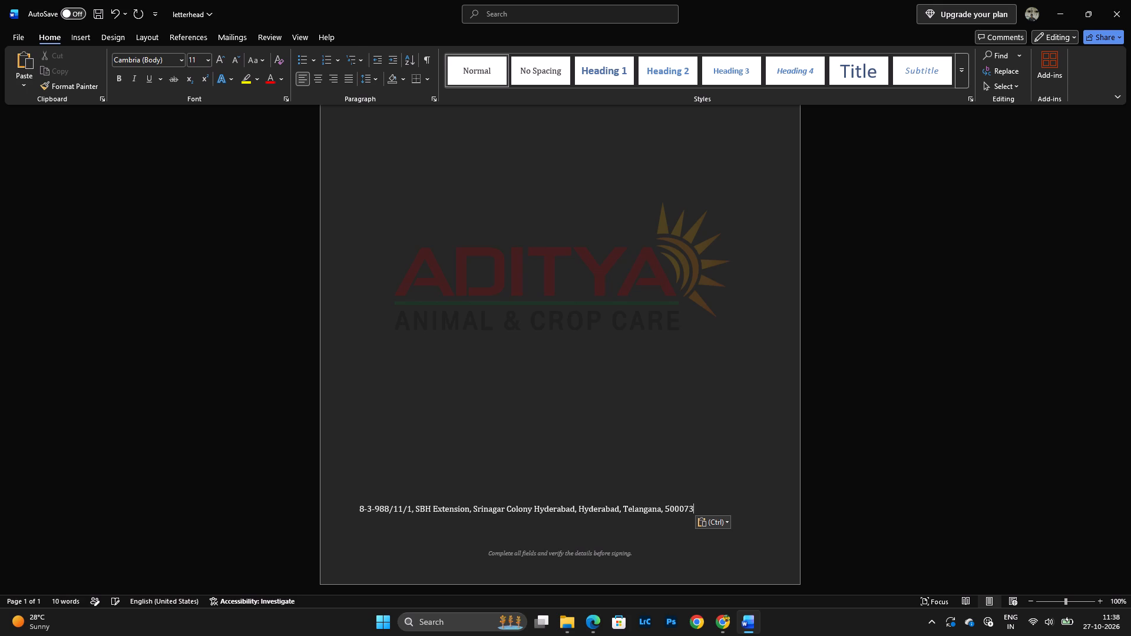
Split the company address onto two lines after "Srinagar Colony" and remove the duplicate "Hyderabad,".
left_click(472, 510)
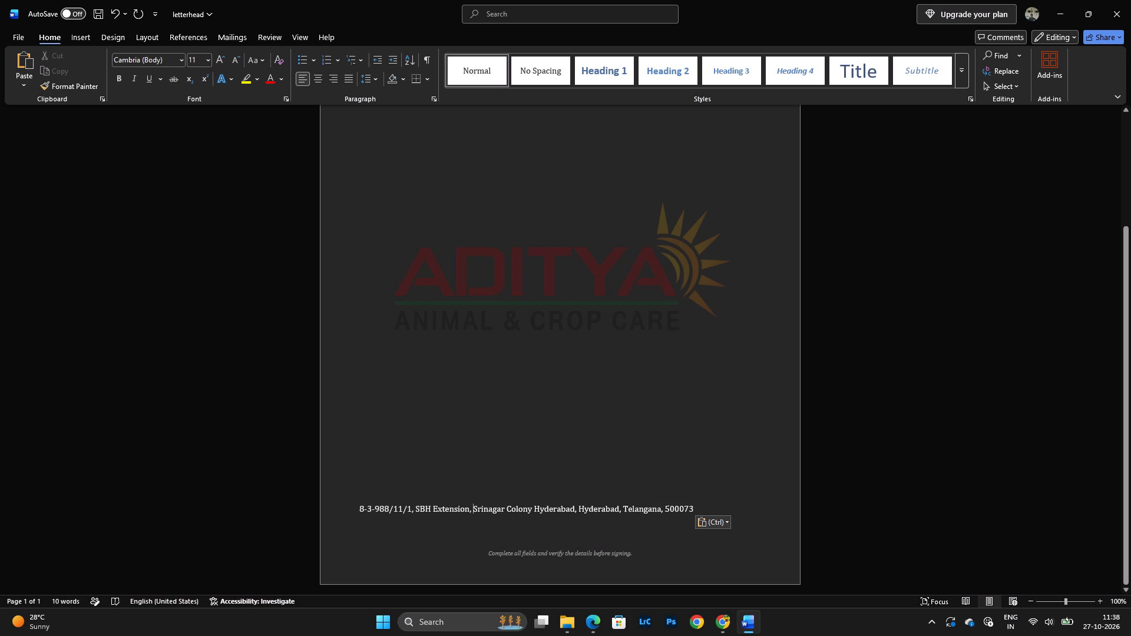
key("shift+Return")
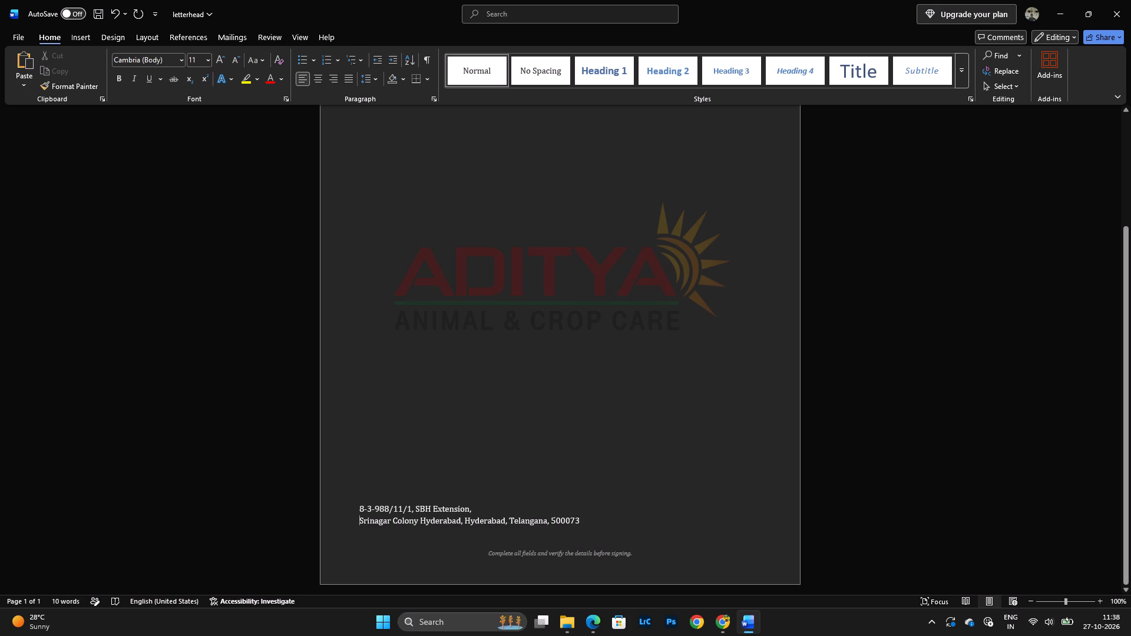
left_click_drag(462, 524, 421, 520)
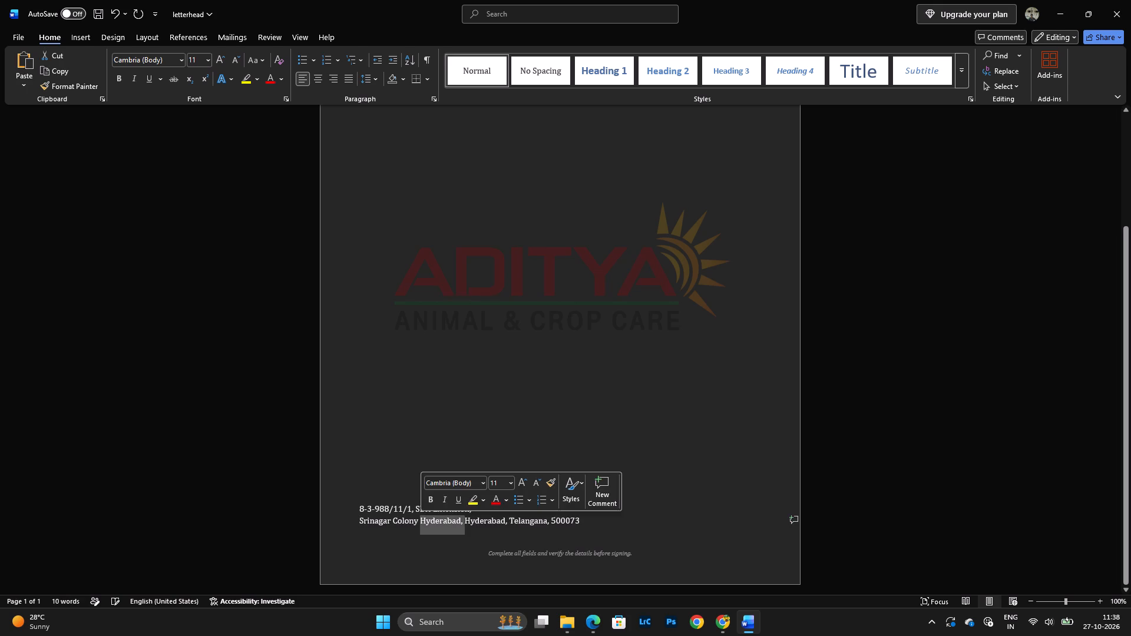
key("BackSpace")
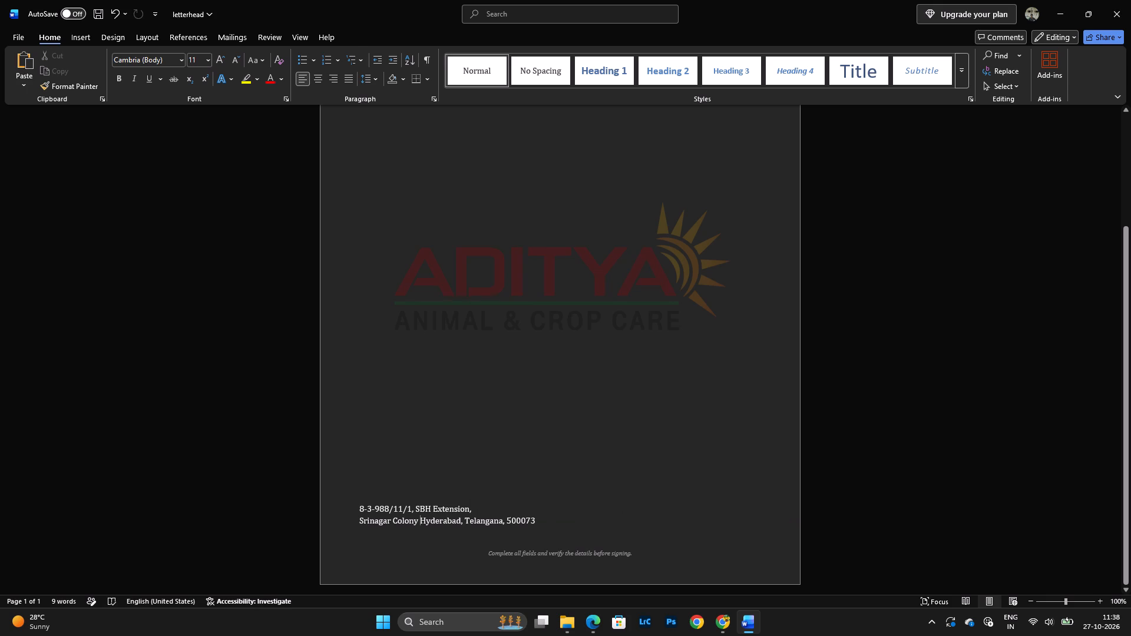
left_click_drag(356, 521, 414, 520)
key("ctrl+x")
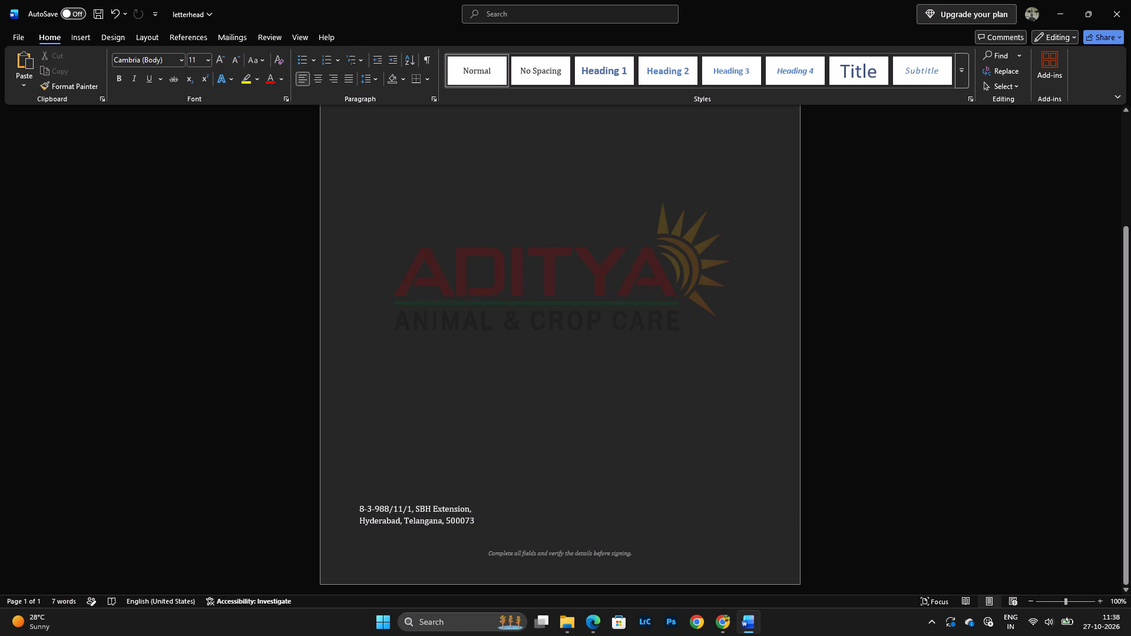
left_click(472, 509)
key("ctrl+v")
With the insertion point after the first address line, copy the phone number from the contact-details image in Chrome and return to Word.
left_click(474, 525)
left_click(624, 508)
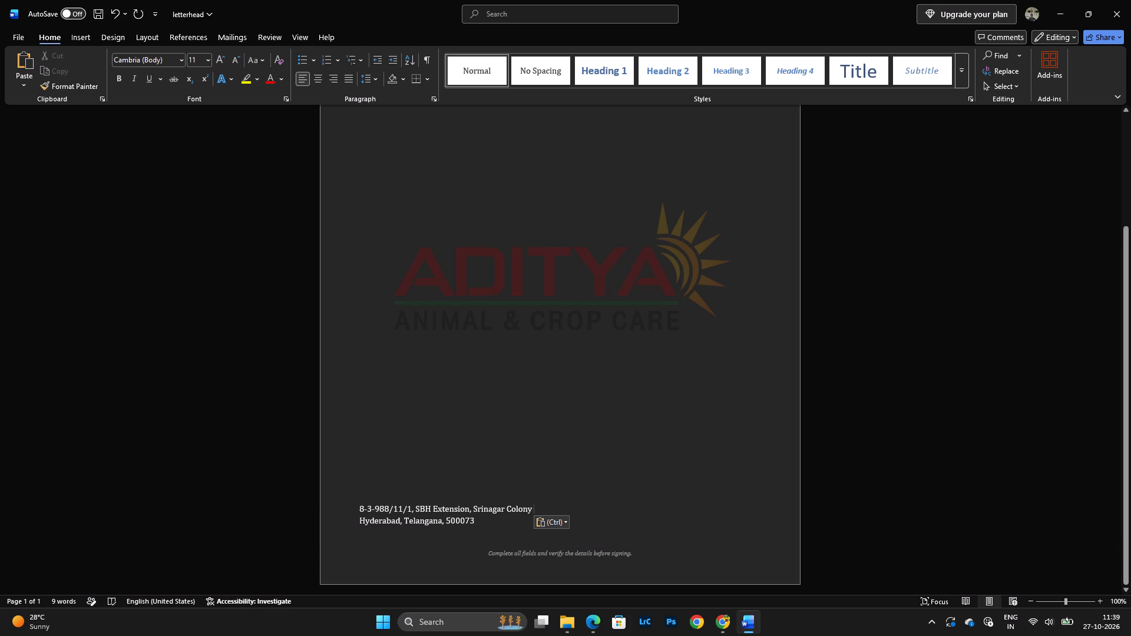
key("alt+Tab")
key("alt+Tab")
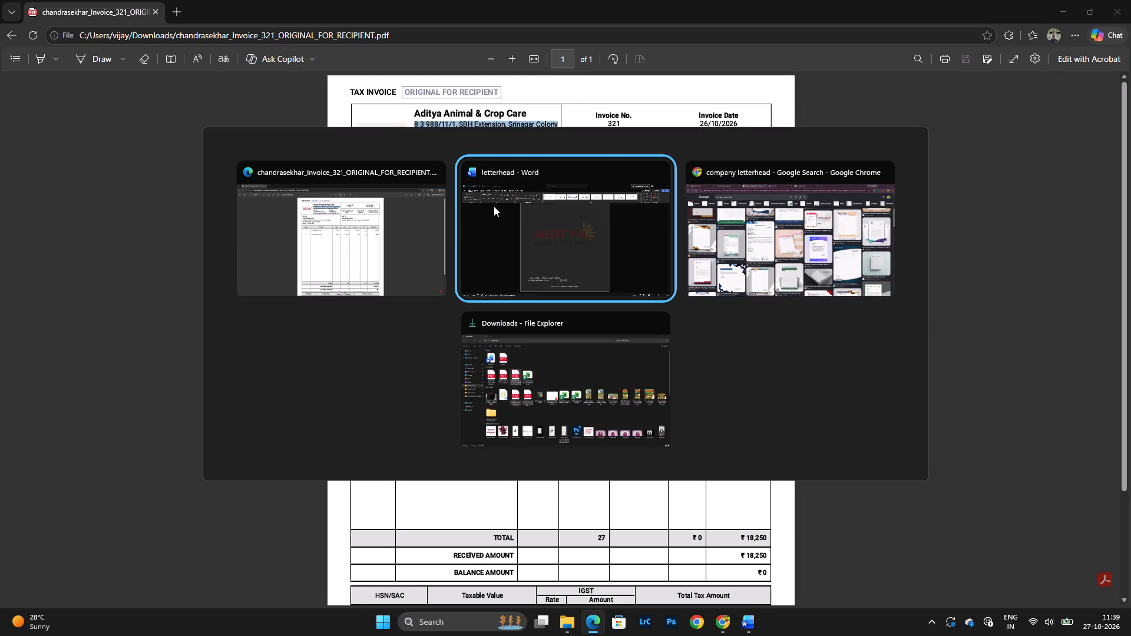
key("alt+Tab")
left_click(618, 1)
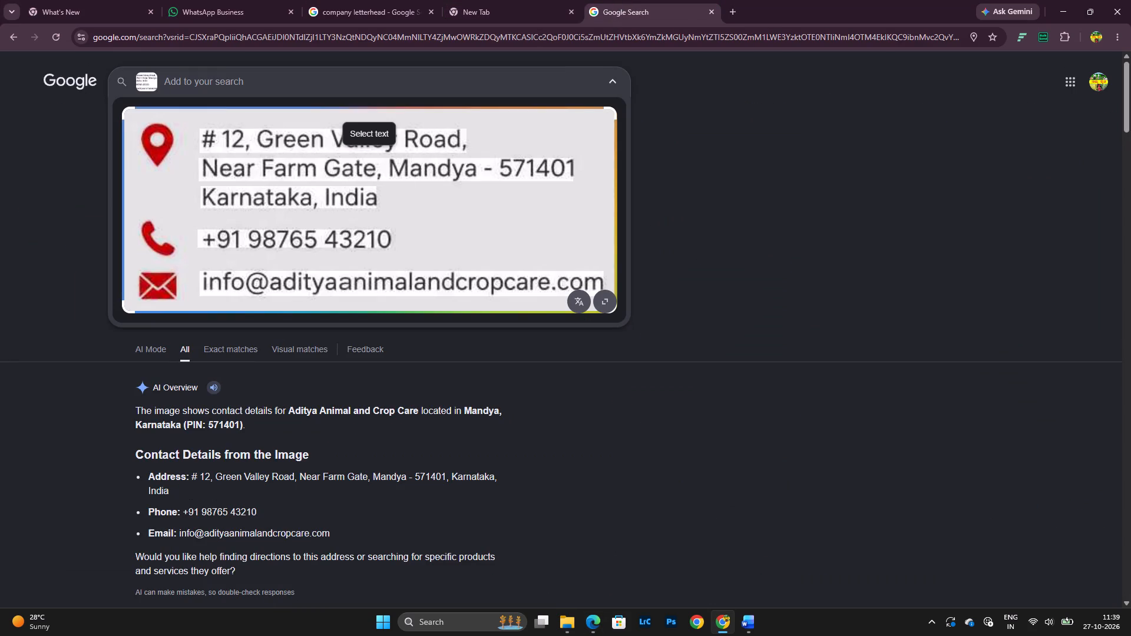
left_click_drag(202, 281, 227, 282)
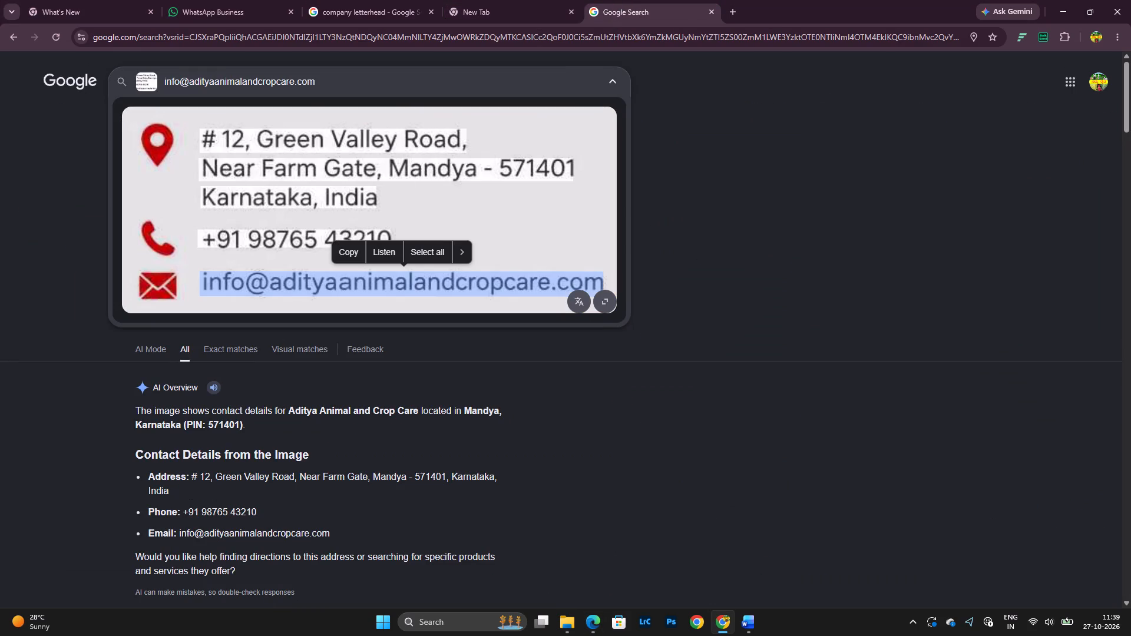
left_click_drag(201, 237, 392, 244)
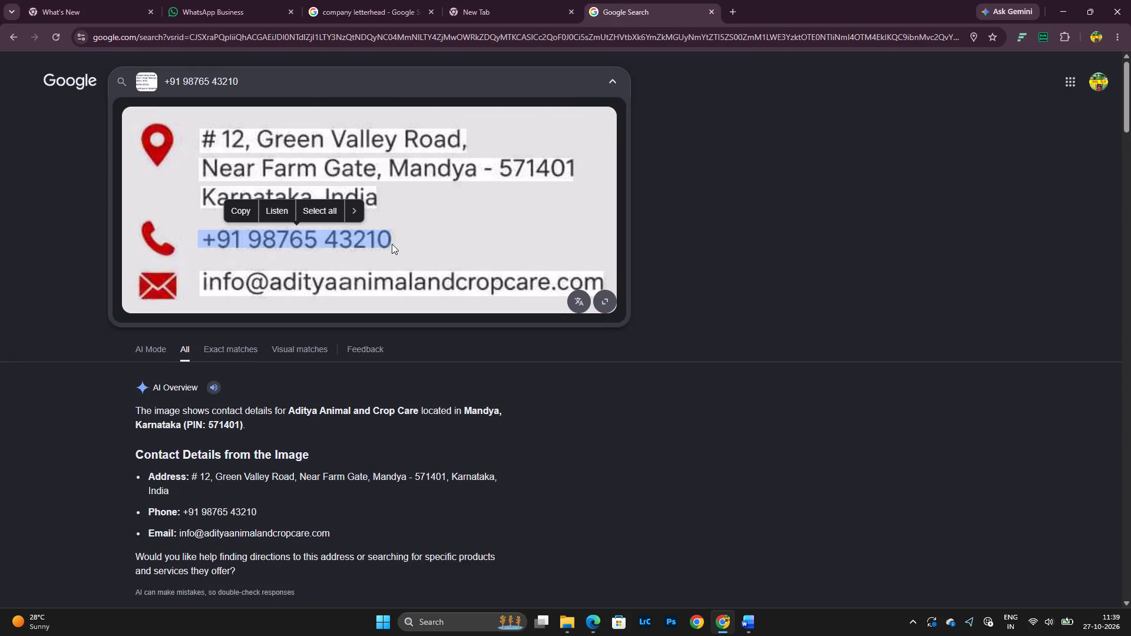
right_click(339, 234)
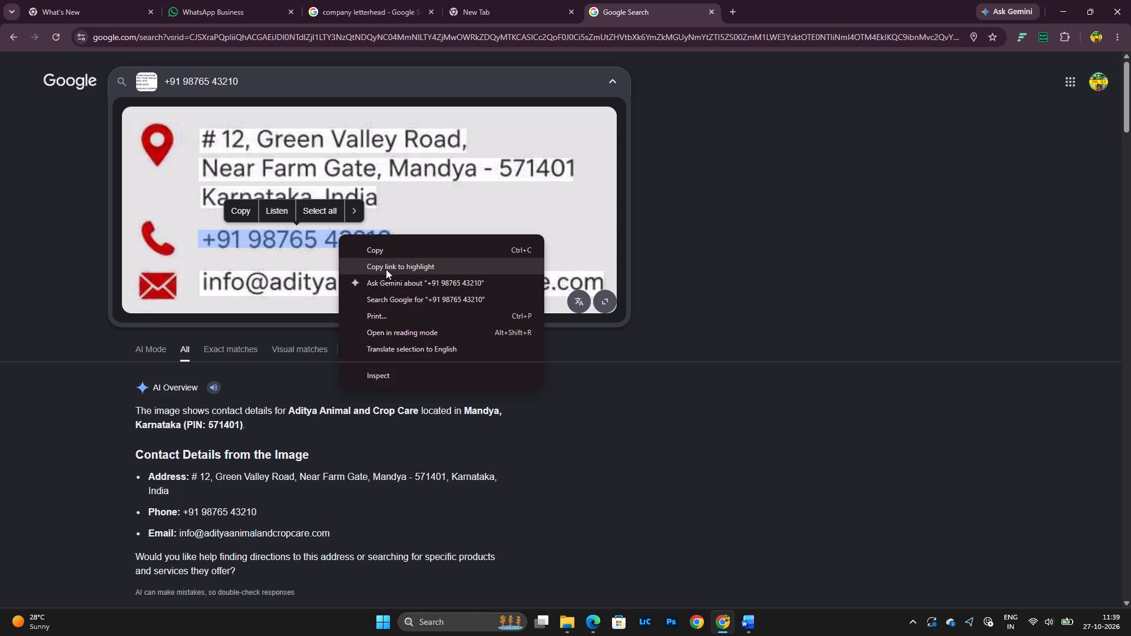
left_click(383, 254)
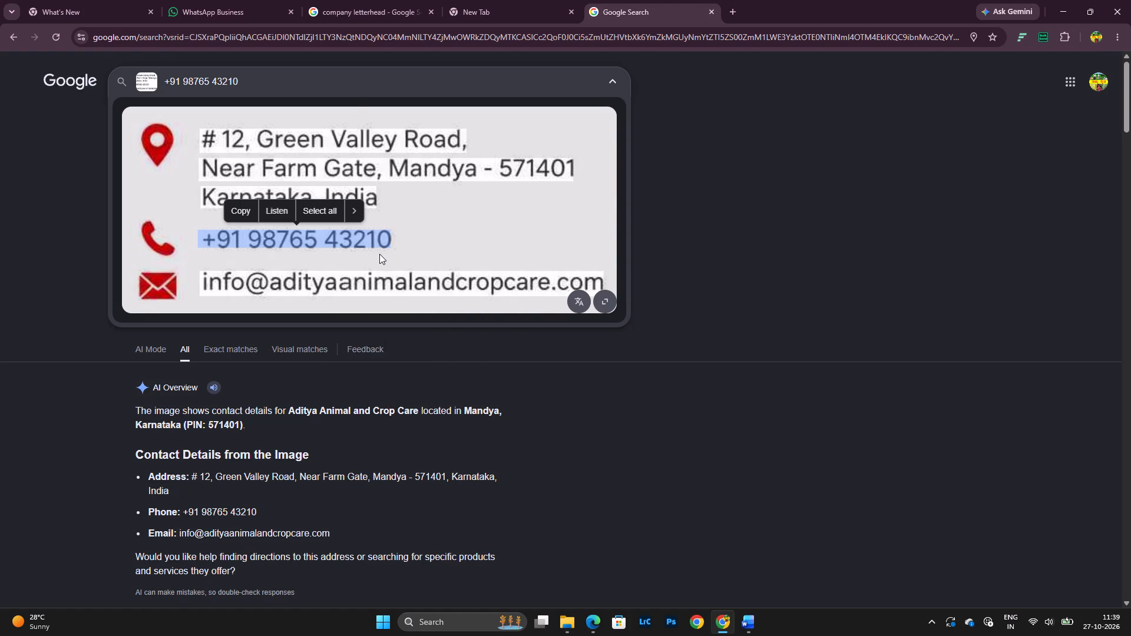
key("alt+Tab")
key("alt+Tab")
key("alt+Tab")
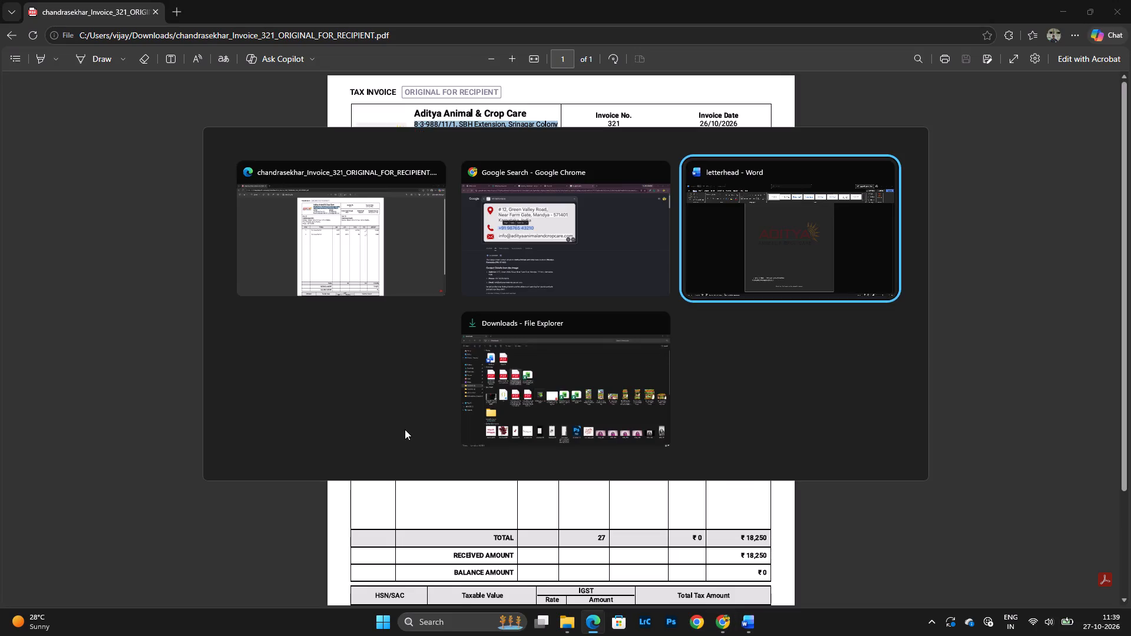
Add a gap of seven spaces after the first address line and paste the copied phone number there.
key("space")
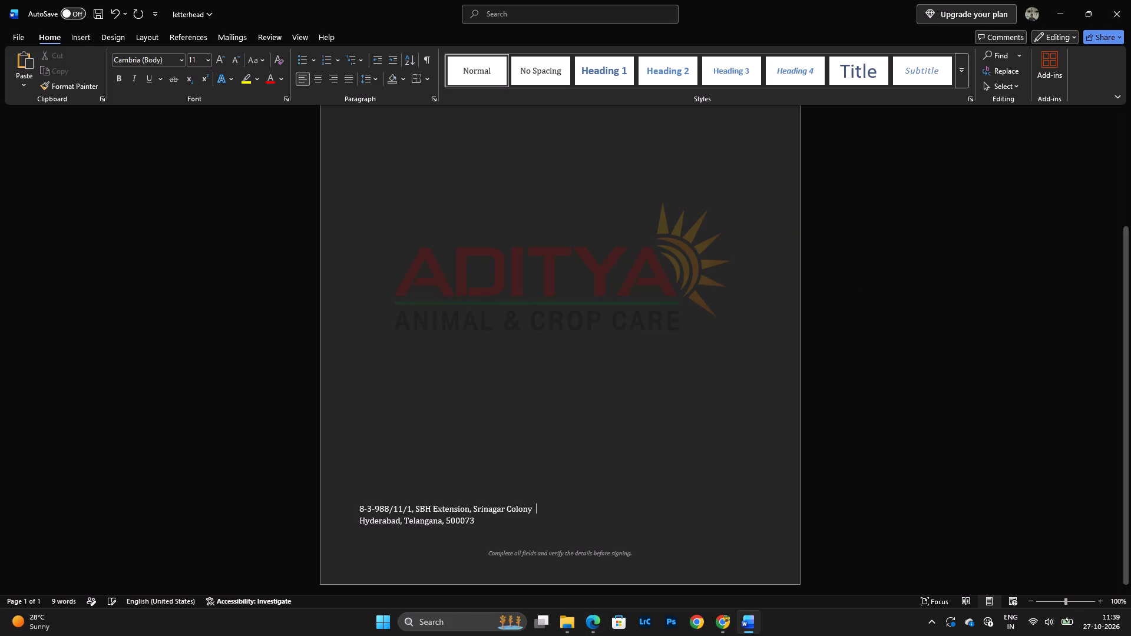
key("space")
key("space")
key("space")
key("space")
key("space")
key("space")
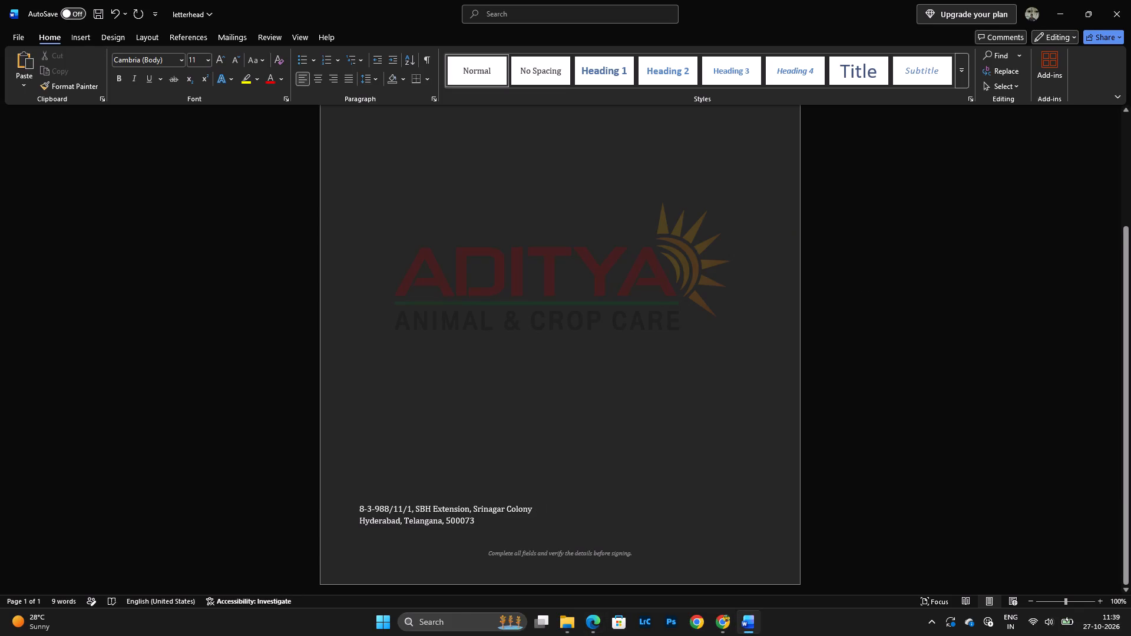
key("ctrl+v")
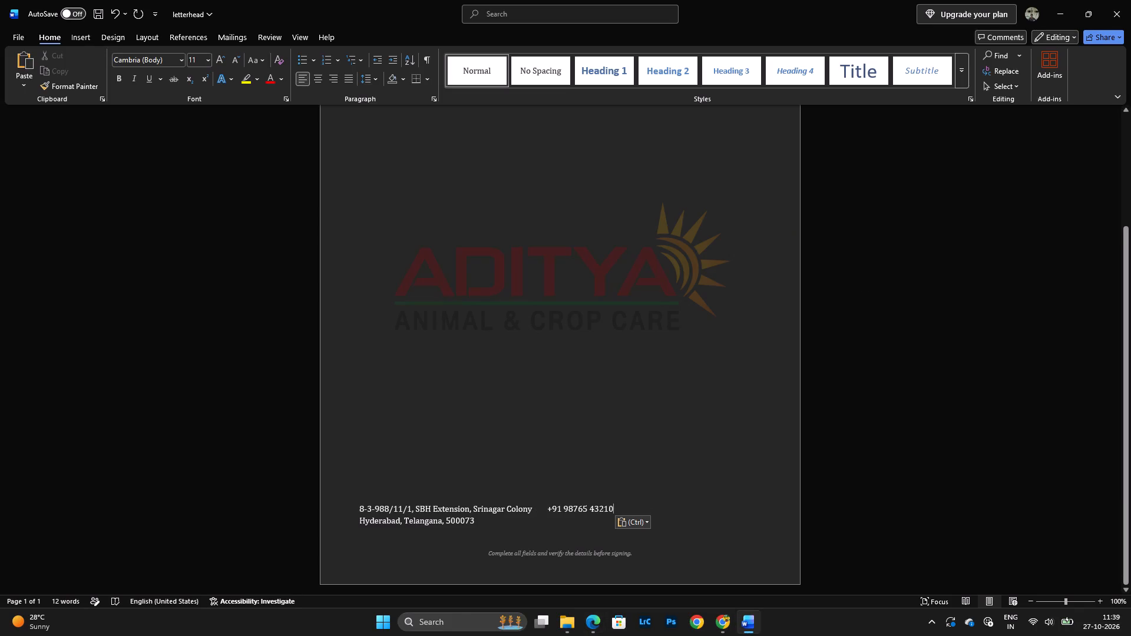
Copy the company email address from the contact-details image in Chrome and return to Word.
key("alt+Tab")
key("alt+Tab")
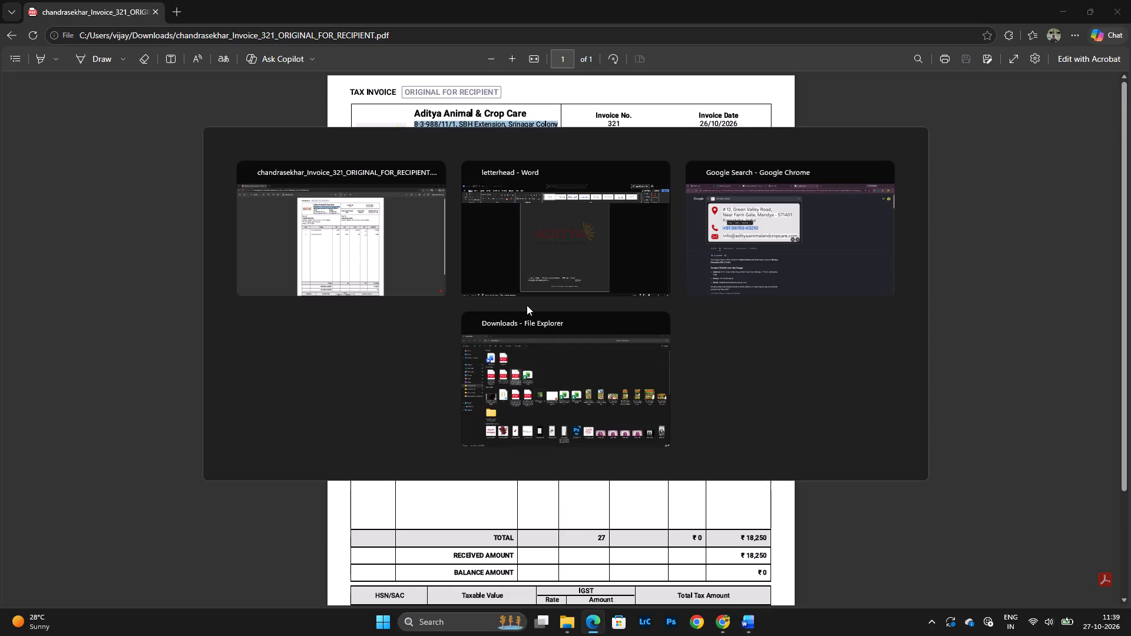
key("alt+Tab")
left_click(425, 249)
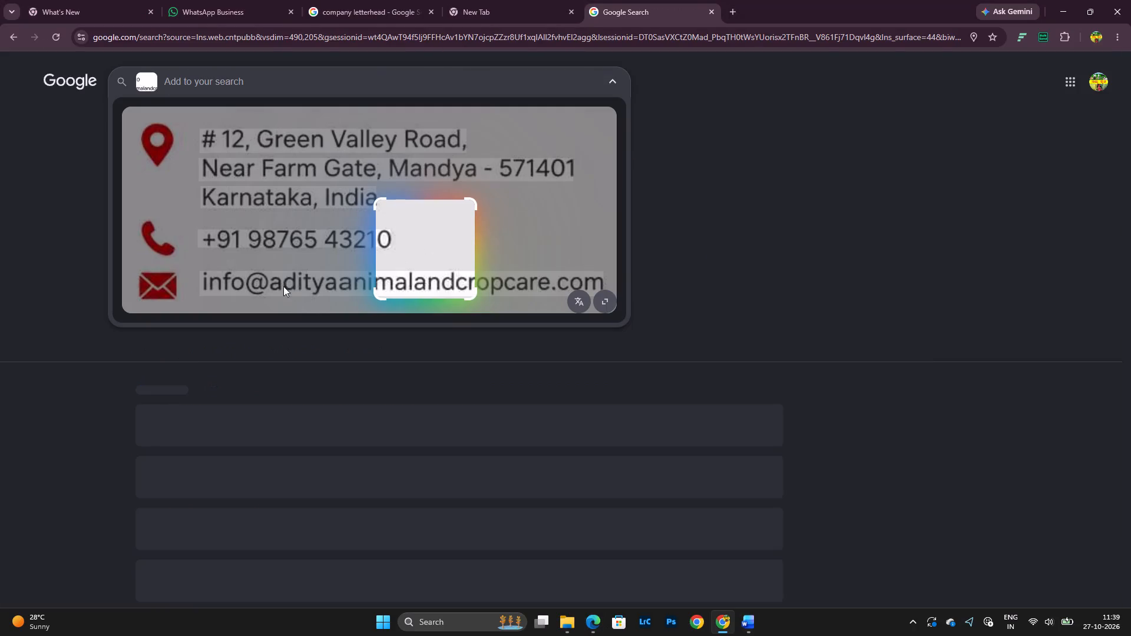
left_click(272, 278)
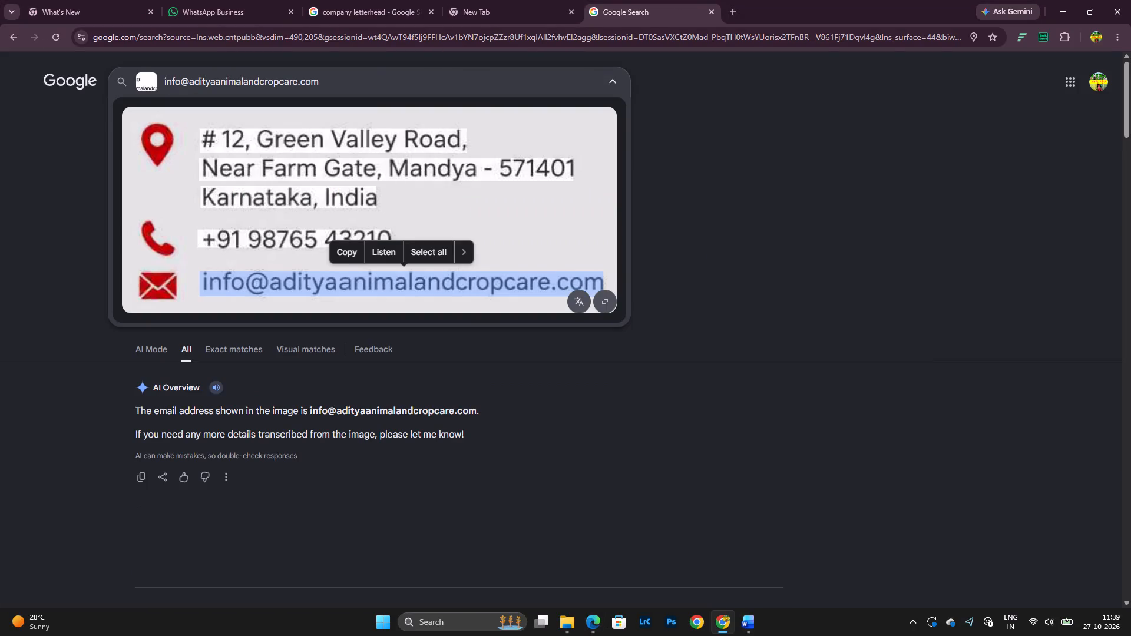
left_click(318, 295)
left_click(274, 281)
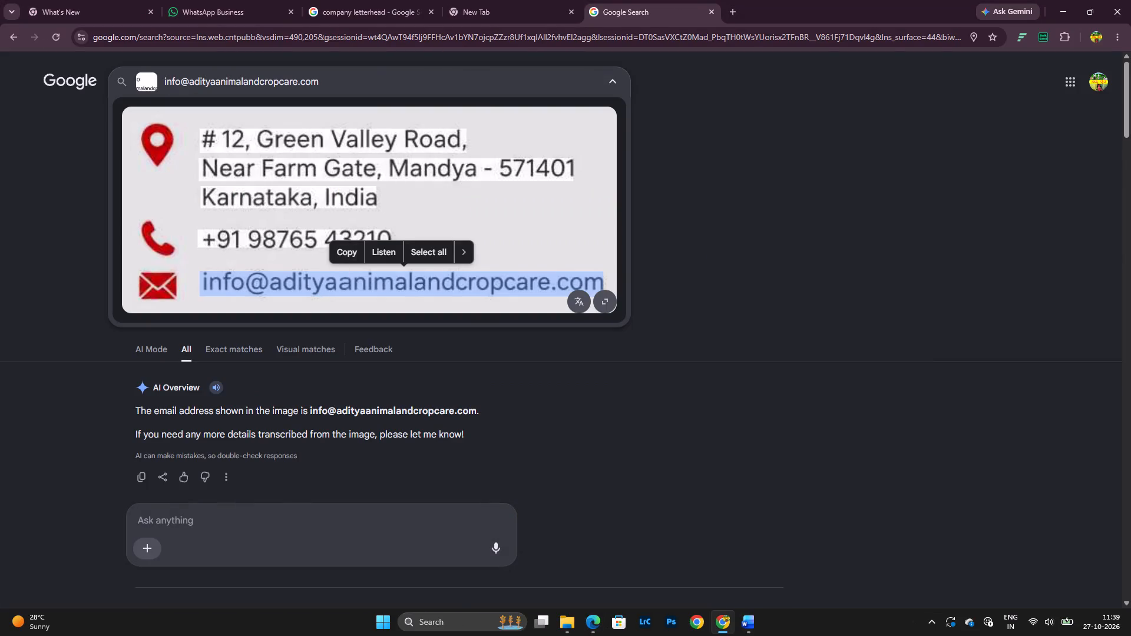
left_click(272, 281)
left_click_drag(272, 281, 312, 277)
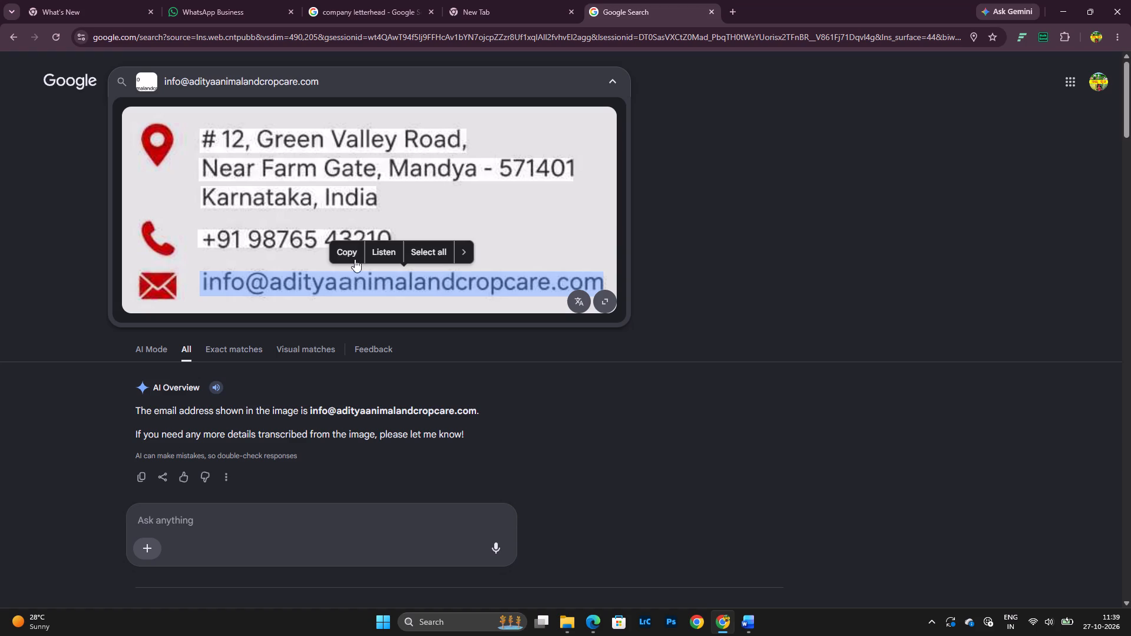
left_click(343, 254)
key("alt+Tab")
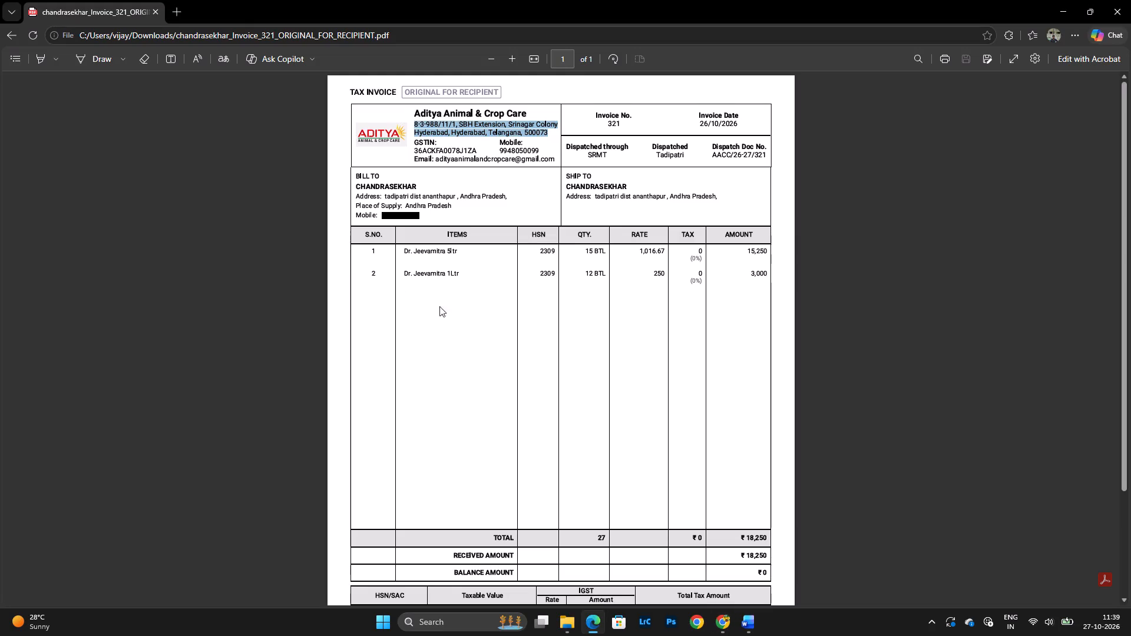
key("alt+Tab")
key("alt+Tab")
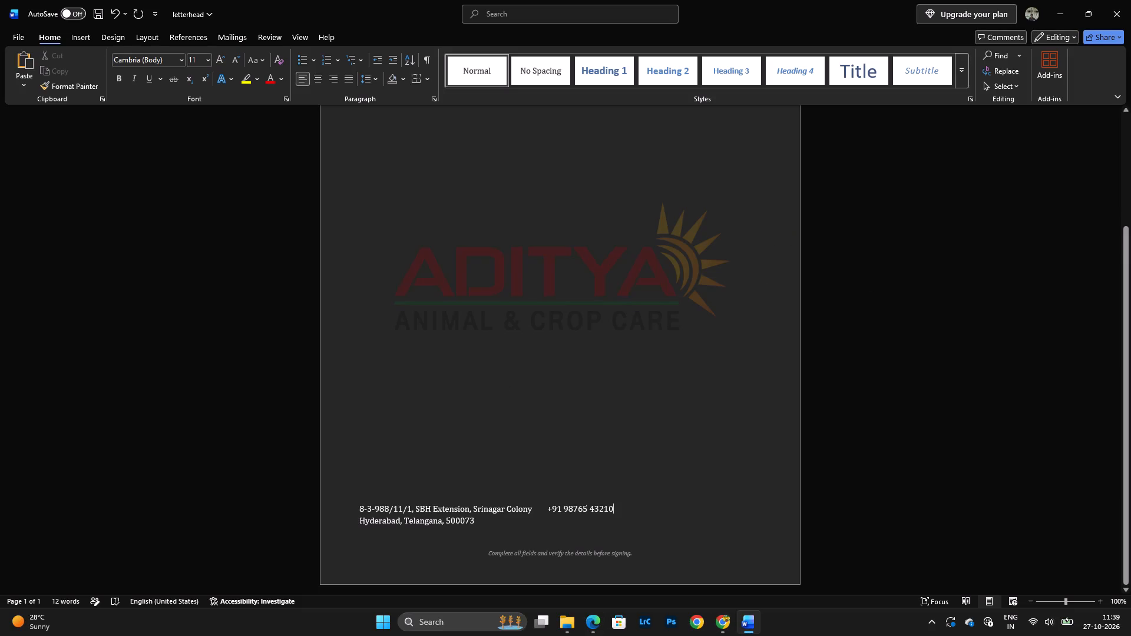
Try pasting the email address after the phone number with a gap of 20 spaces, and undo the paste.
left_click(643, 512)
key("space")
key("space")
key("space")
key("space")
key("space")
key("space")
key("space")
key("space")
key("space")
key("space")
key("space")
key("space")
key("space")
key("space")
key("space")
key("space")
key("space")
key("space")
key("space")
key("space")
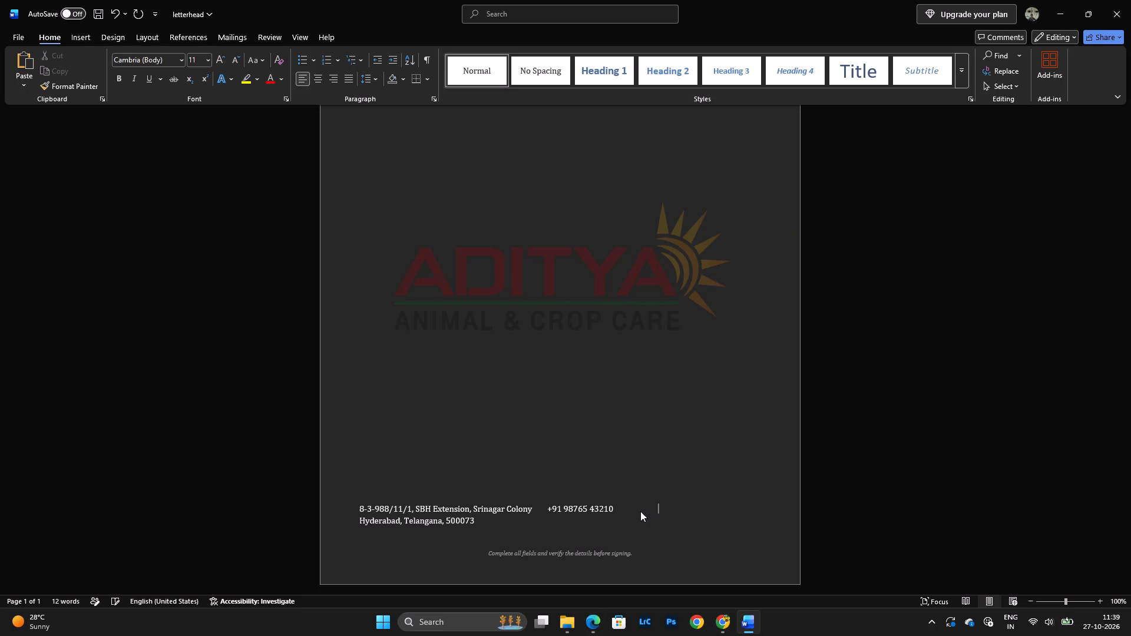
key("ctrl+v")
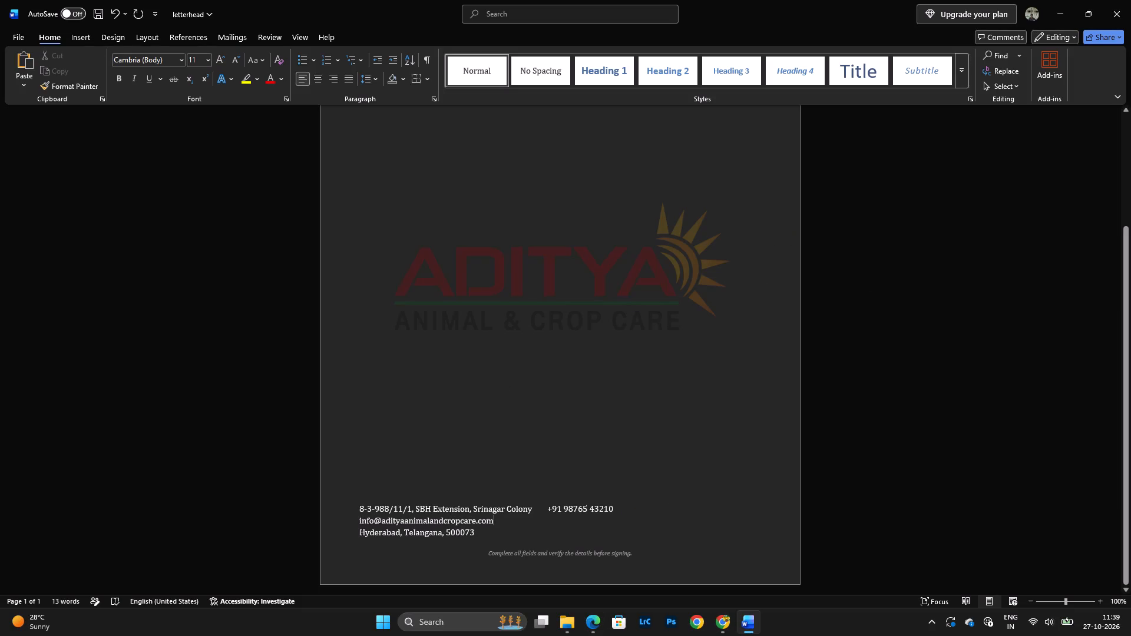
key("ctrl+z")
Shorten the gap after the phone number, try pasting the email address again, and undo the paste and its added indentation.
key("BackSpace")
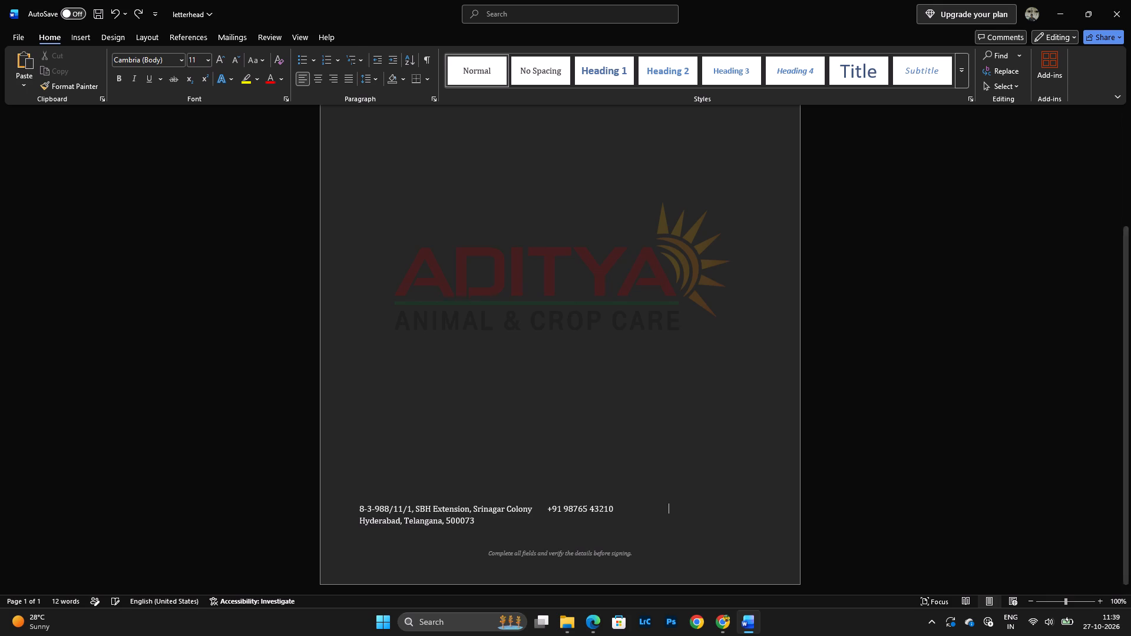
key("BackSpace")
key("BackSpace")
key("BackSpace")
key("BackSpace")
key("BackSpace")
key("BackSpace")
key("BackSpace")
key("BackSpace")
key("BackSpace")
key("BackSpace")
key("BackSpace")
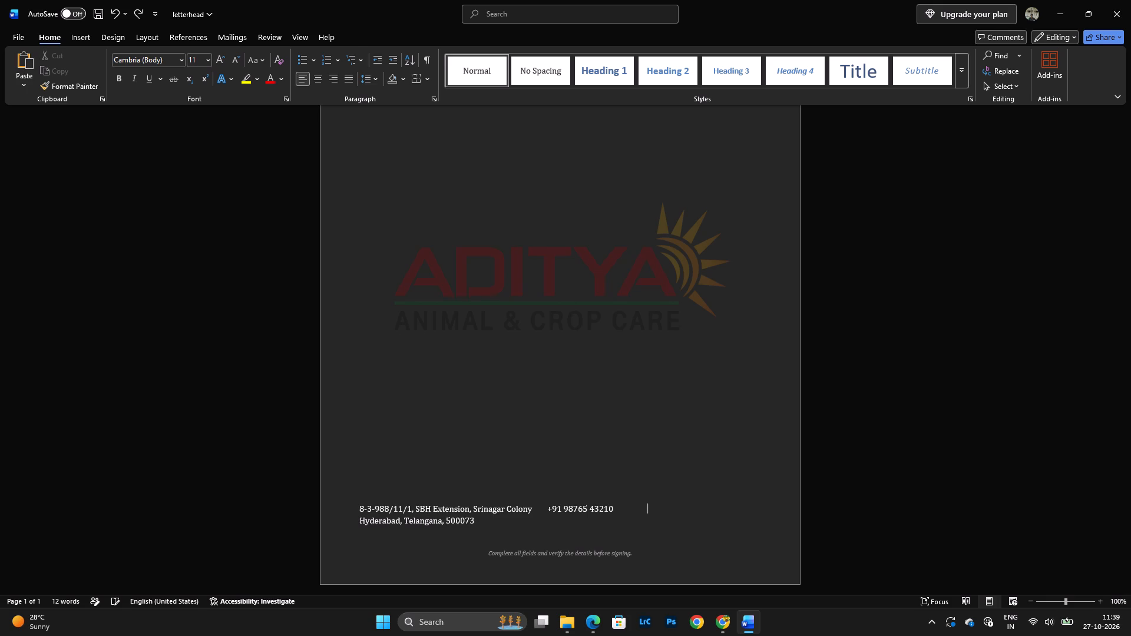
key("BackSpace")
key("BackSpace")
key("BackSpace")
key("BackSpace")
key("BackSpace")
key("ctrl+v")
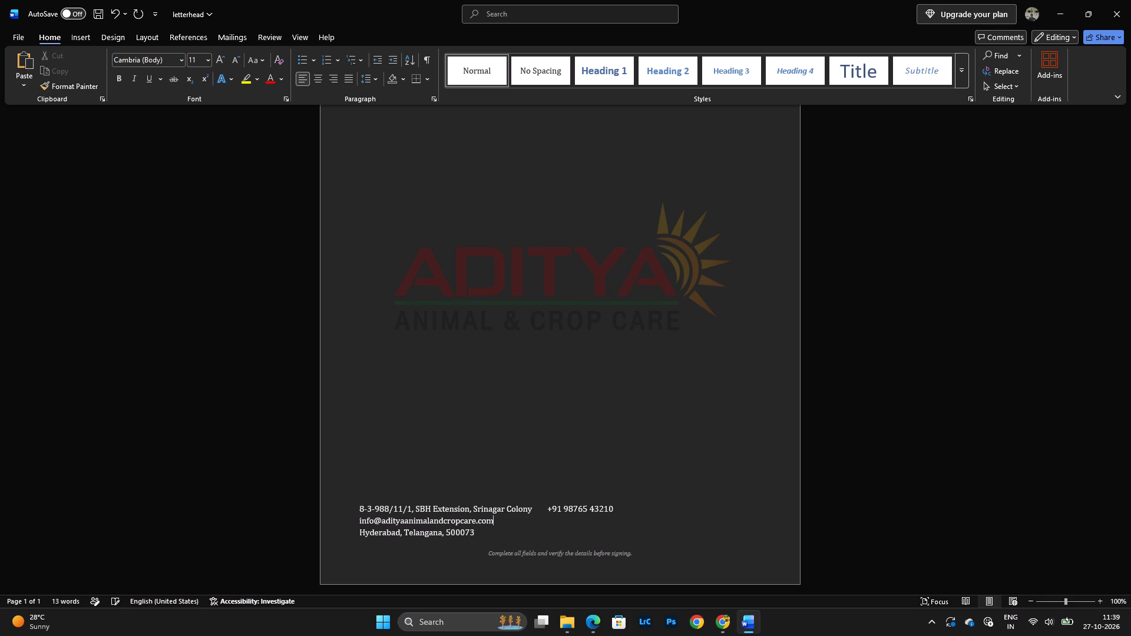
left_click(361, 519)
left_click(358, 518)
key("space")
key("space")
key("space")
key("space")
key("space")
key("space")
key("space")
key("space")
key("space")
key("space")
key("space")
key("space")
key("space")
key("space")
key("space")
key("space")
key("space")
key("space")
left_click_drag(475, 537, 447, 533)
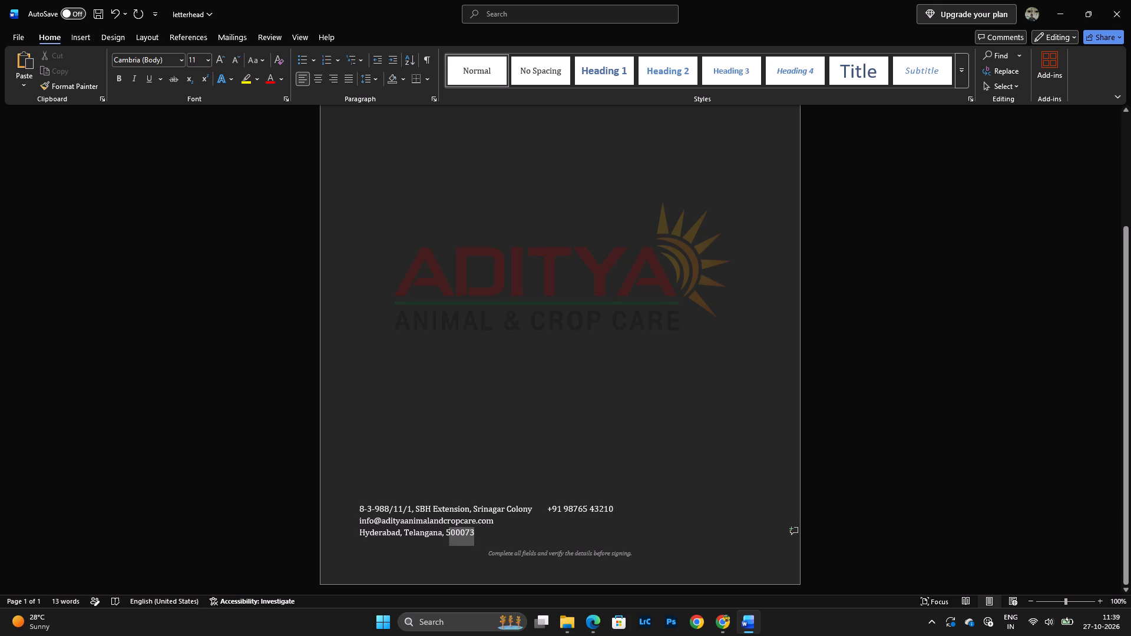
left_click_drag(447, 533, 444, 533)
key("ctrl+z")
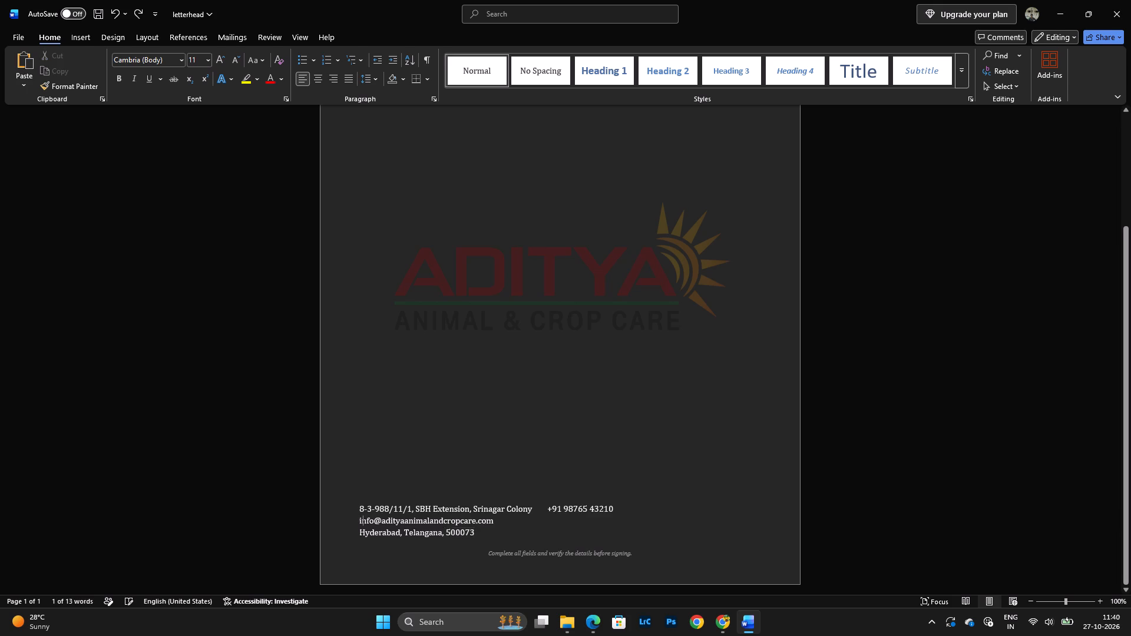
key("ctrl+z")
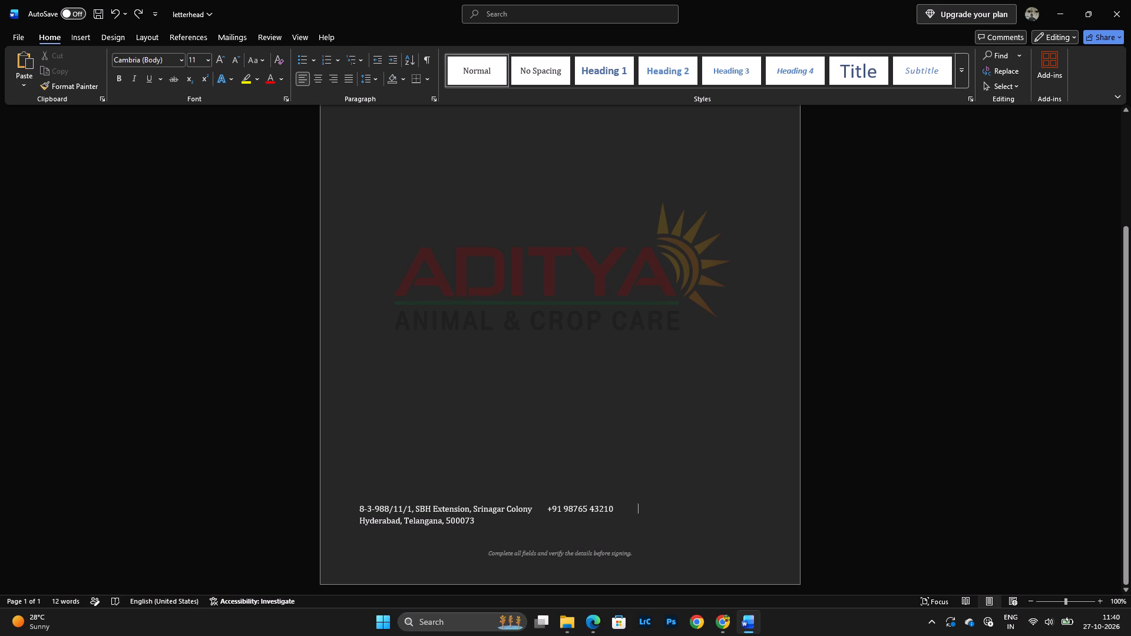
Remove three spaces before the phone number and paste the email address just after it on the same line.
left_click(544, 509)
key("BackSpace")
key("BackSpace")
key("BackSpace")
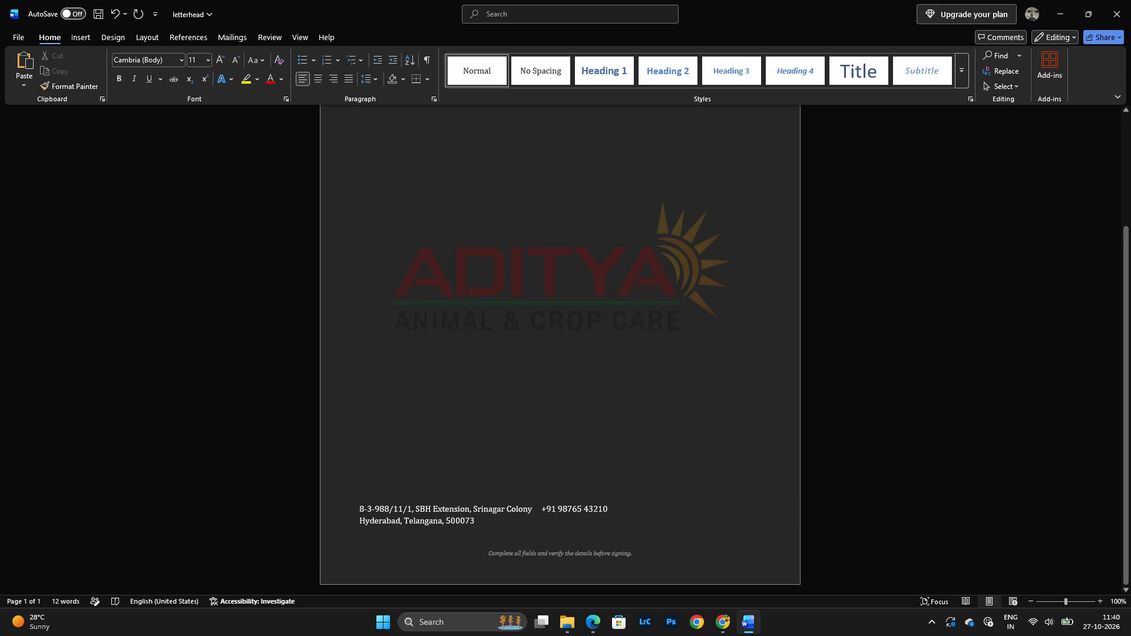
left_click(614, 510)
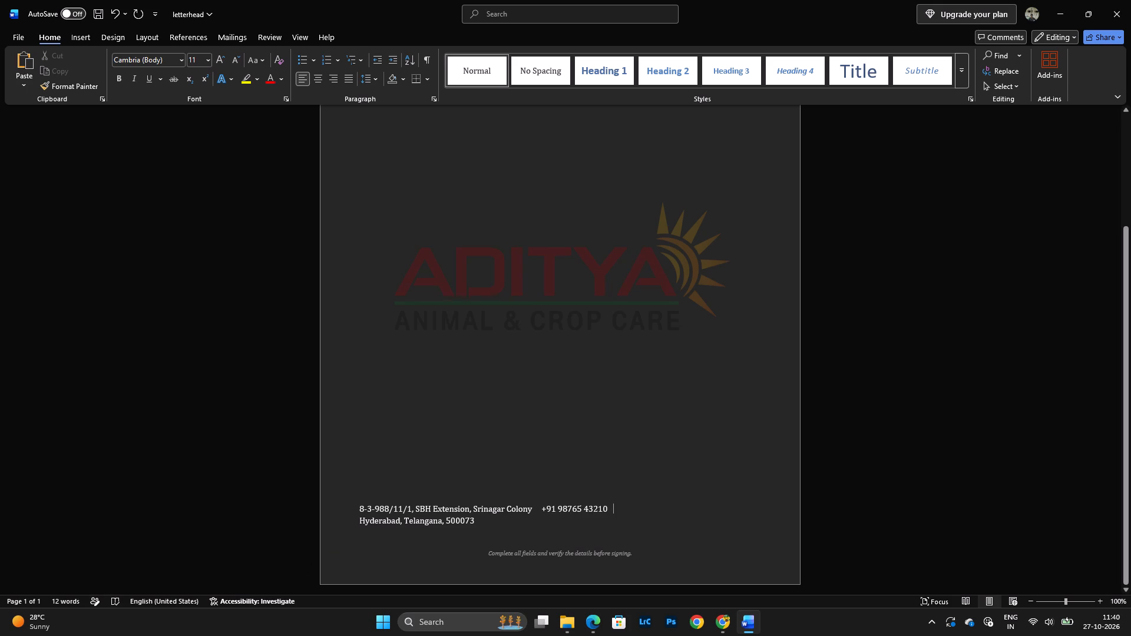
key("ctrl+v")
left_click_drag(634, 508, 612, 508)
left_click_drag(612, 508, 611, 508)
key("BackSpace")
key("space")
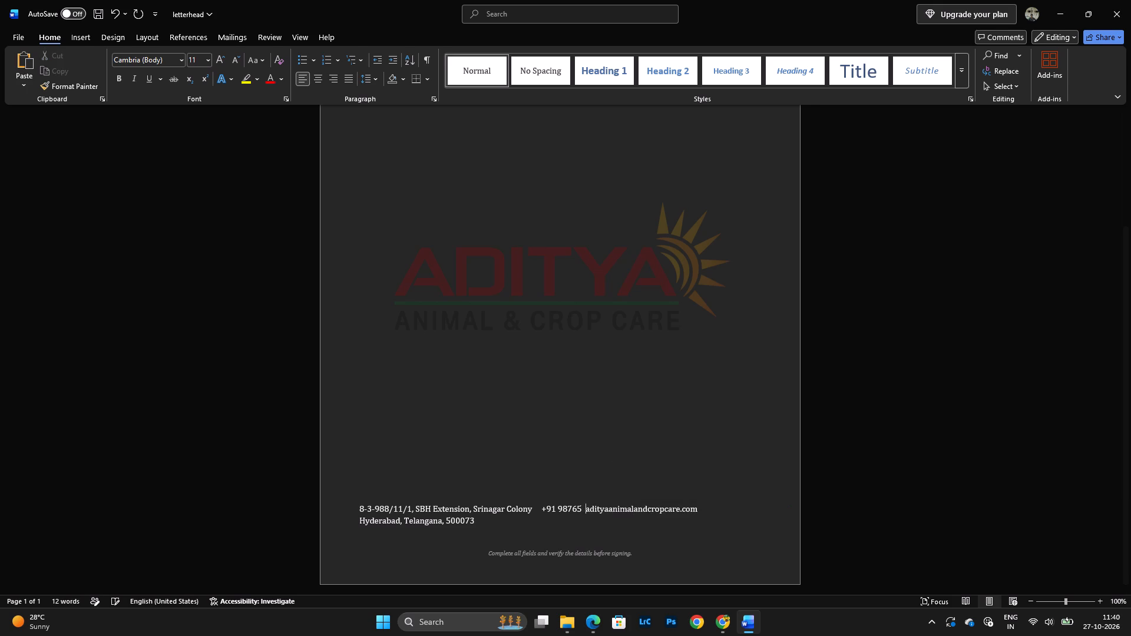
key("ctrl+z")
left_click(612, 508)
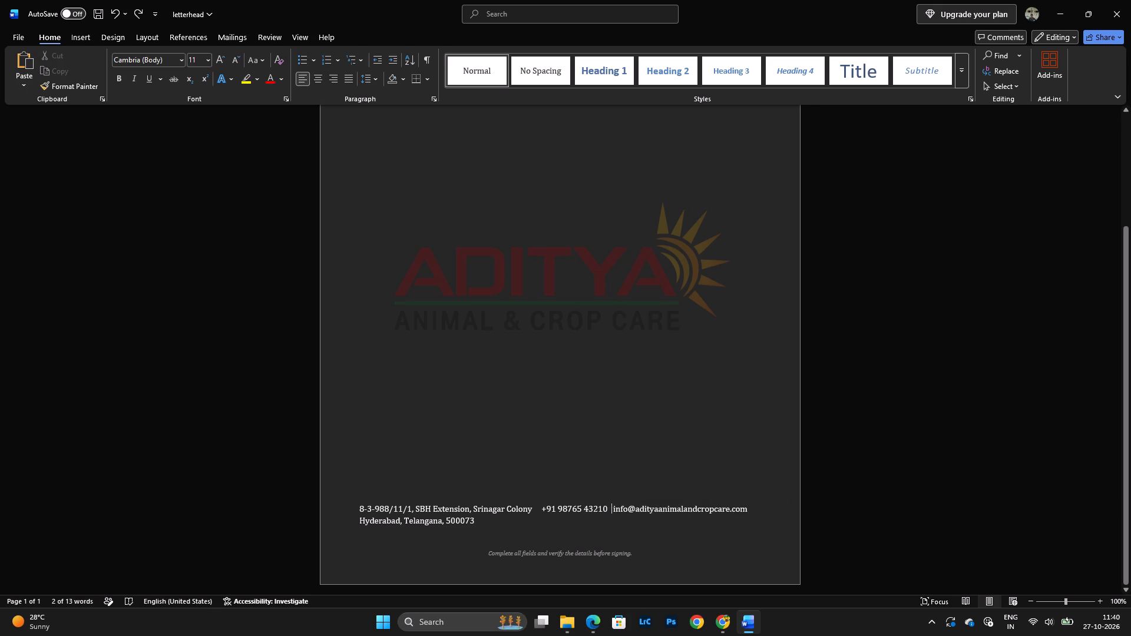
left_click_drag(613, 508, 637, 511)
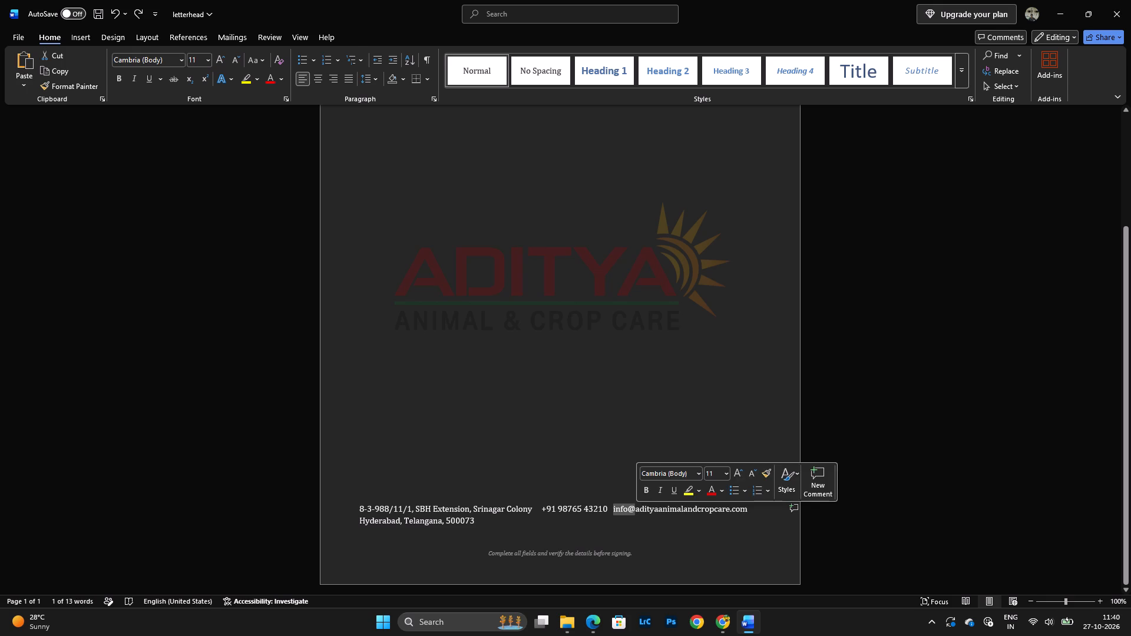
key("BackSpace")
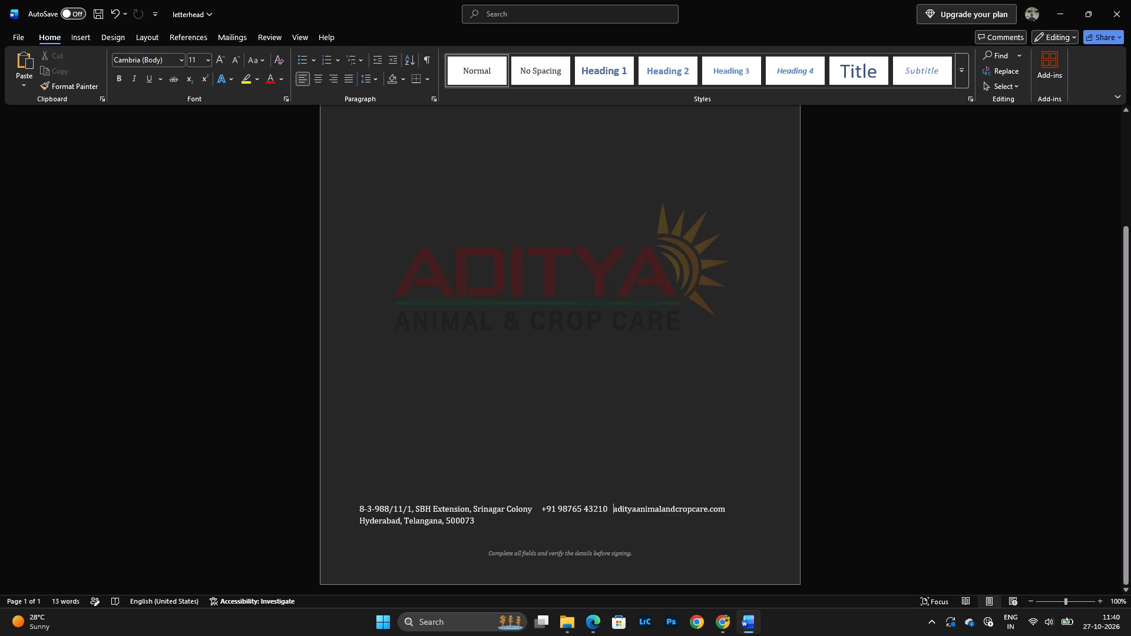
left_click(711, 509)
left_click_drag(735, 508, 710, 508)
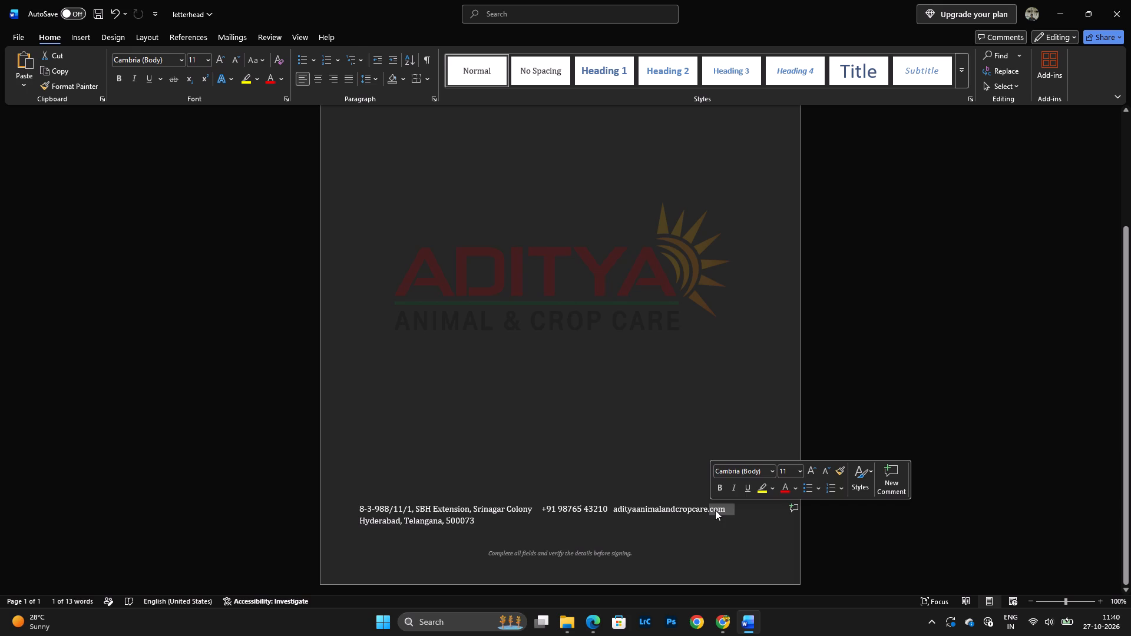
key("BackSpace")
key("BackSpace")
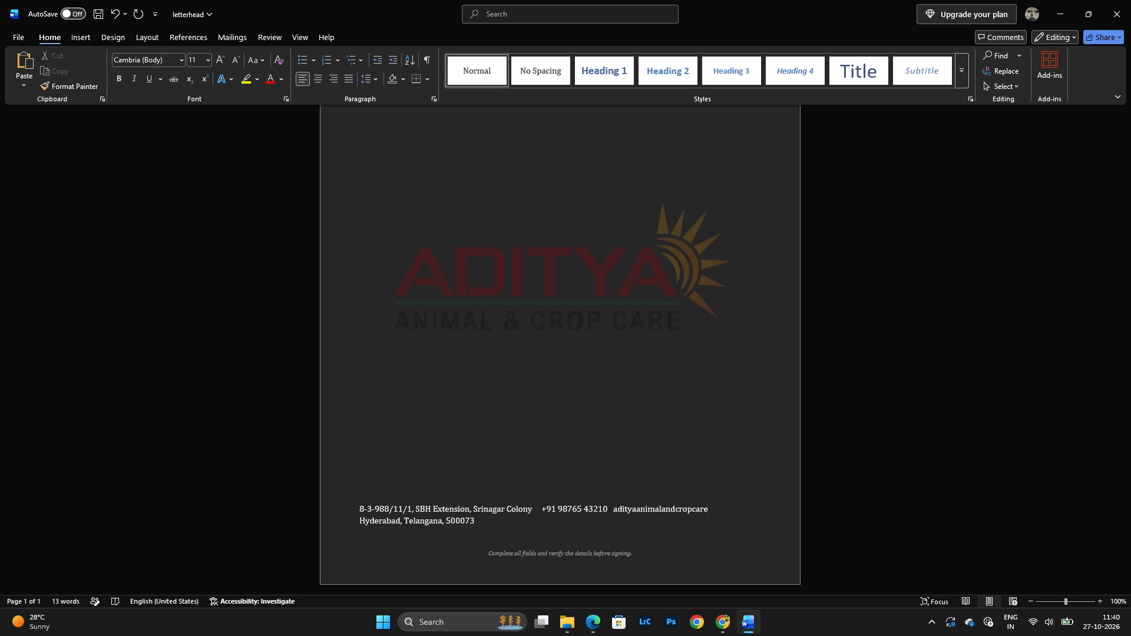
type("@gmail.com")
Search Google in a new Chrome tab for "location shortcut key in word".
left_click(728, 625)
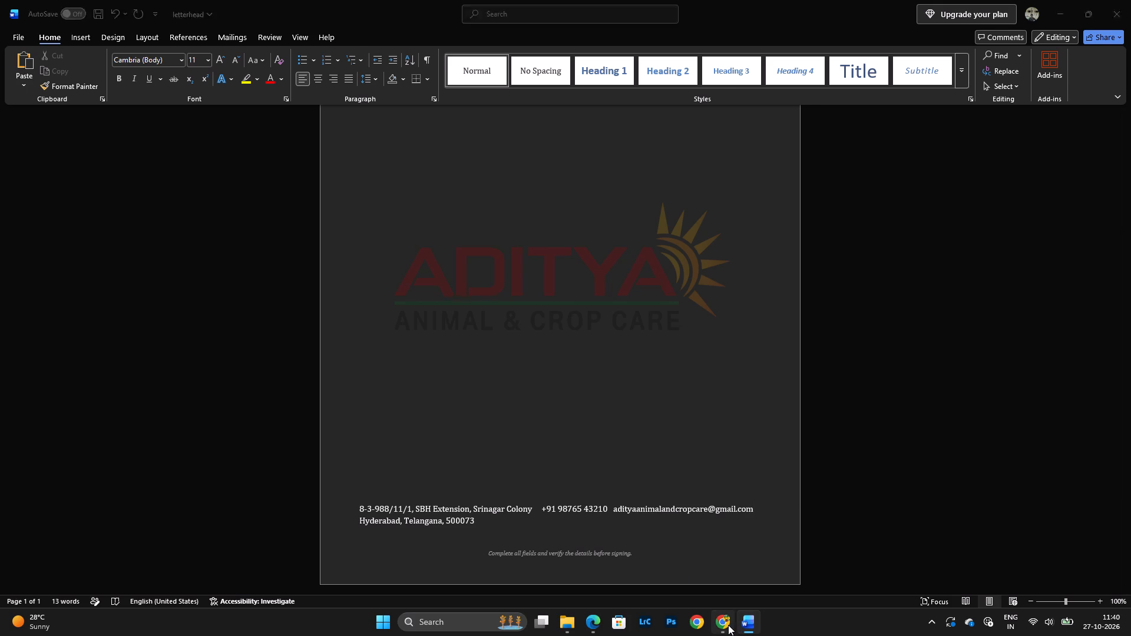
left_click(739, 8)
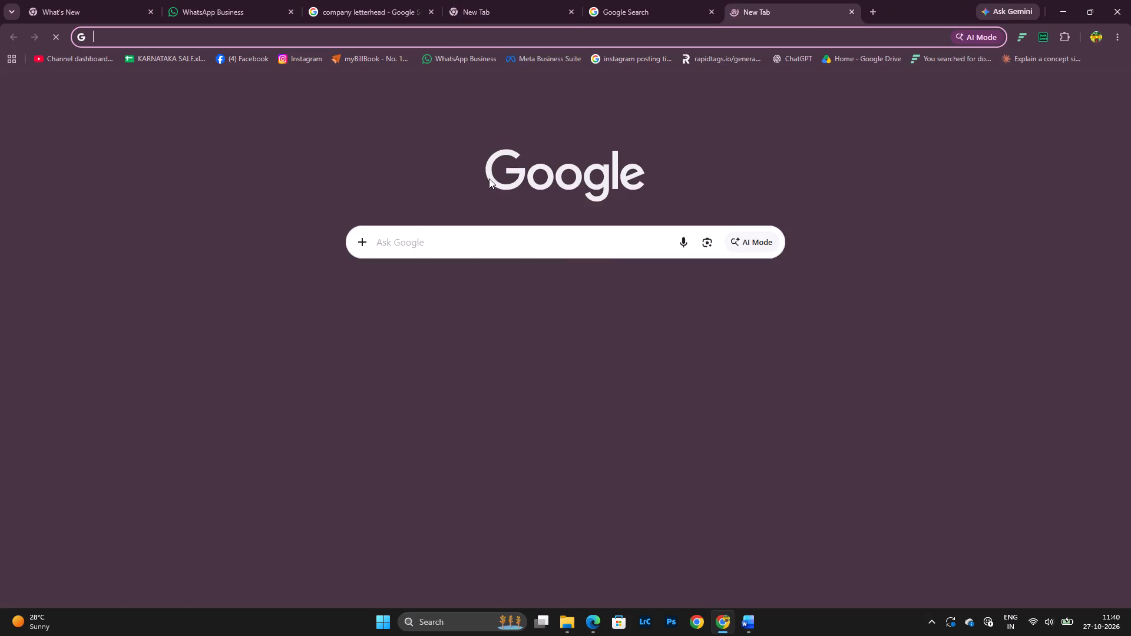
left_click(469, 239)
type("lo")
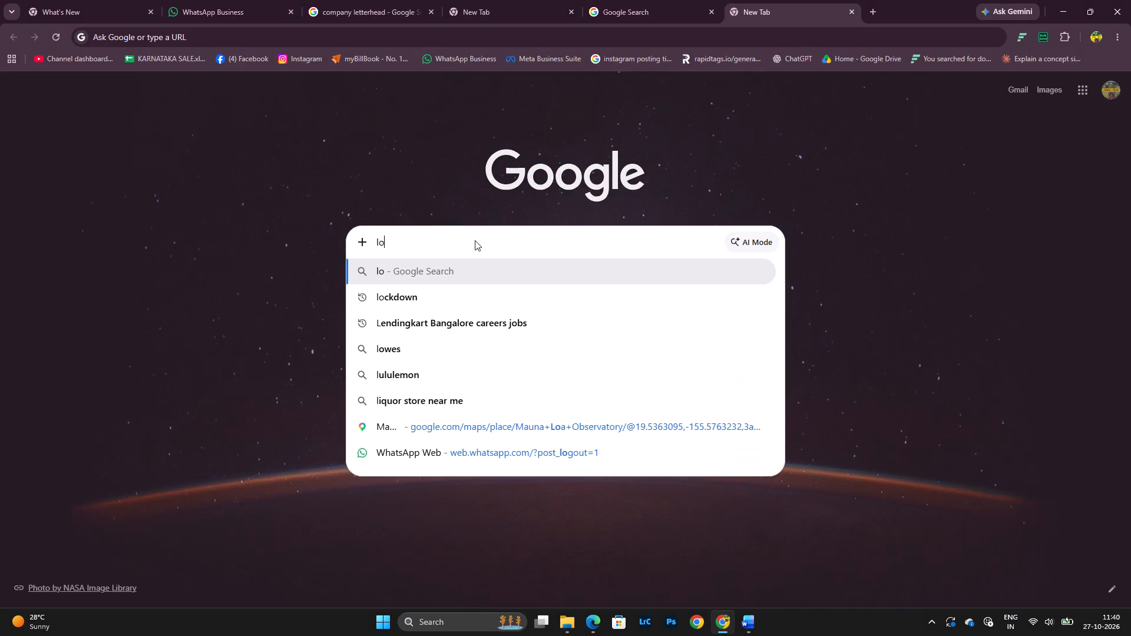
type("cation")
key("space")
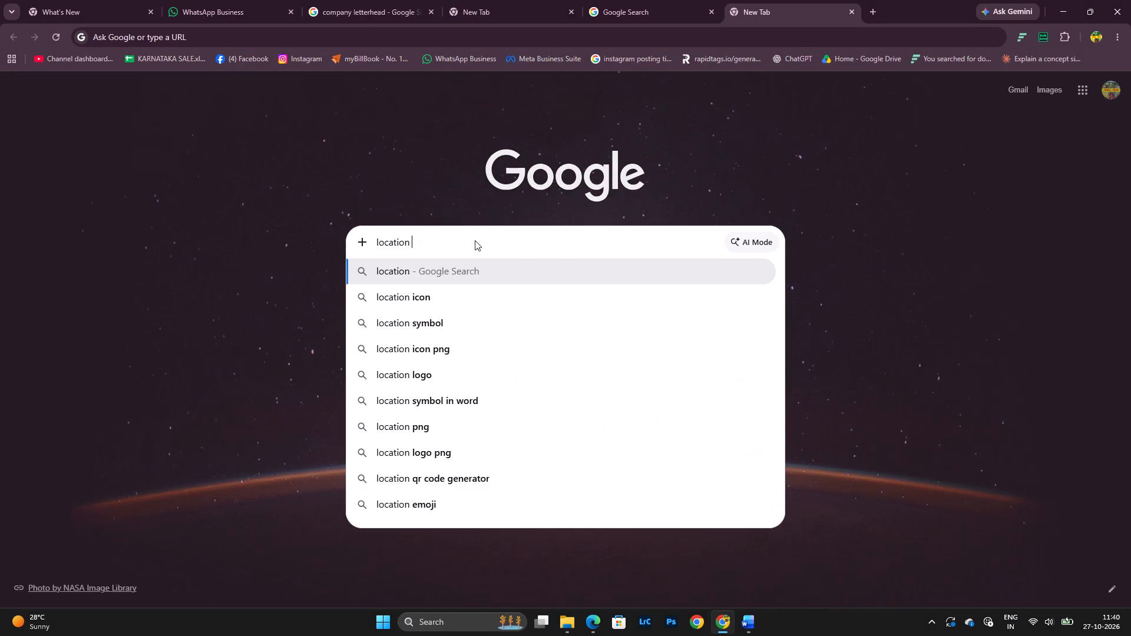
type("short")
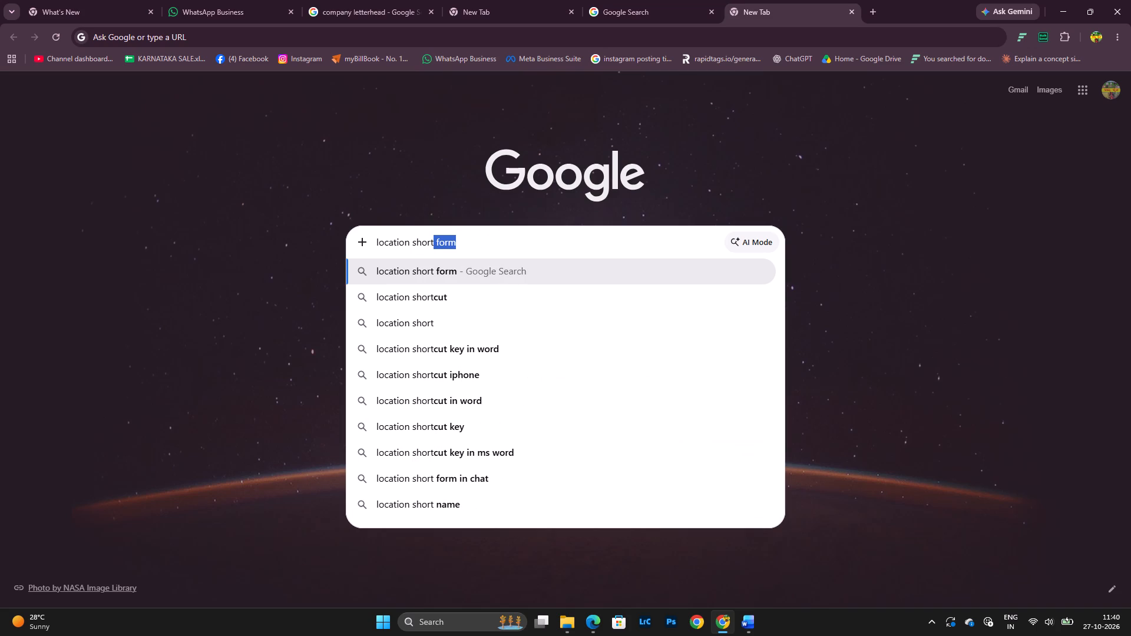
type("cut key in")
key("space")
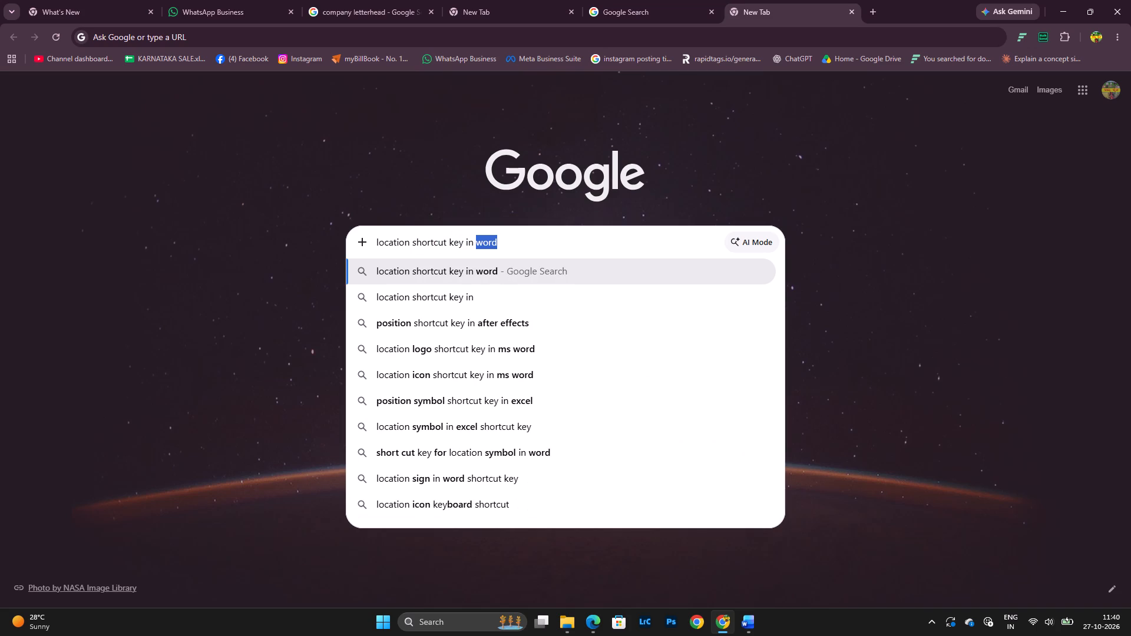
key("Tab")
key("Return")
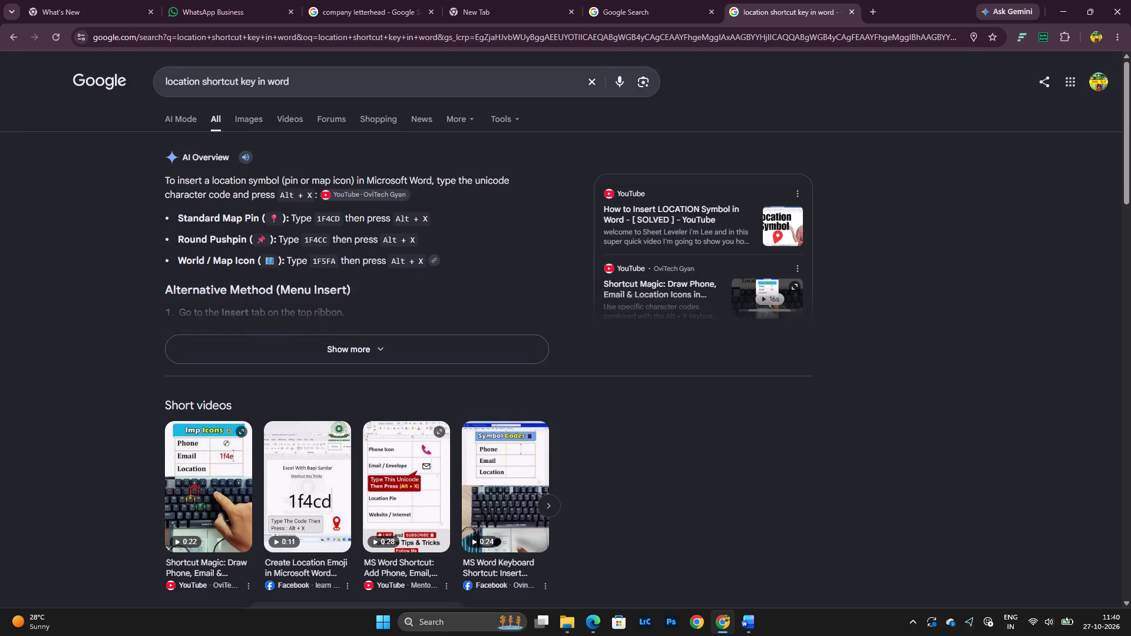
Return to Word and place the insertion point at the start of the first address line.
left_click(747, 619)
left_click(356, 509)
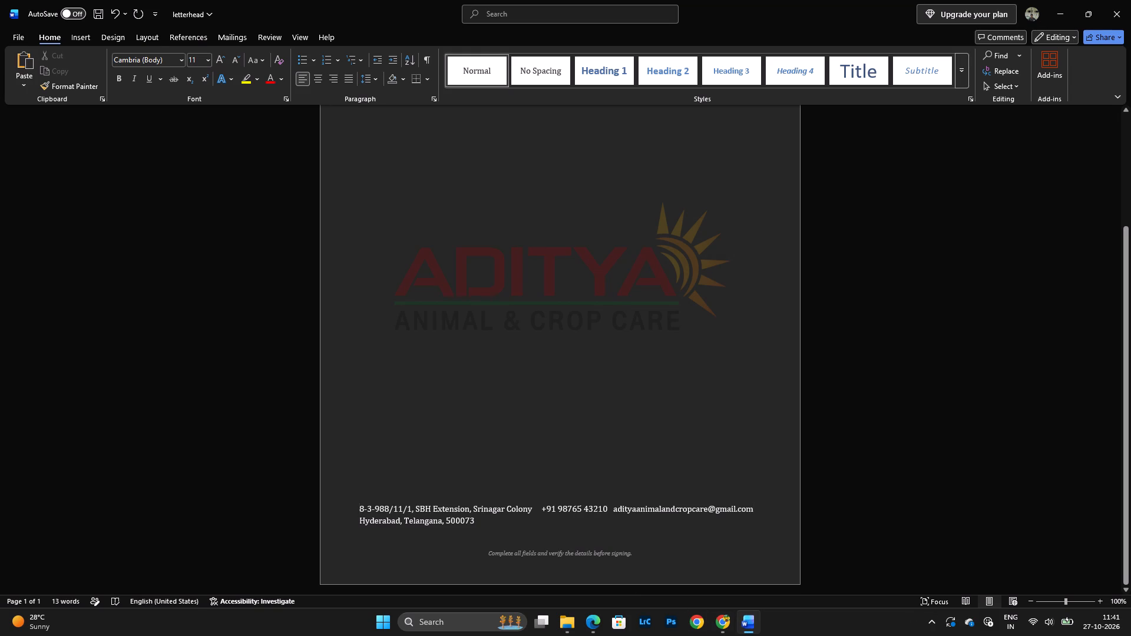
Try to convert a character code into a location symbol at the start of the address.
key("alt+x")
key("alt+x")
Copy the Standard Map Pin code 1F4CD from the search results in Chrome and return to the letterhead in Word.
key("alt+Tab")
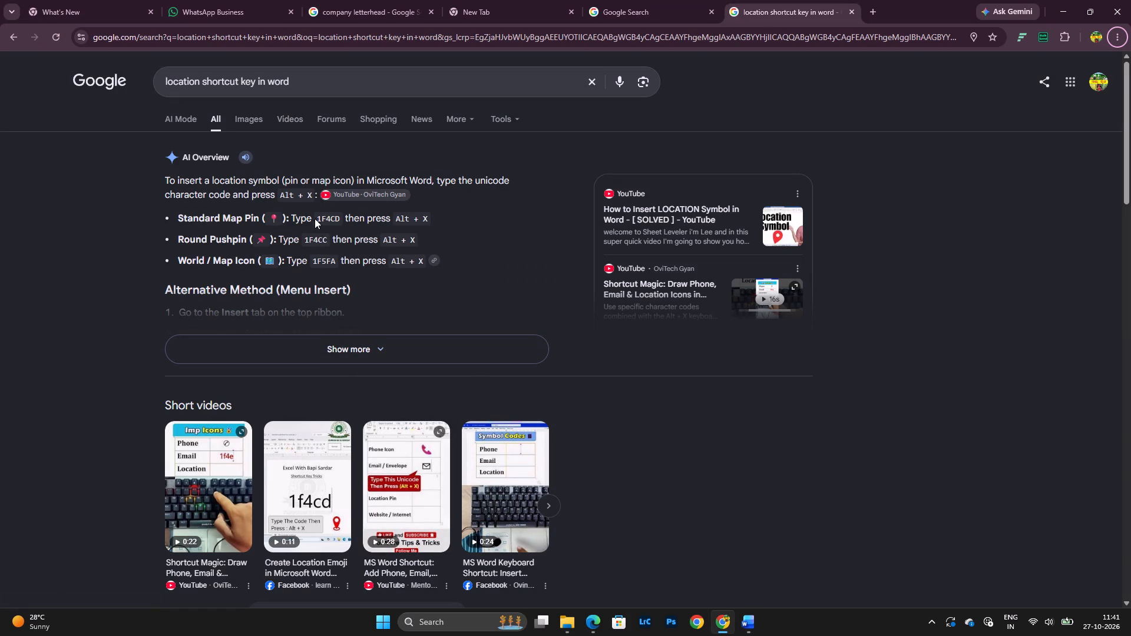
left_click_drag(318, 217, 345, 221)
left_click(338, 221)
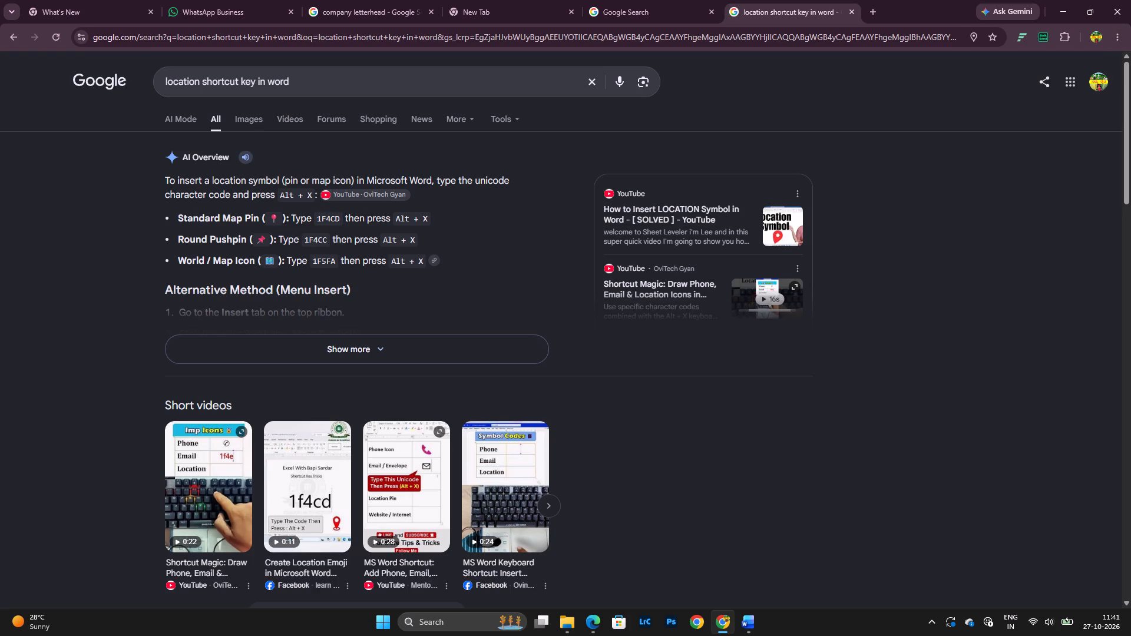
left_click_drag(318, 219, 340, 219)
right_click(333, 219)
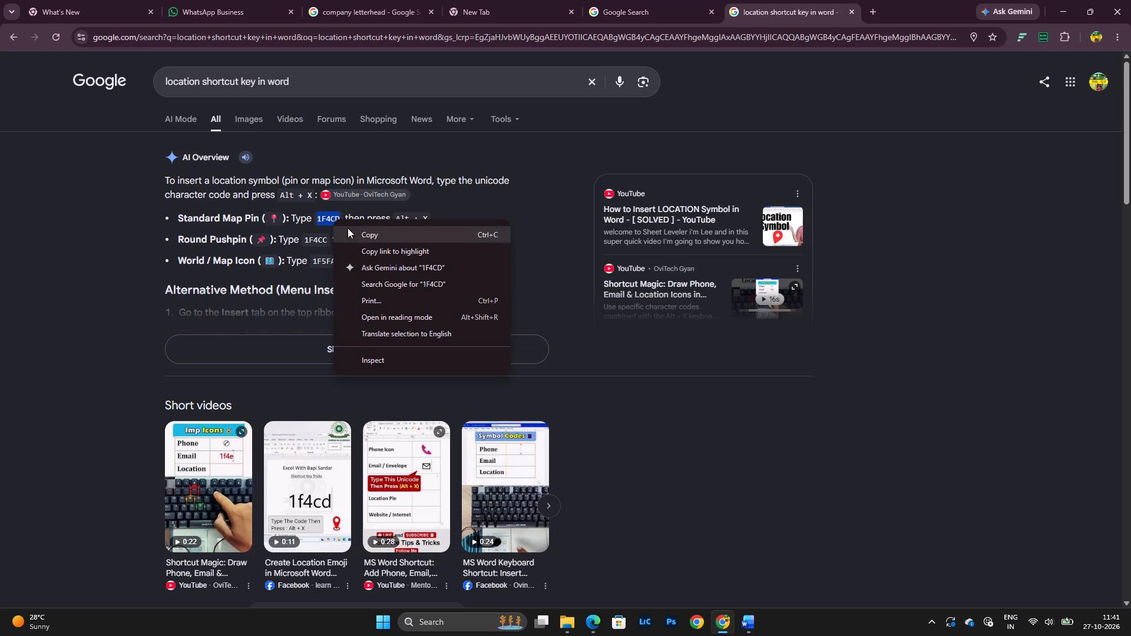
left_click(372, 236)
key("alt+Tab")
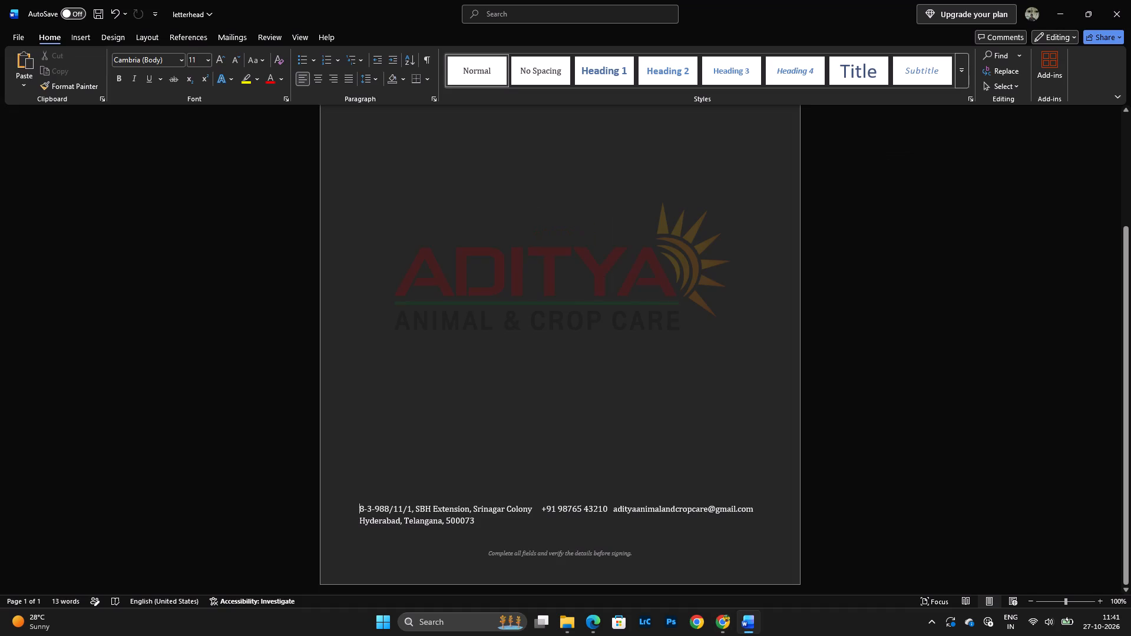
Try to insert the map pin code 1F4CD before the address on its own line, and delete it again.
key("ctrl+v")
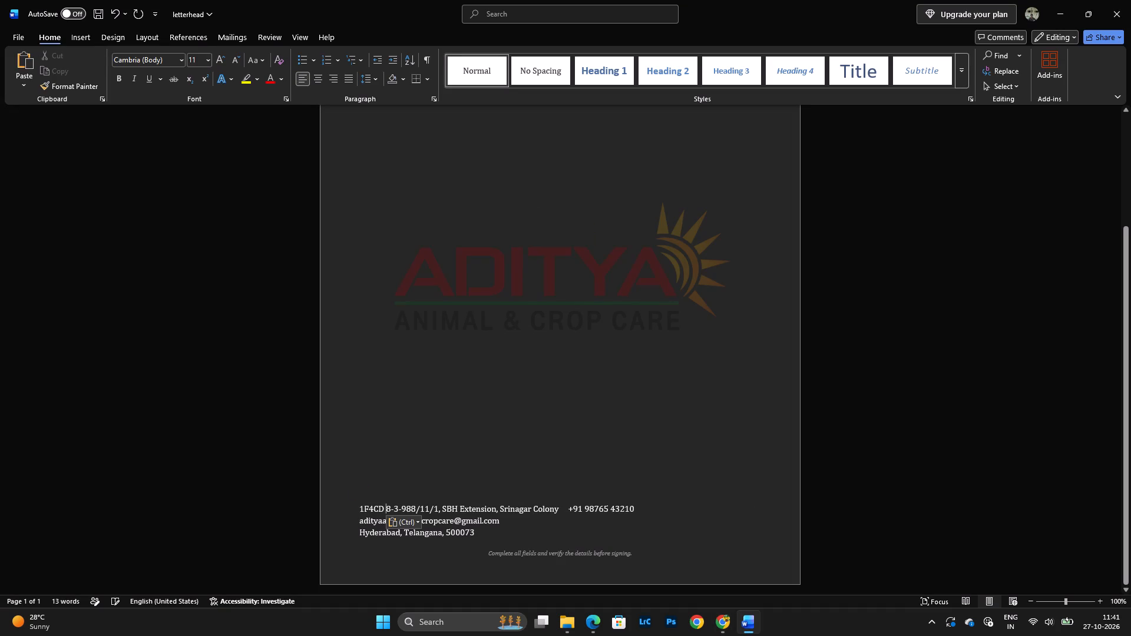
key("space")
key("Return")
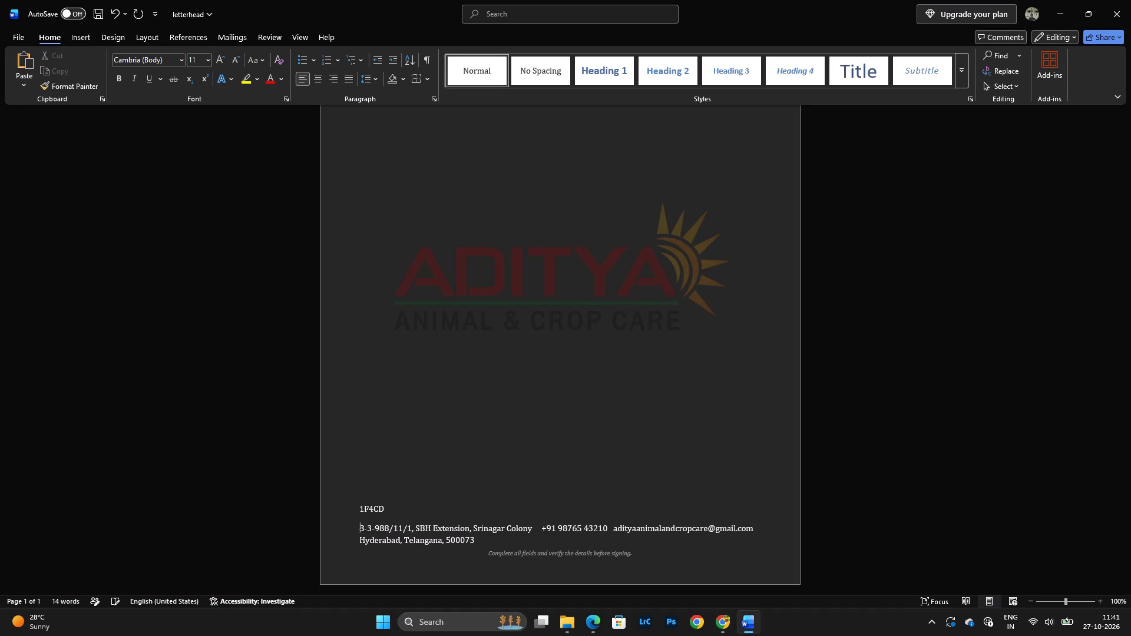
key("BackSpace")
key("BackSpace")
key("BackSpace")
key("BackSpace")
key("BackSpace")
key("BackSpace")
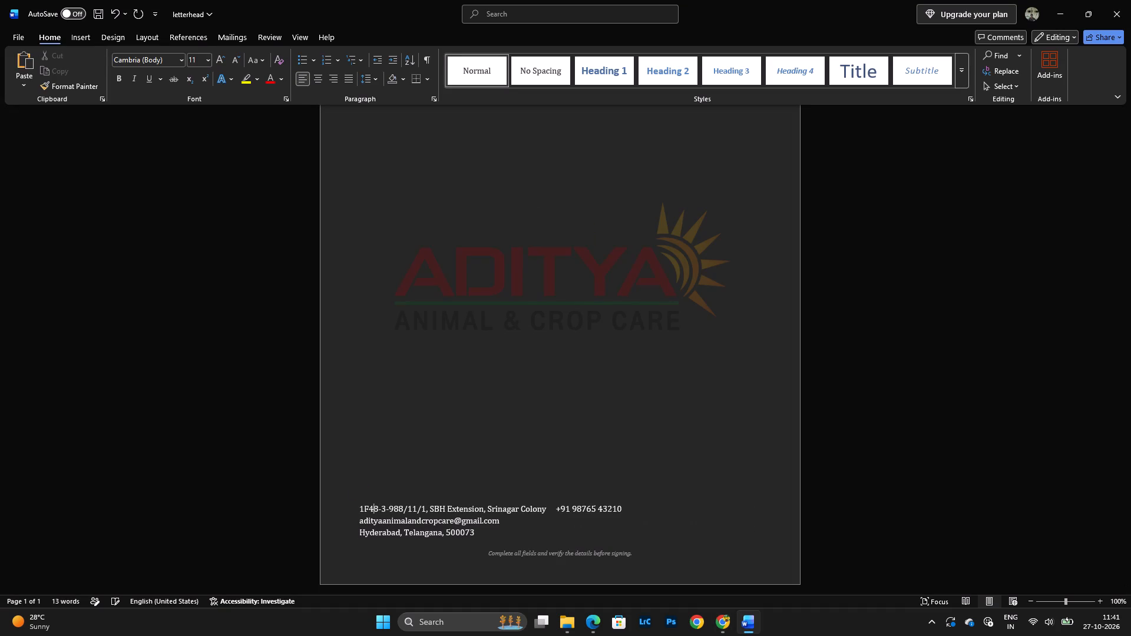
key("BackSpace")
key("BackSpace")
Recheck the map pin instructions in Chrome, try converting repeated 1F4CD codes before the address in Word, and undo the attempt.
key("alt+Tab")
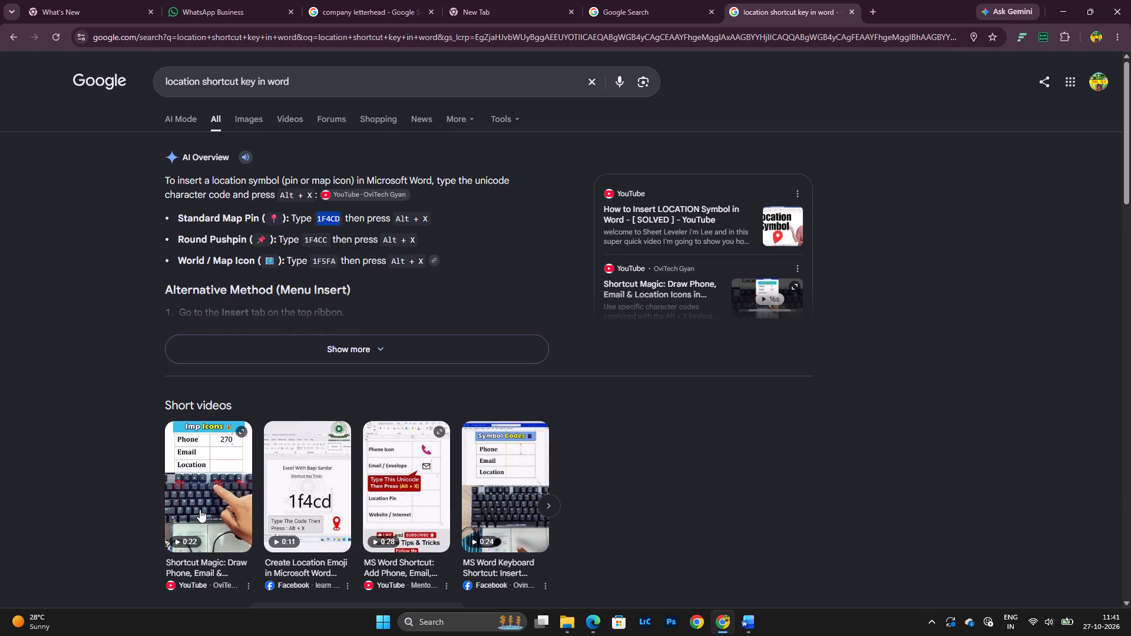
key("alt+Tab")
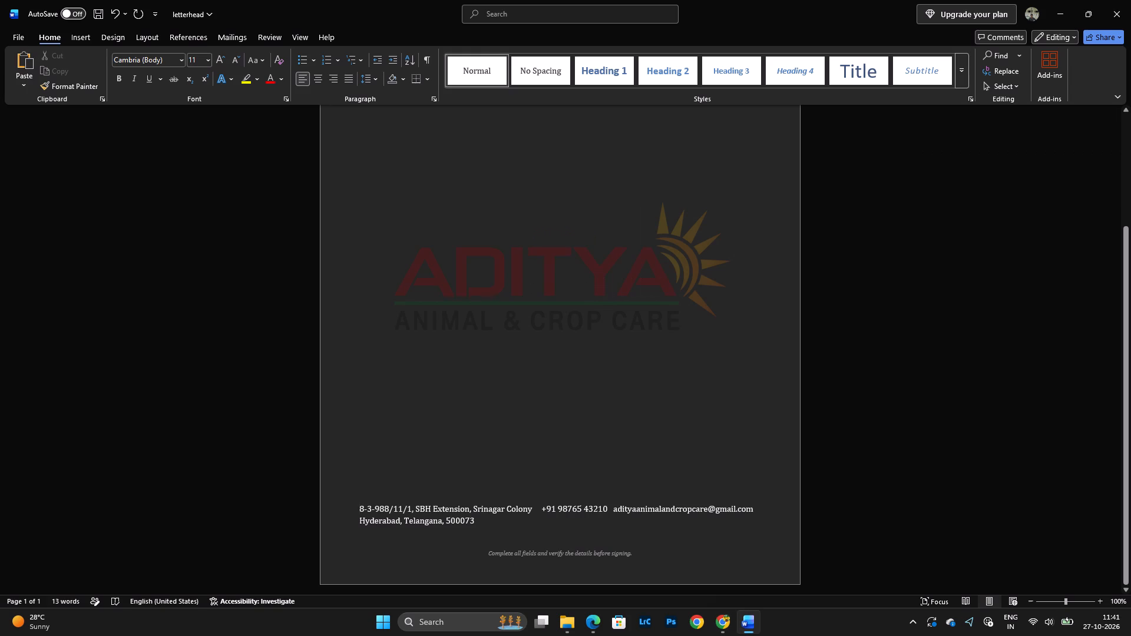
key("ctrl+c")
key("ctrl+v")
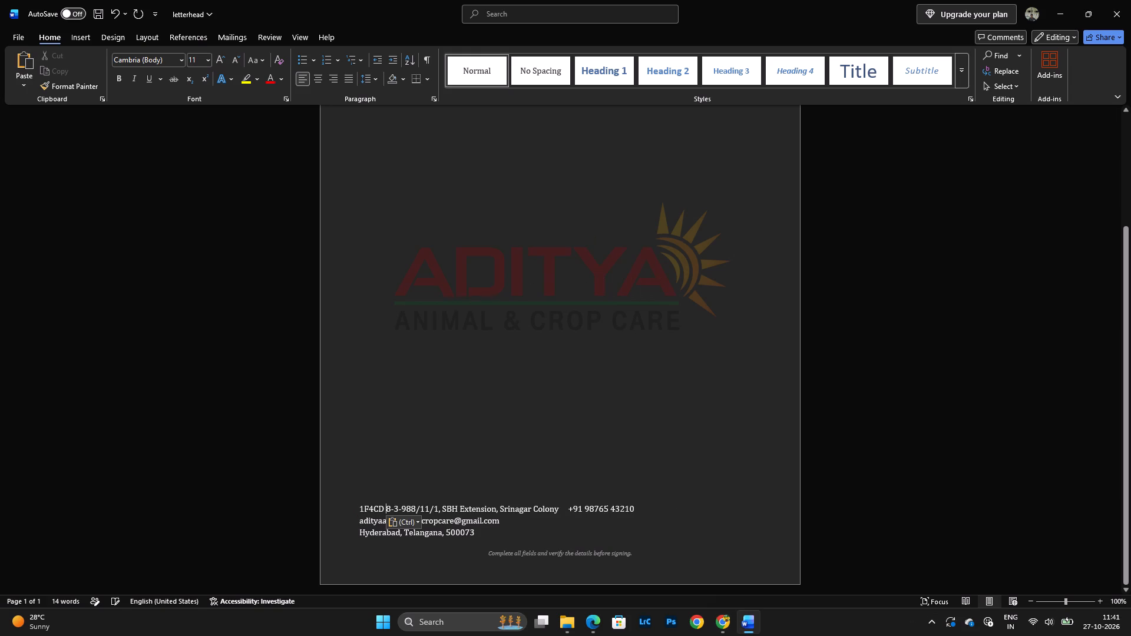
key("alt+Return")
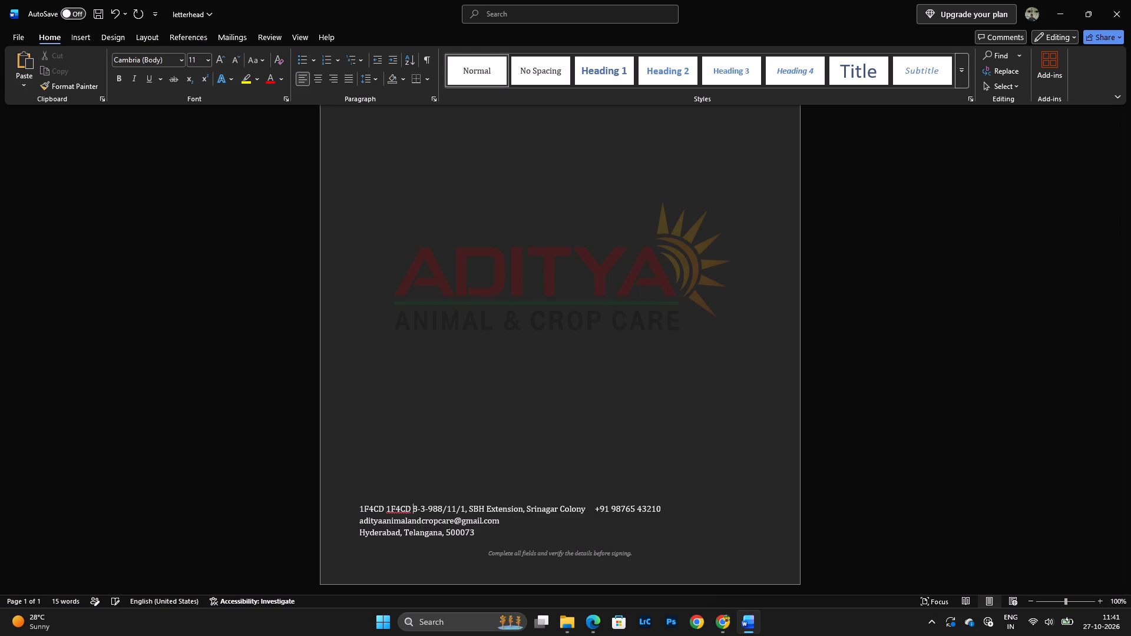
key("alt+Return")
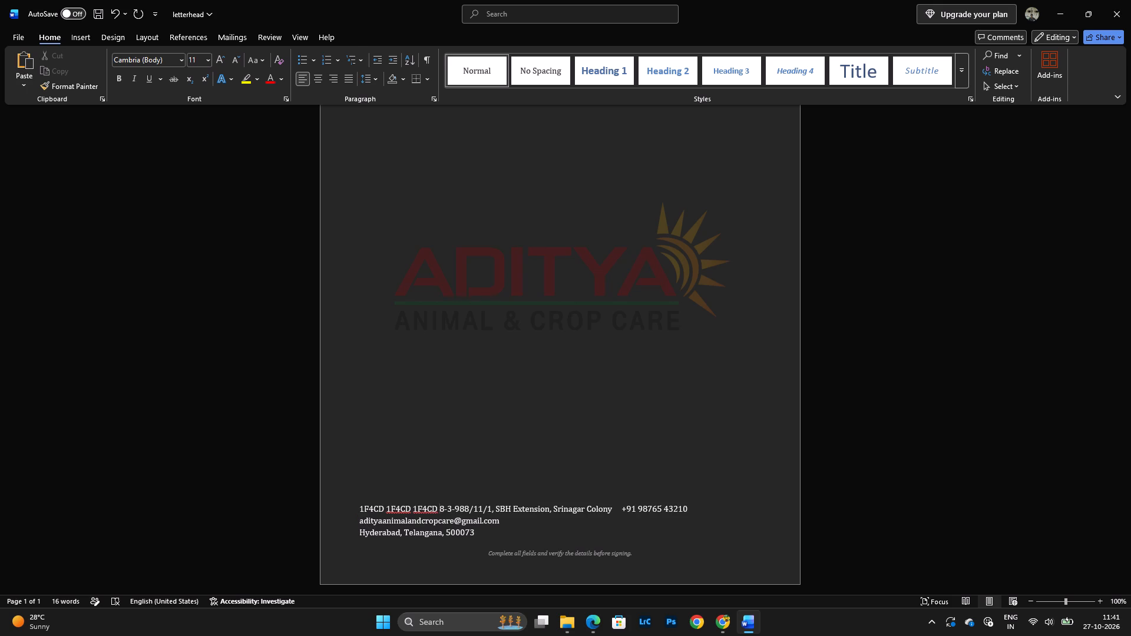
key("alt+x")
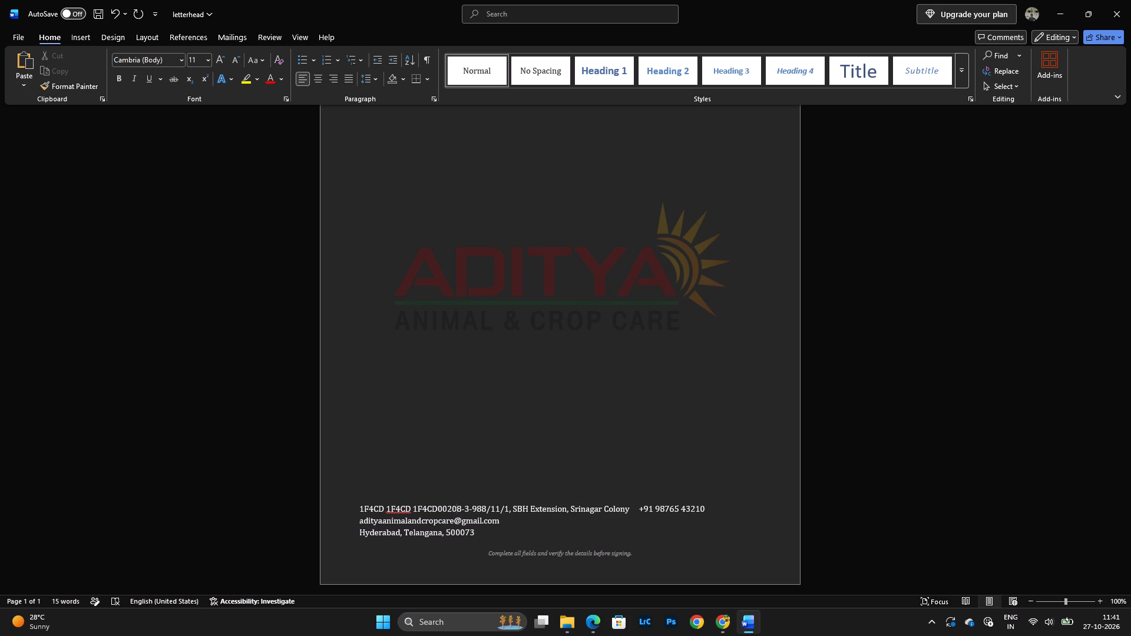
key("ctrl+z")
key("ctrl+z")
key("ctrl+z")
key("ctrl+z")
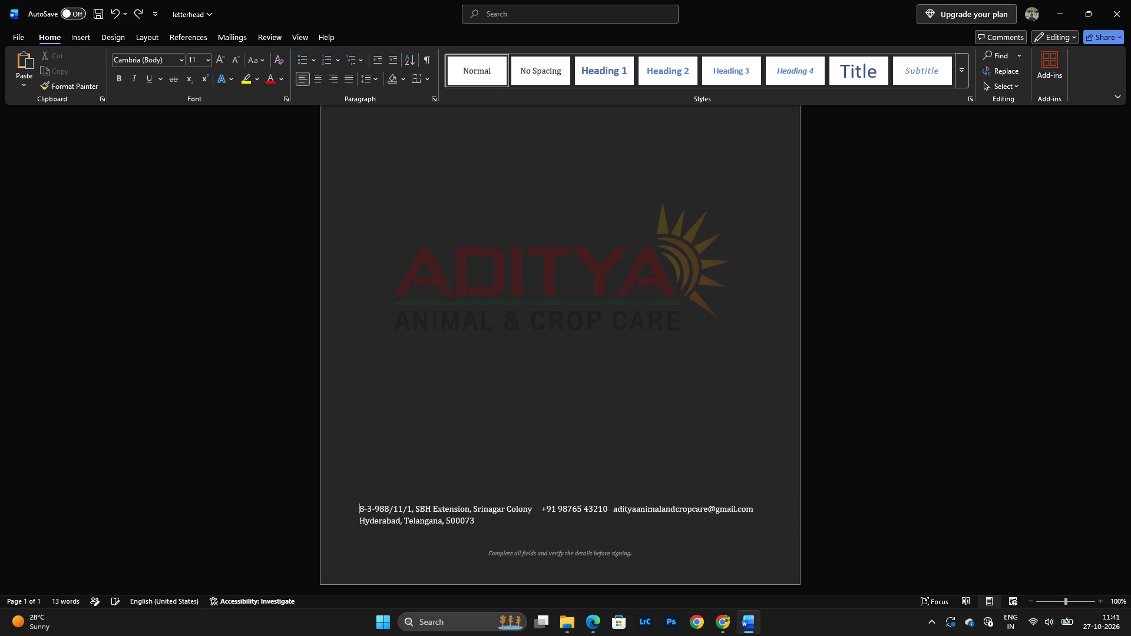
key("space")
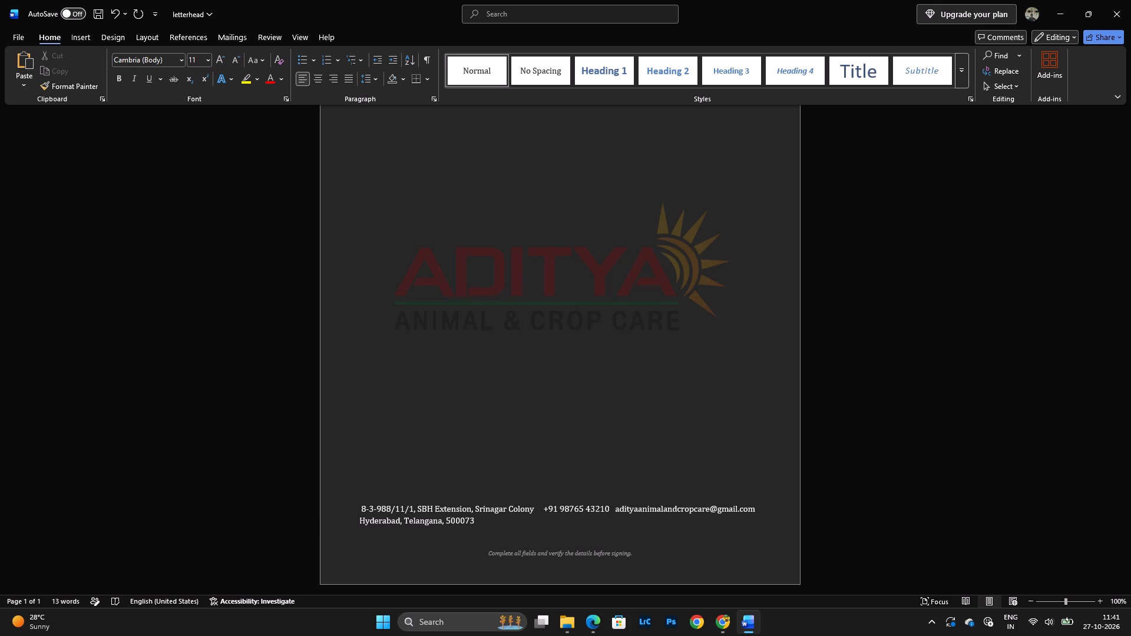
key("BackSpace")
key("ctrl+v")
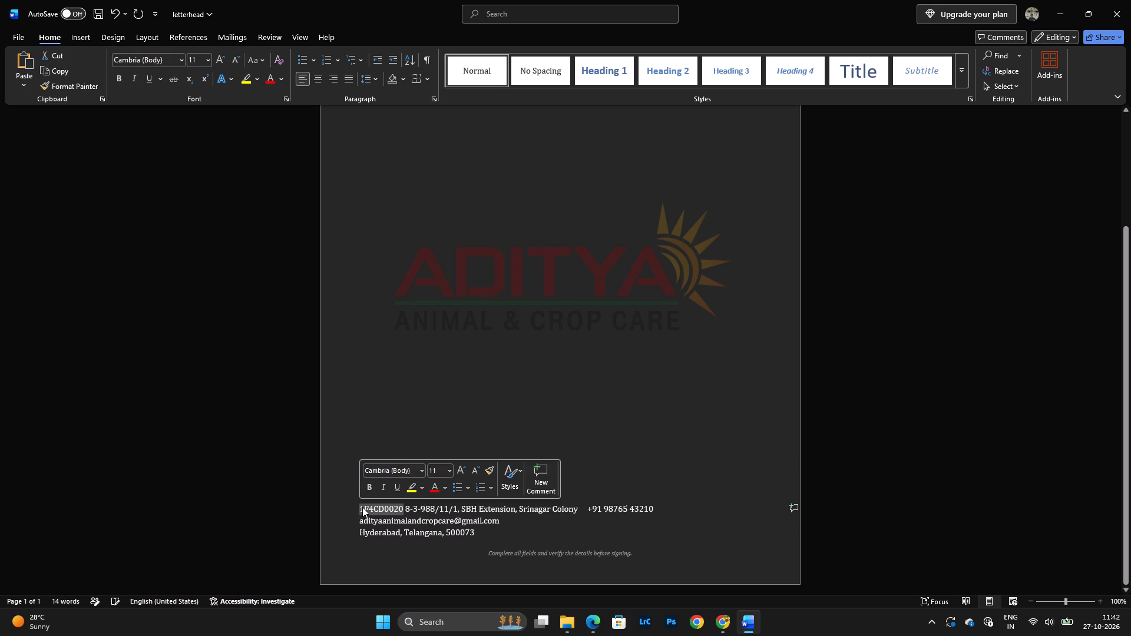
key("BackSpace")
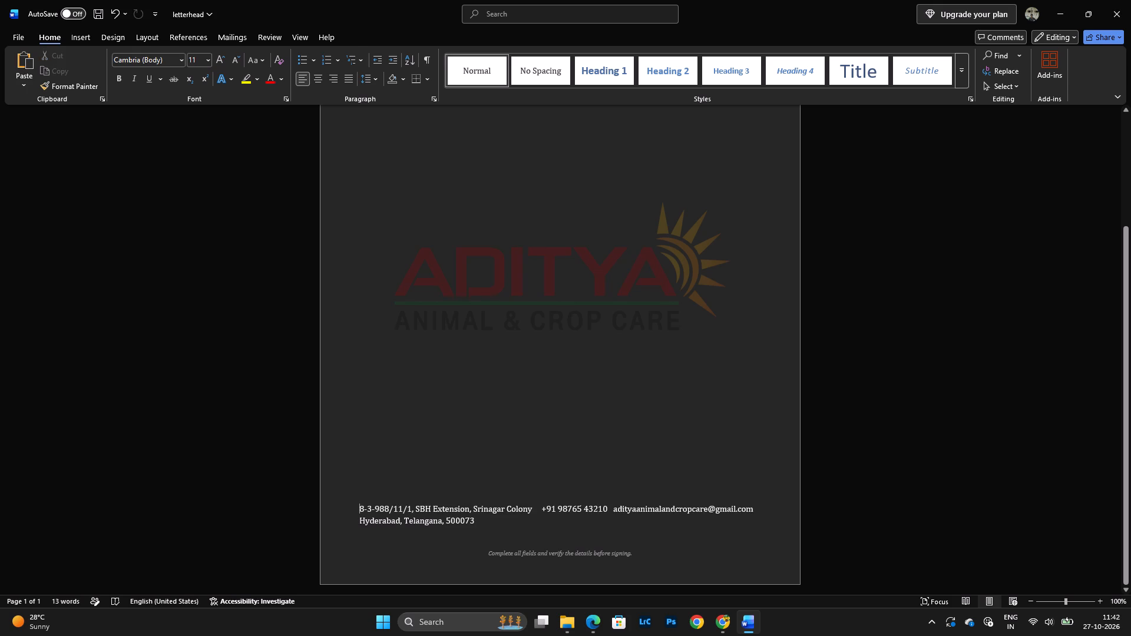
Insert the code 1F4CD at the start of the address and convert only those characters into the map pin symbol.
key("ctrl+v")
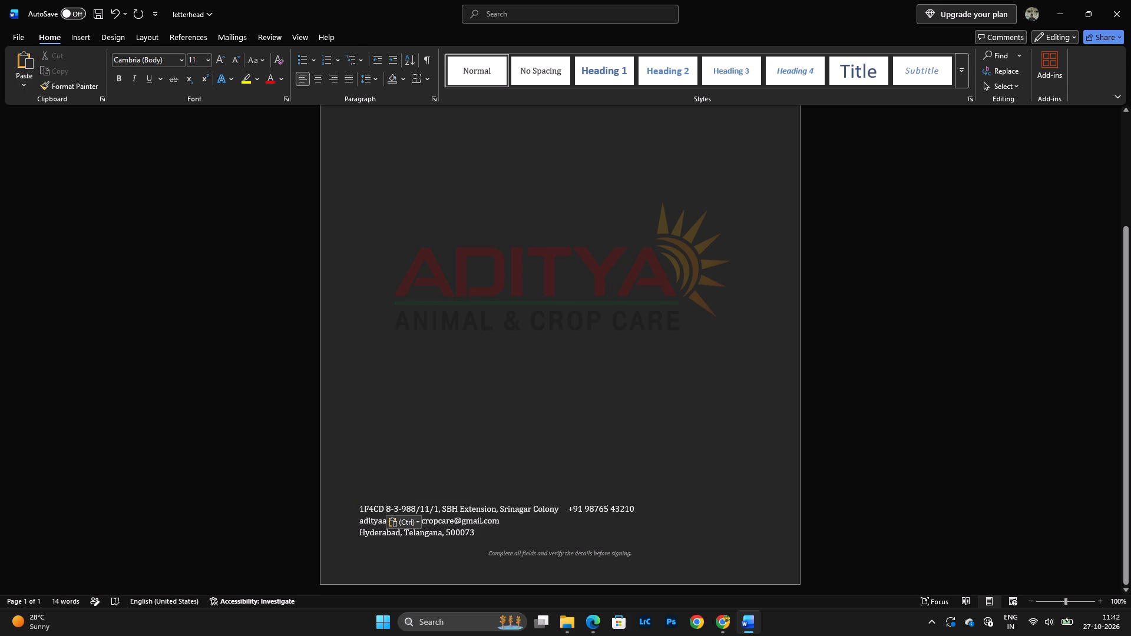
key("Left")
left_click_drag(384, 509, 357, 508)
key("alt+x")
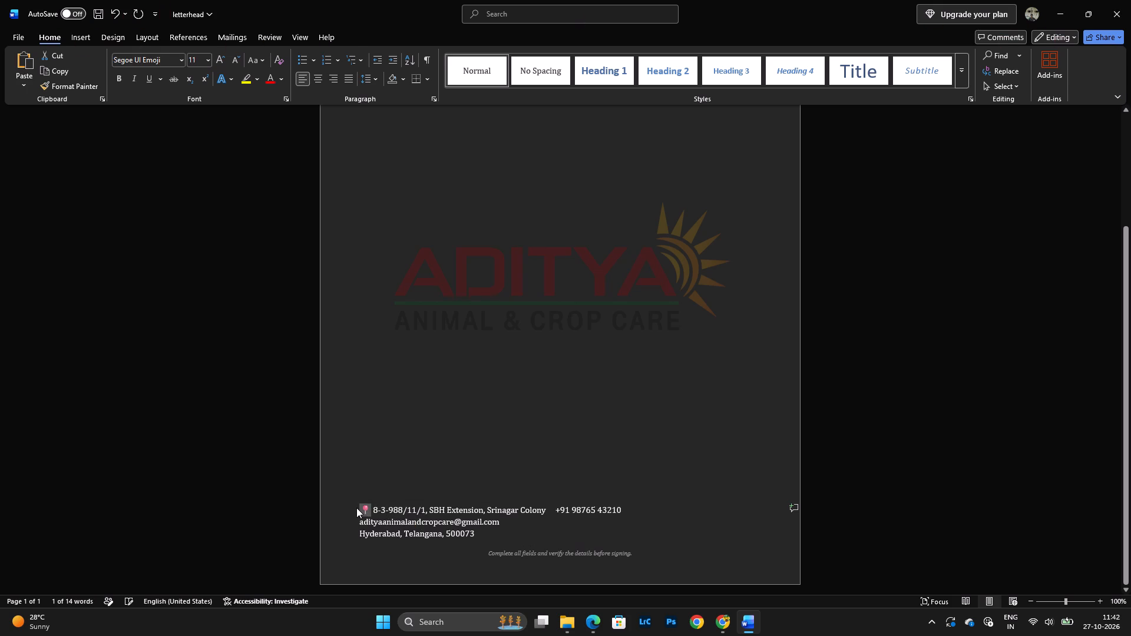
left_click(535, 528)
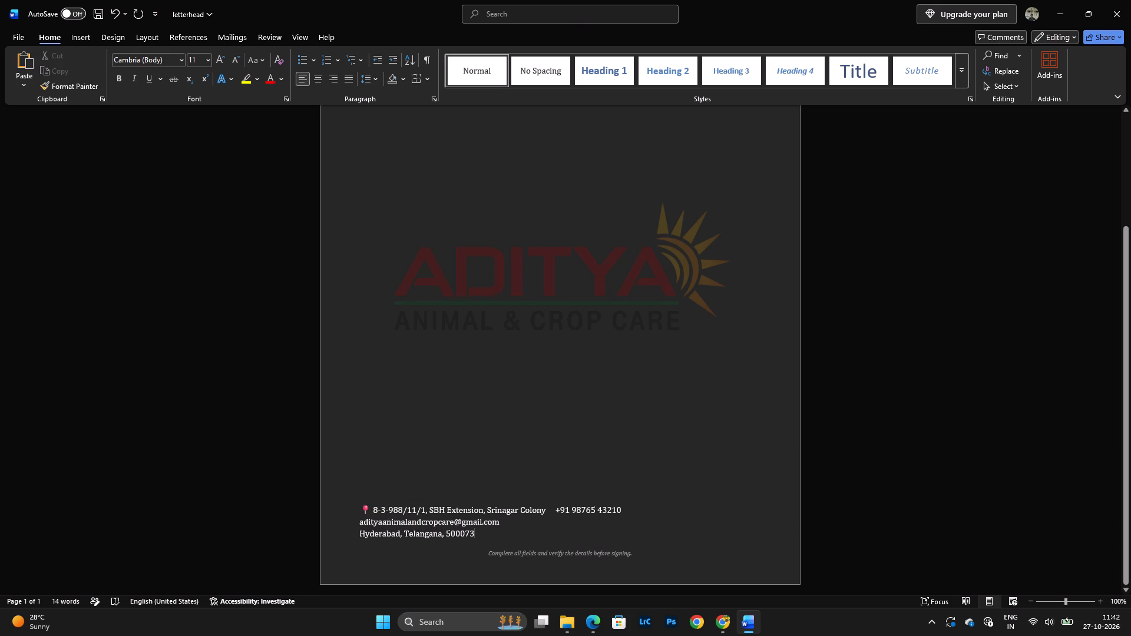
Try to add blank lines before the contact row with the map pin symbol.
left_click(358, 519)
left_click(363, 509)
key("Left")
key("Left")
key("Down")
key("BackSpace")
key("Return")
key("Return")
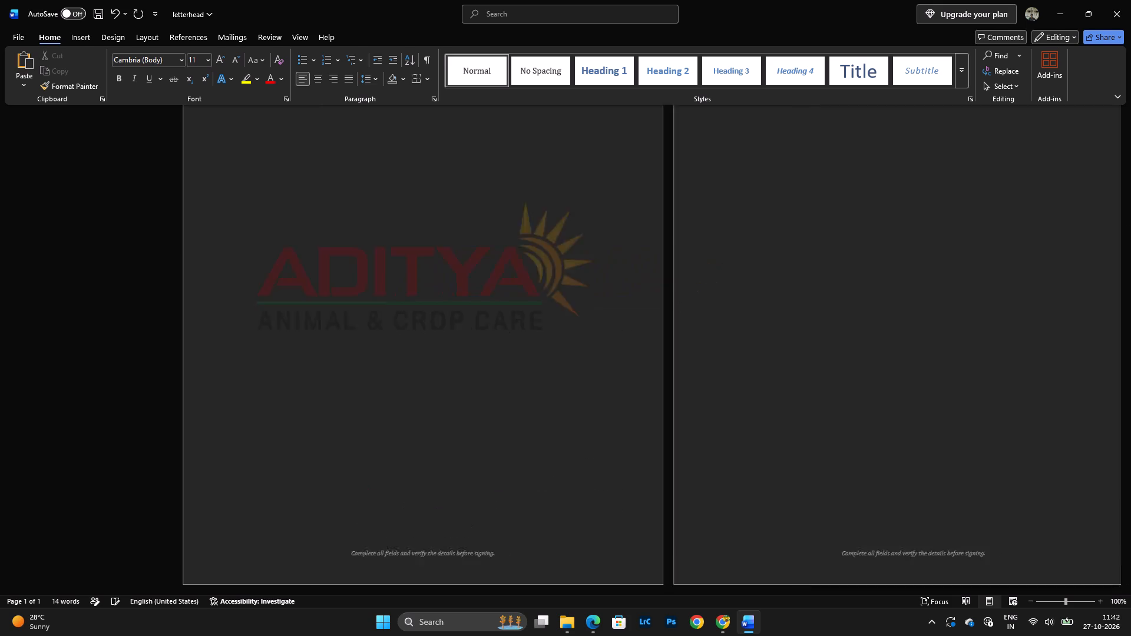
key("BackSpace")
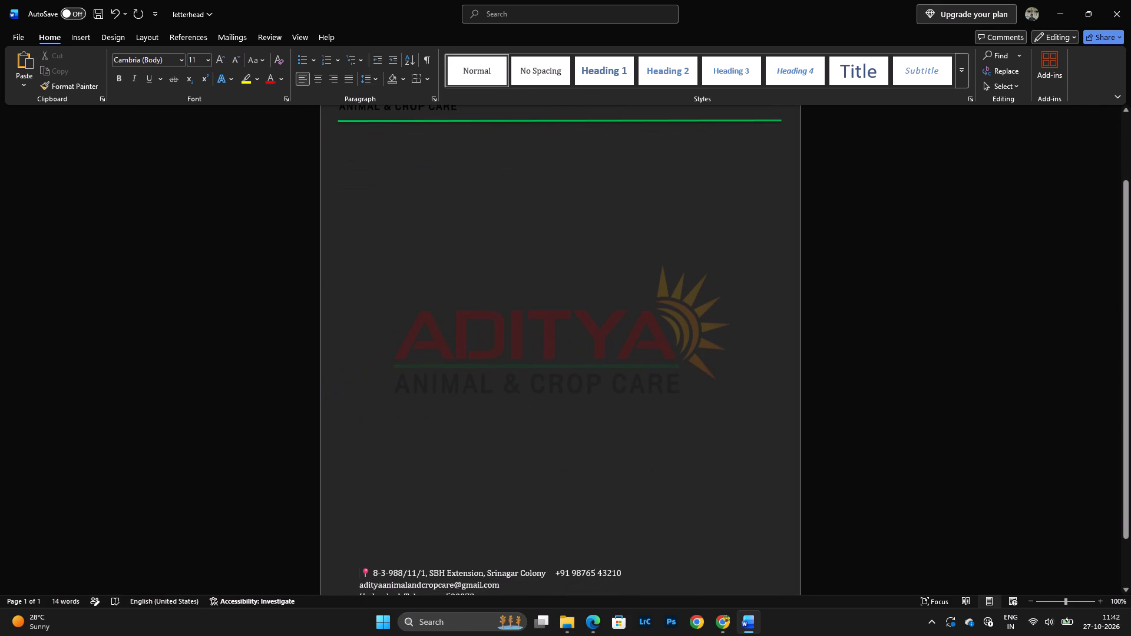
Cut the company email address from between the two address lines.
scroll(396, 489, "down", 4)
left_click_drag(500, 525, 341, 524)
key("ctrl+x")
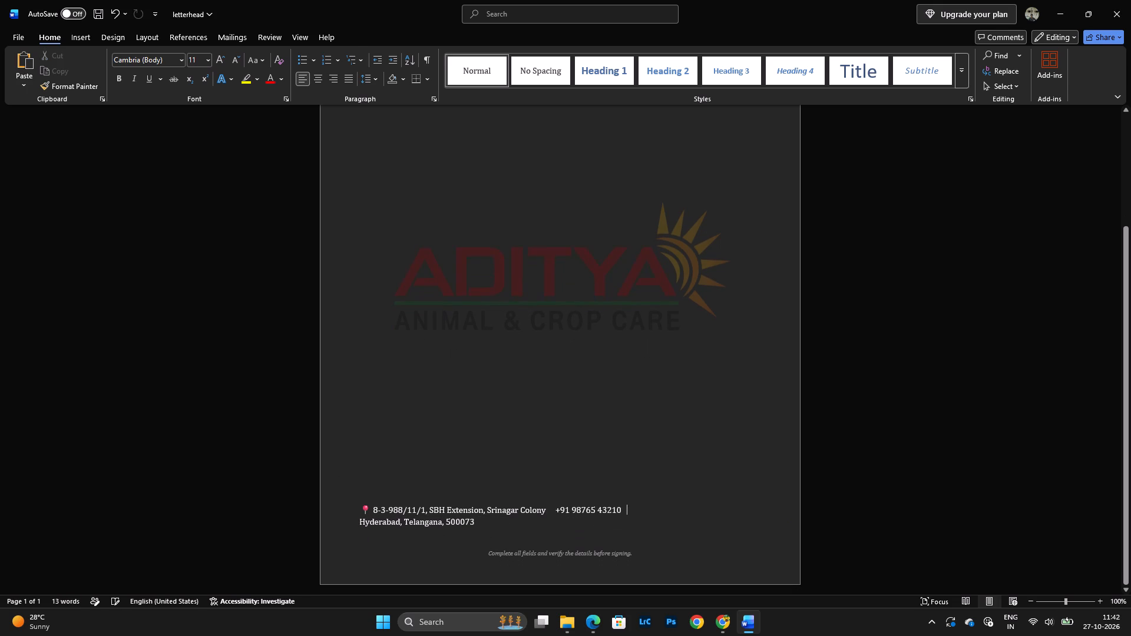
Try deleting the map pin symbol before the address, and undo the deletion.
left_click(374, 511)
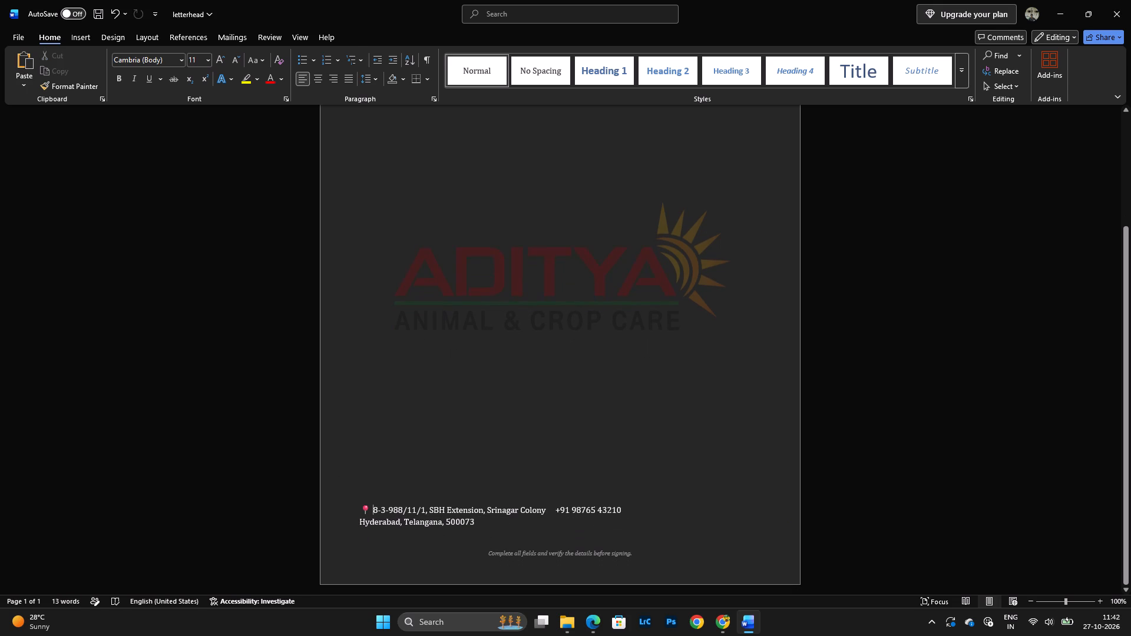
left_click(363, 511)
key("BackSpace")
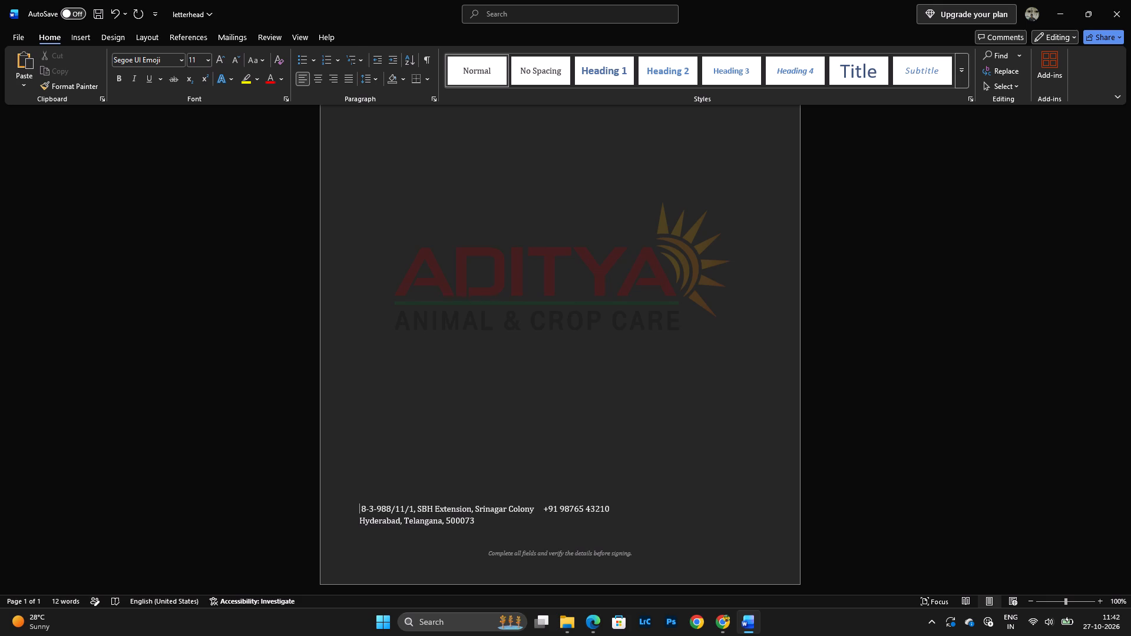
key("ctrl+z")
Switch to the browser and watch the OviTech Gyan short video on phone, email and location icons in Word.
key("alt+Tab")
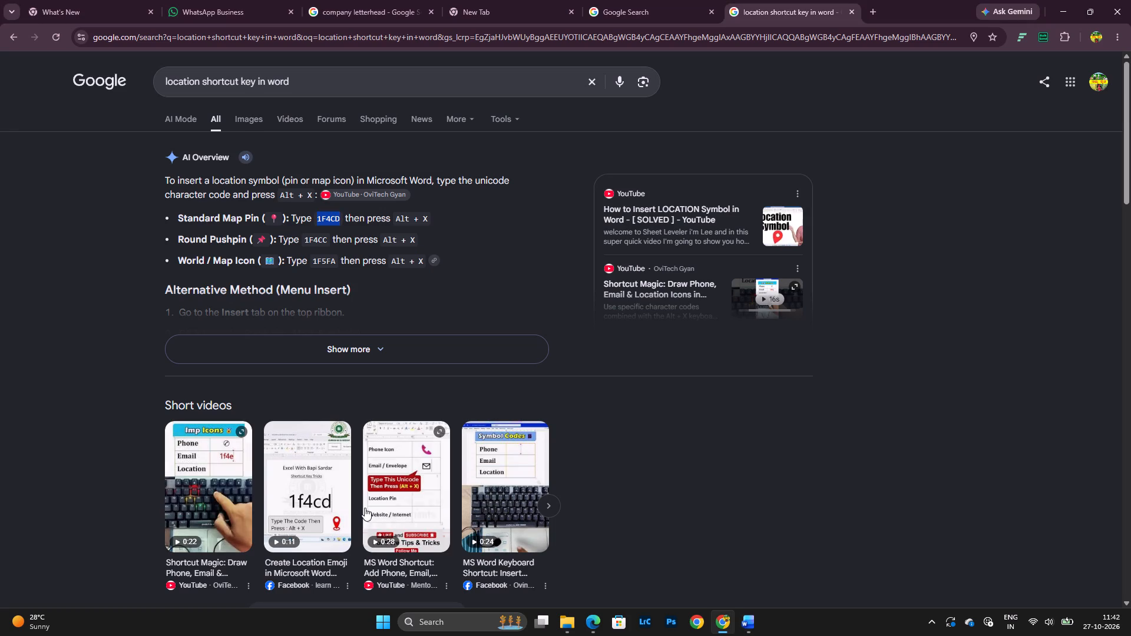
left_click(220, 485)
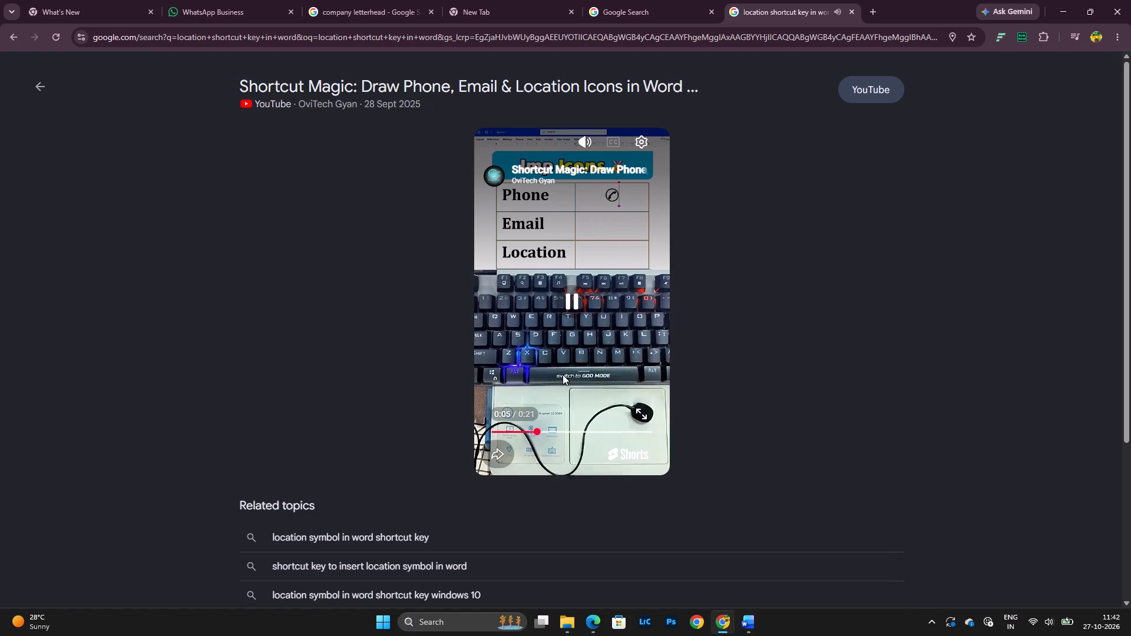
key("space")
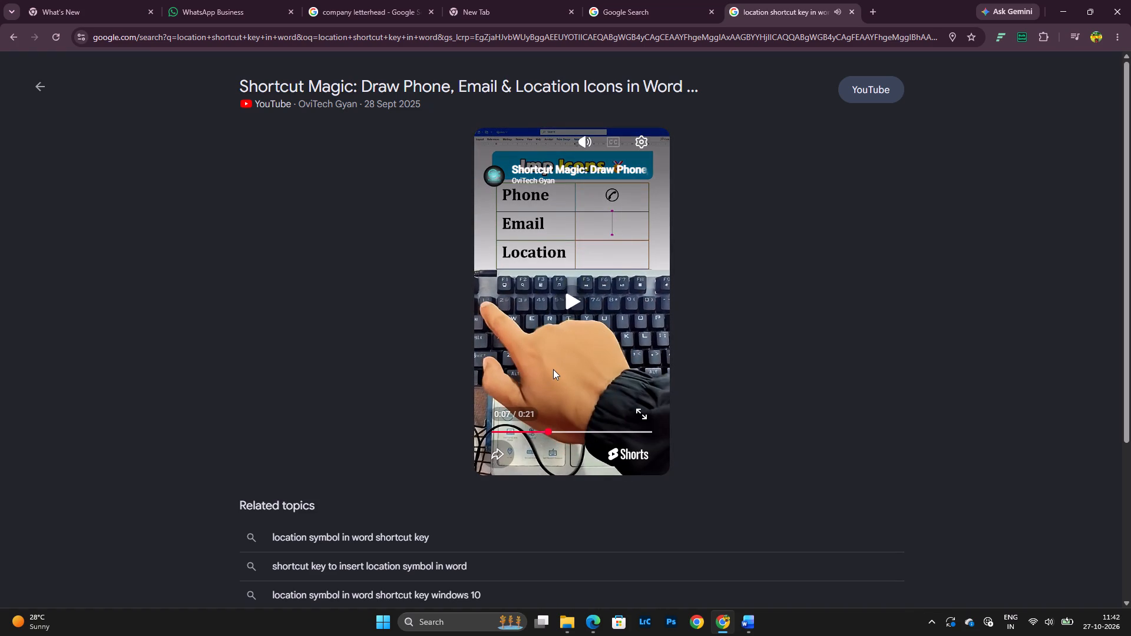
key("space")
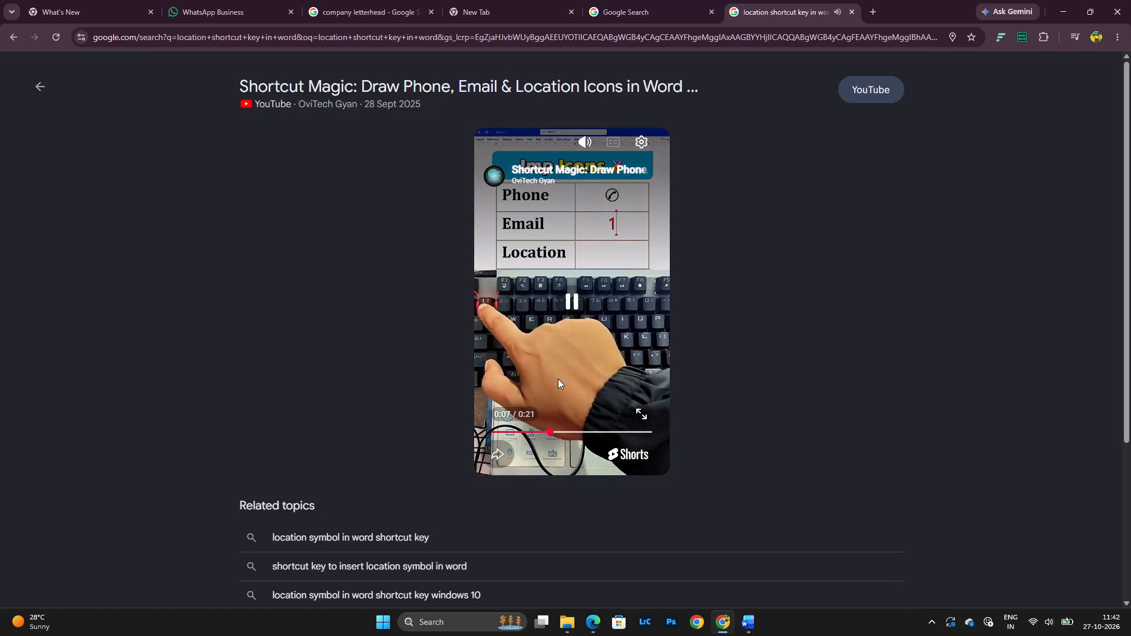
left_click(600, 431)
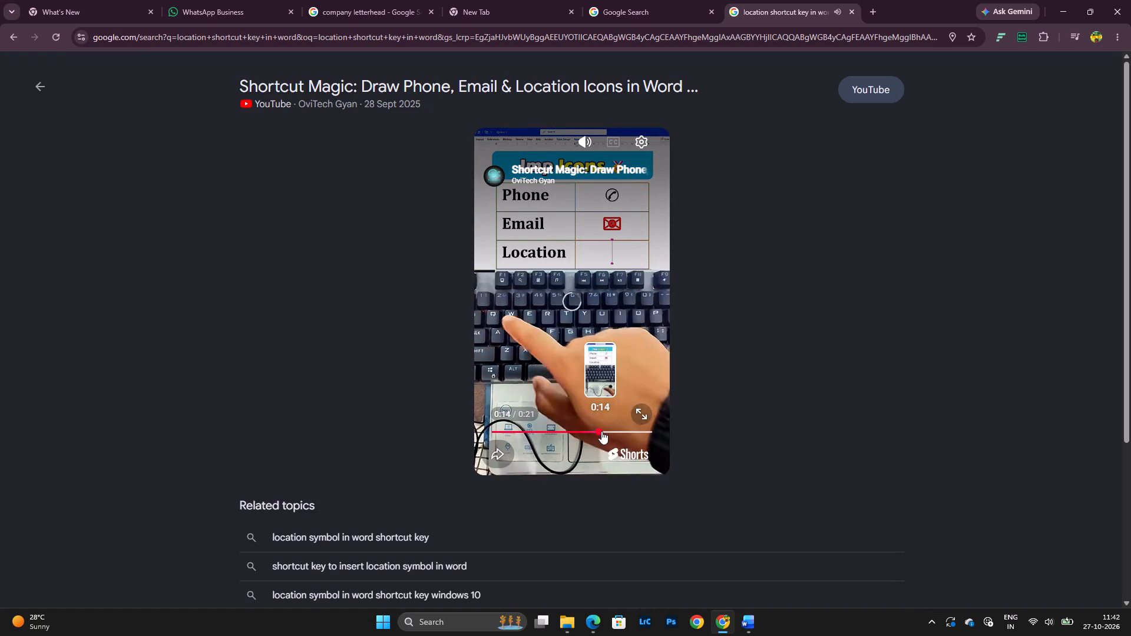
left_click(621, 429)
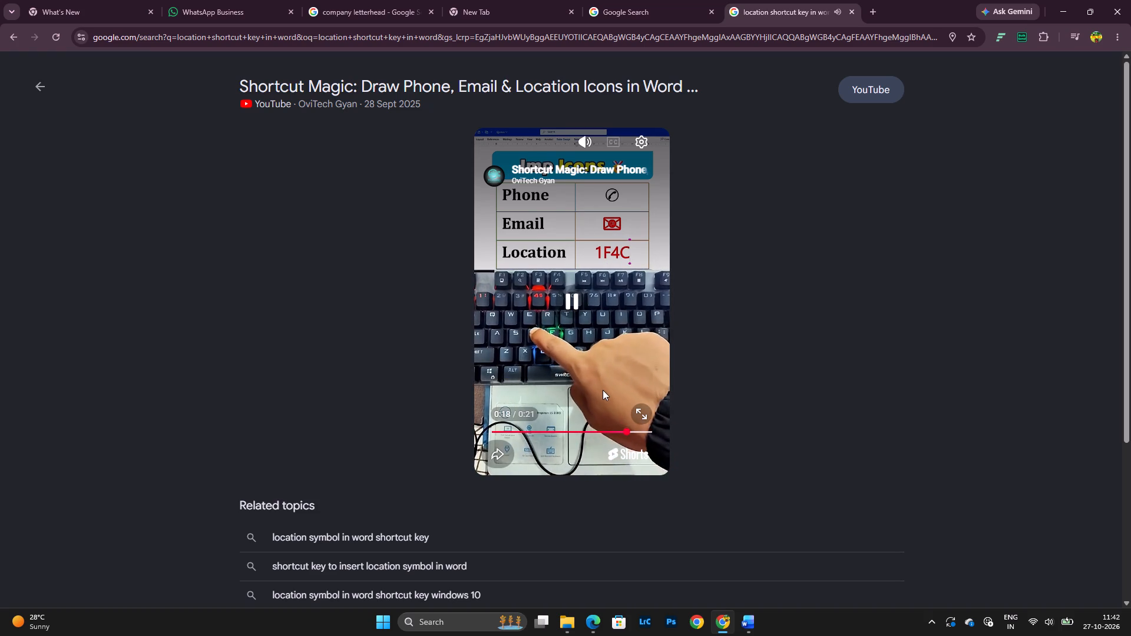
key("space")
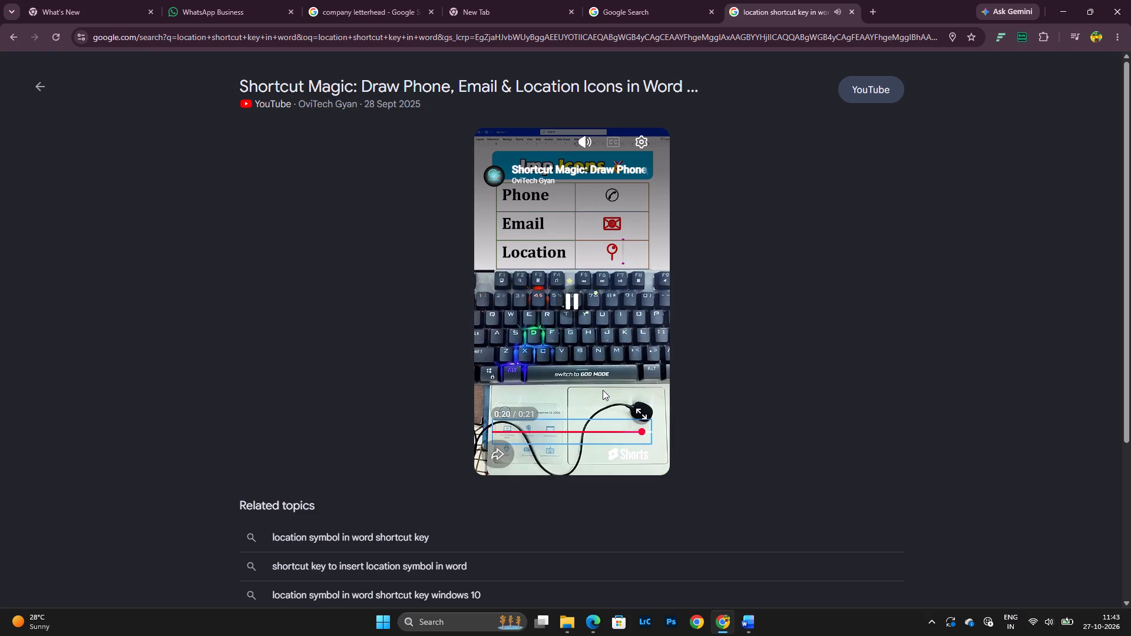
left_click(32, 81)
Examine the search results for ways to insert a location symbol, open the video "2 Ways to Insert LOCATION Symbol in Word", and return to Word.
scroll(452, 419, "down", 4)
scroll(452, 419, "up", 1)
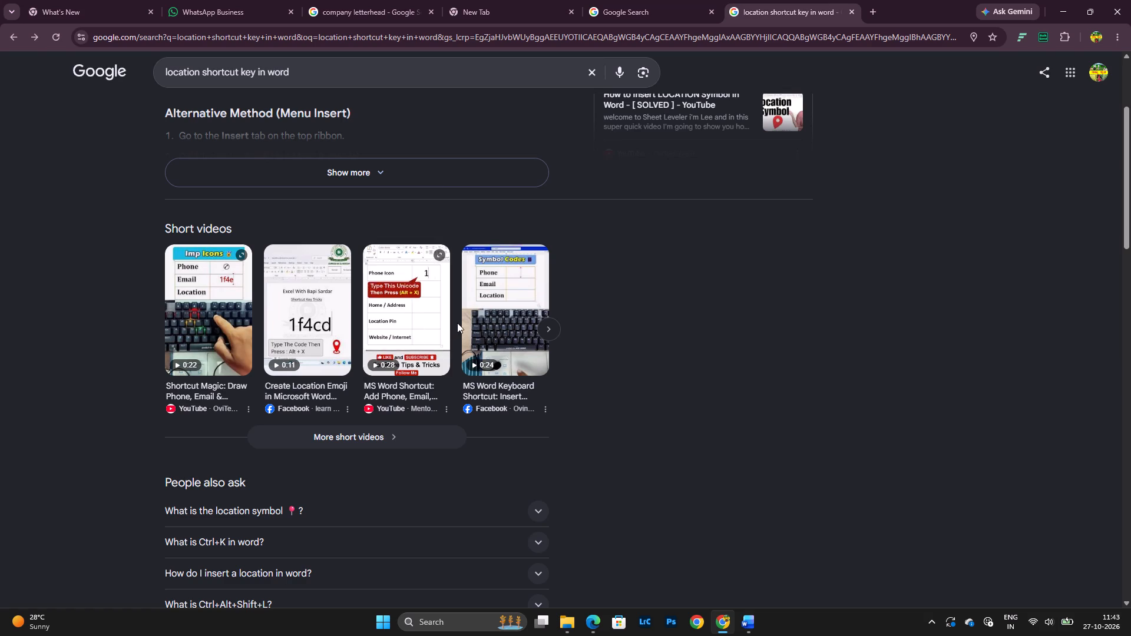
scroll(457, 323, "down", 5)
scroll(457, 323, "up", 12)
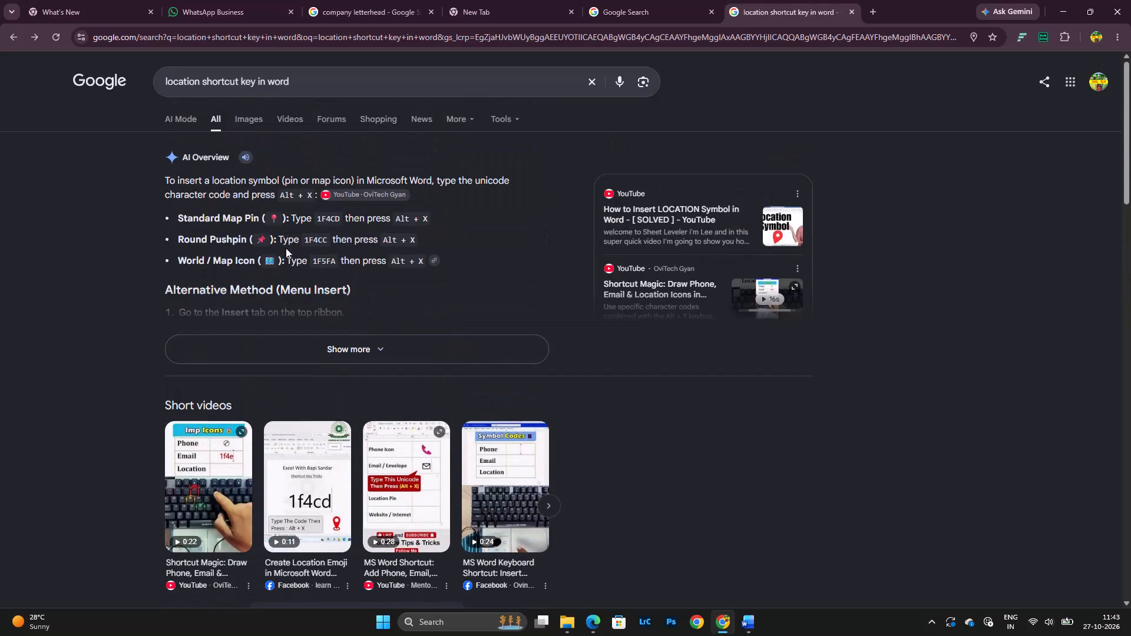
left_click(312, 342)
scroll(369, 324, "down", 5)
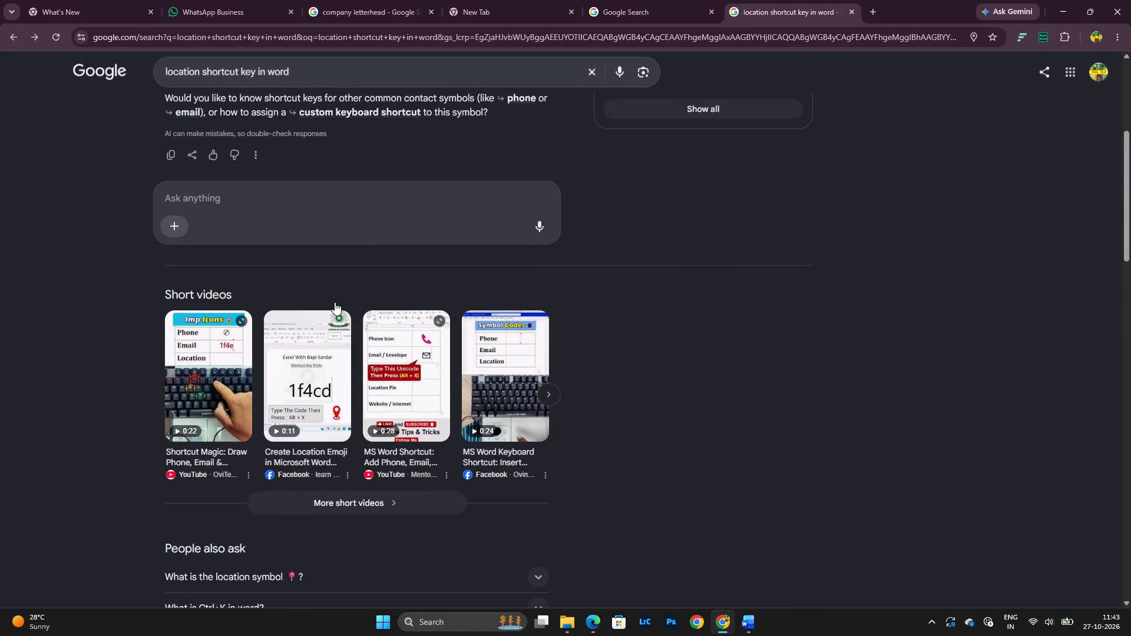
scroll(333, 302, "up", 5)
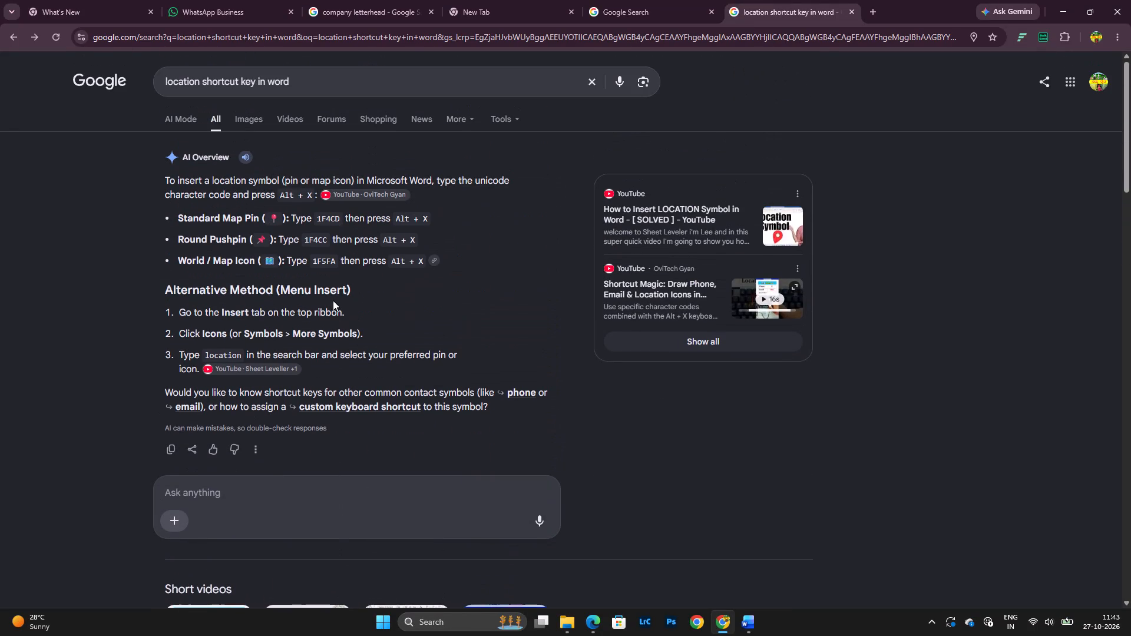
scroll(333, 300, "down", 17)
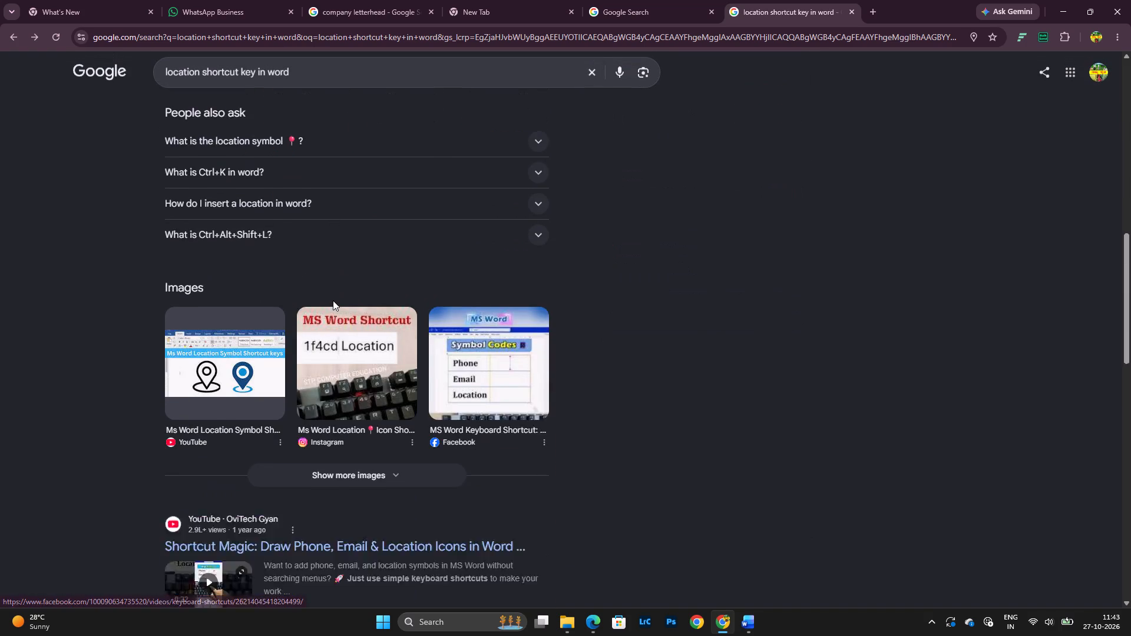
scroll(333, 300, "up", 4)
scroll(333, 300, "down", 2)
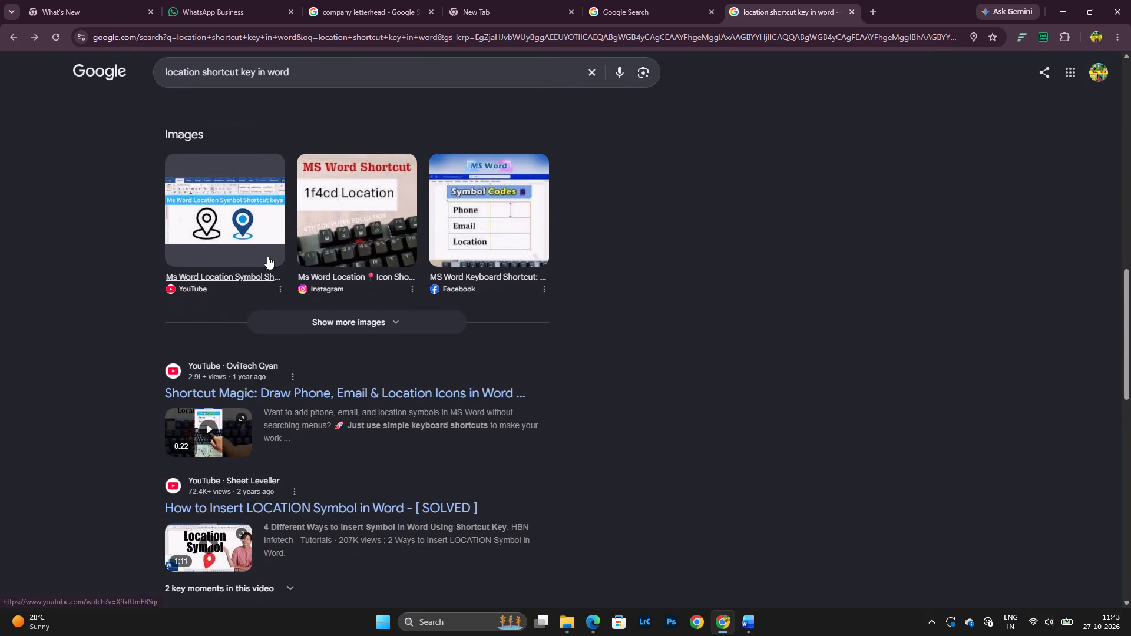
scroll(381, 349, "down", 3)
scroll(293, 343, "down", 4)
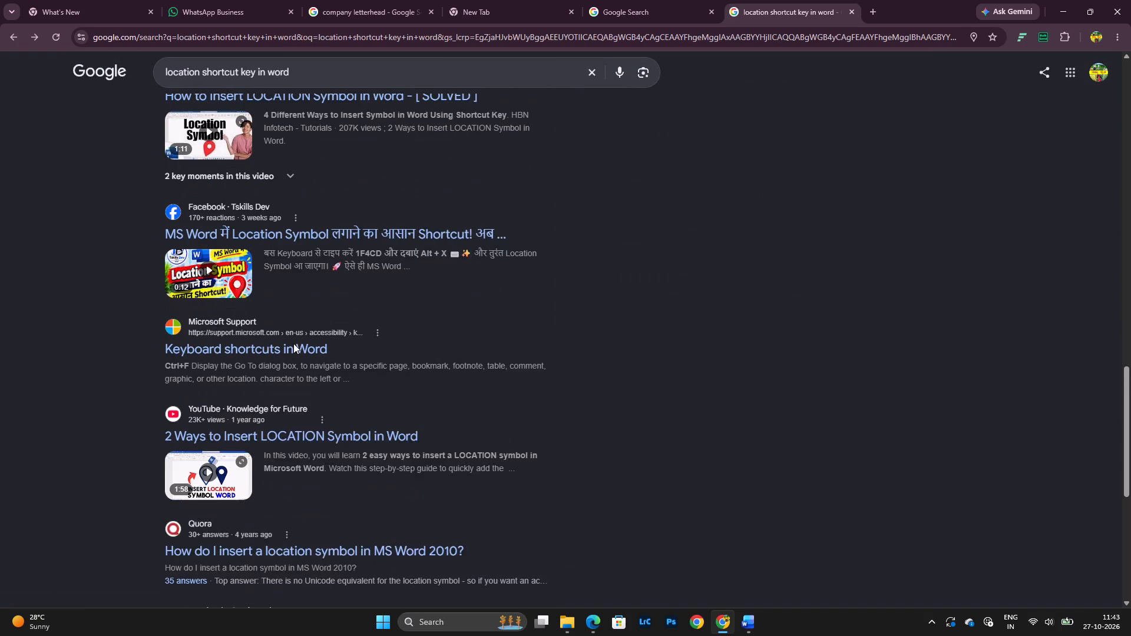
scroll(293, 343, "down", 3)
scroll(290, 340, "up", 3)
scroll(253, 363, "down", 4)
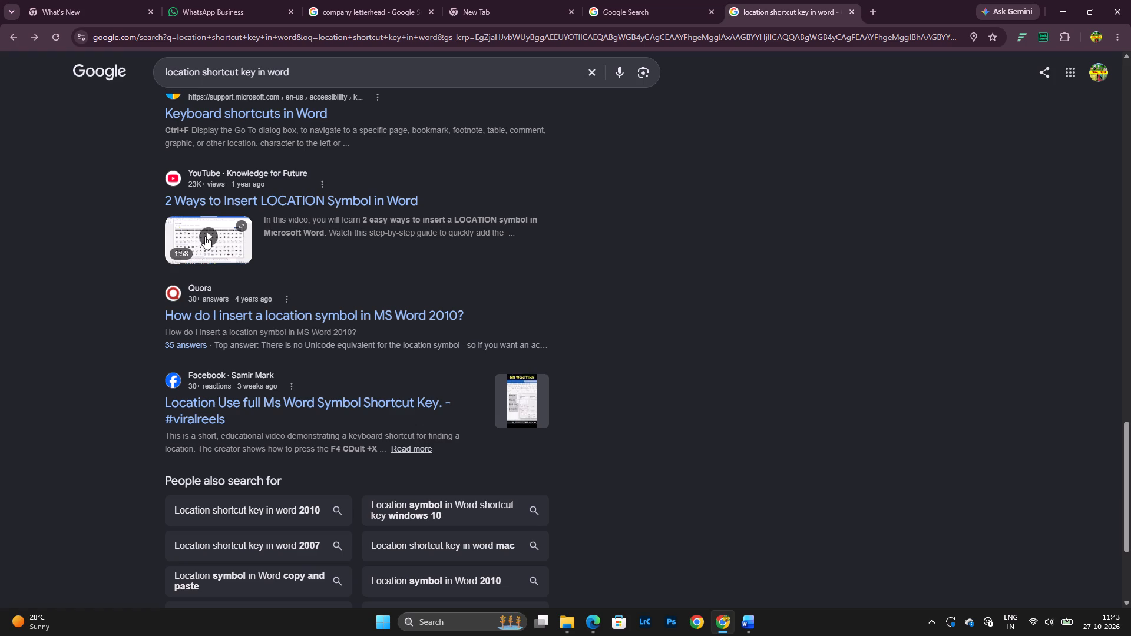
left_click(205, 236)
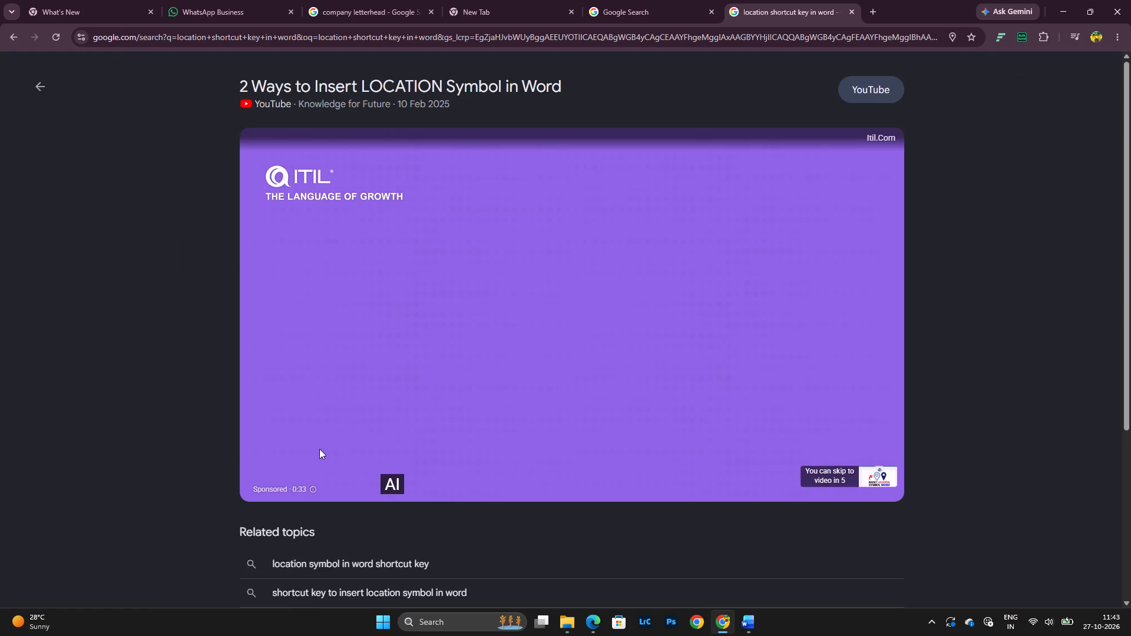
left_click(571, 372)
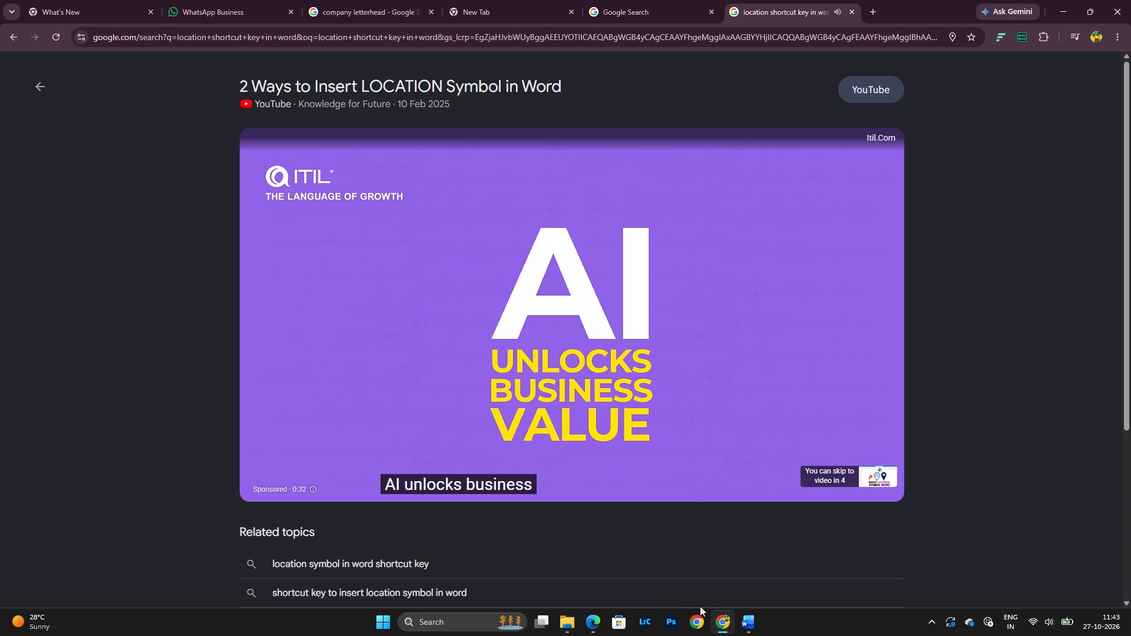
left_click(753, 630)
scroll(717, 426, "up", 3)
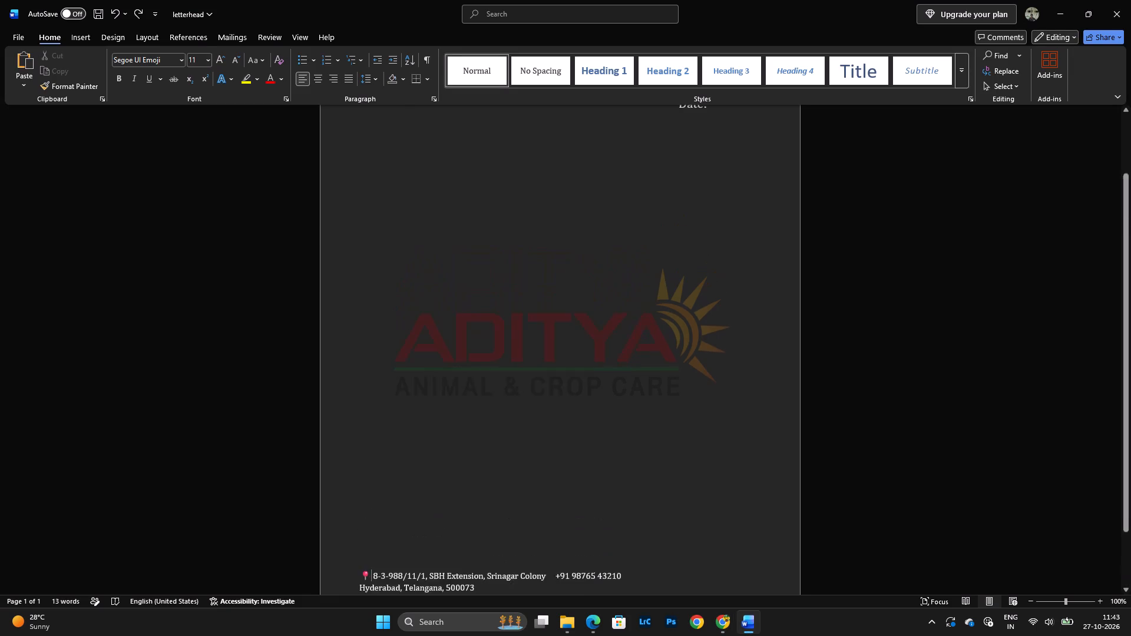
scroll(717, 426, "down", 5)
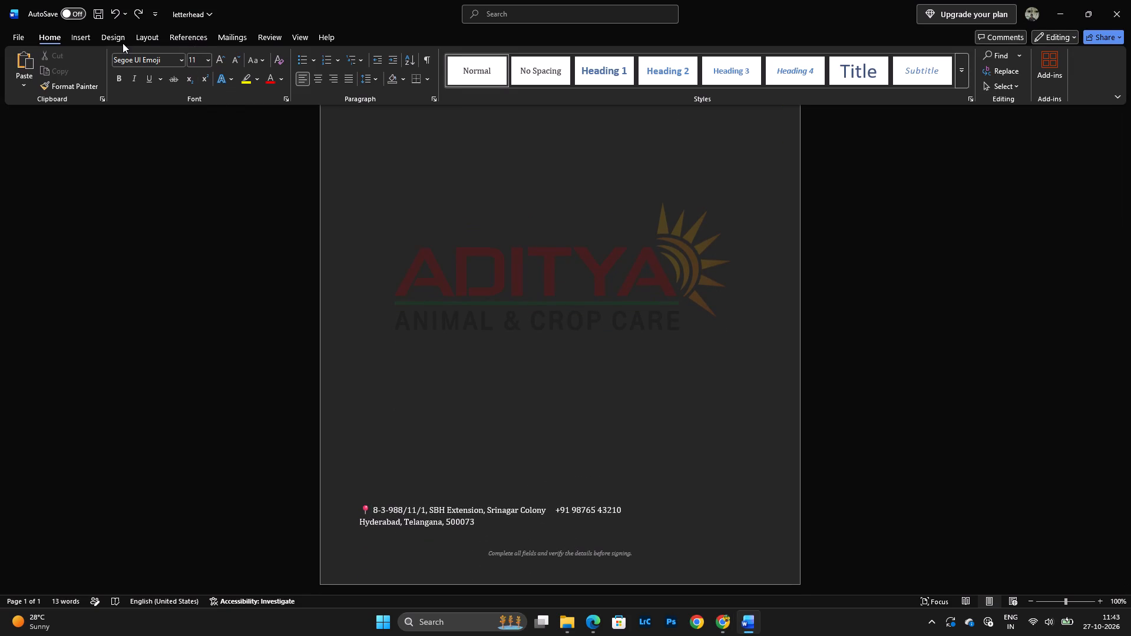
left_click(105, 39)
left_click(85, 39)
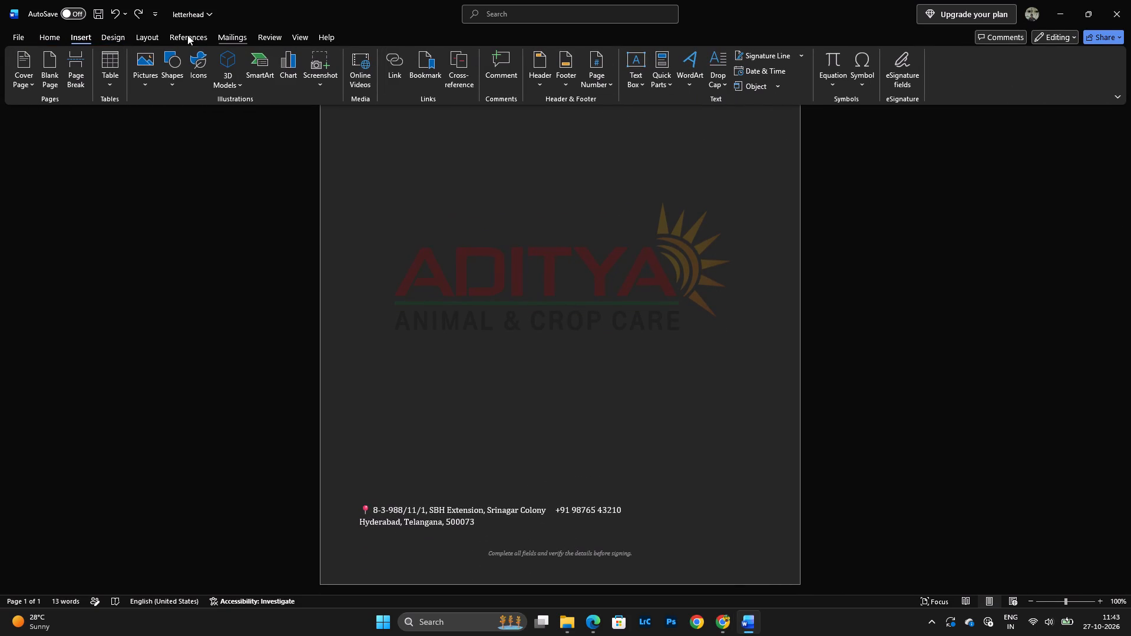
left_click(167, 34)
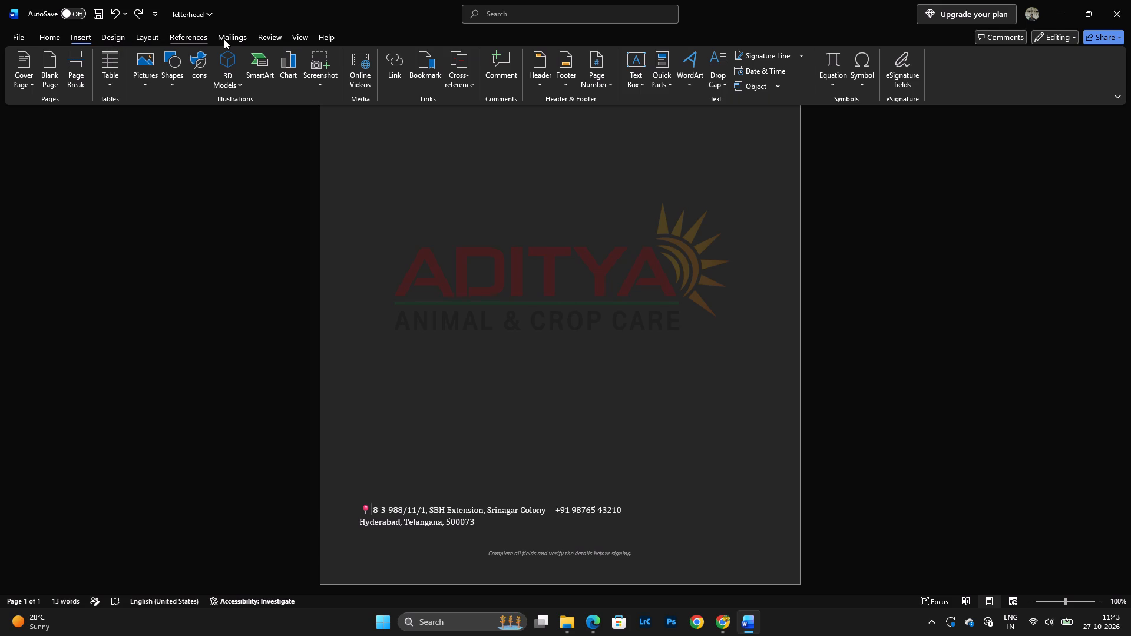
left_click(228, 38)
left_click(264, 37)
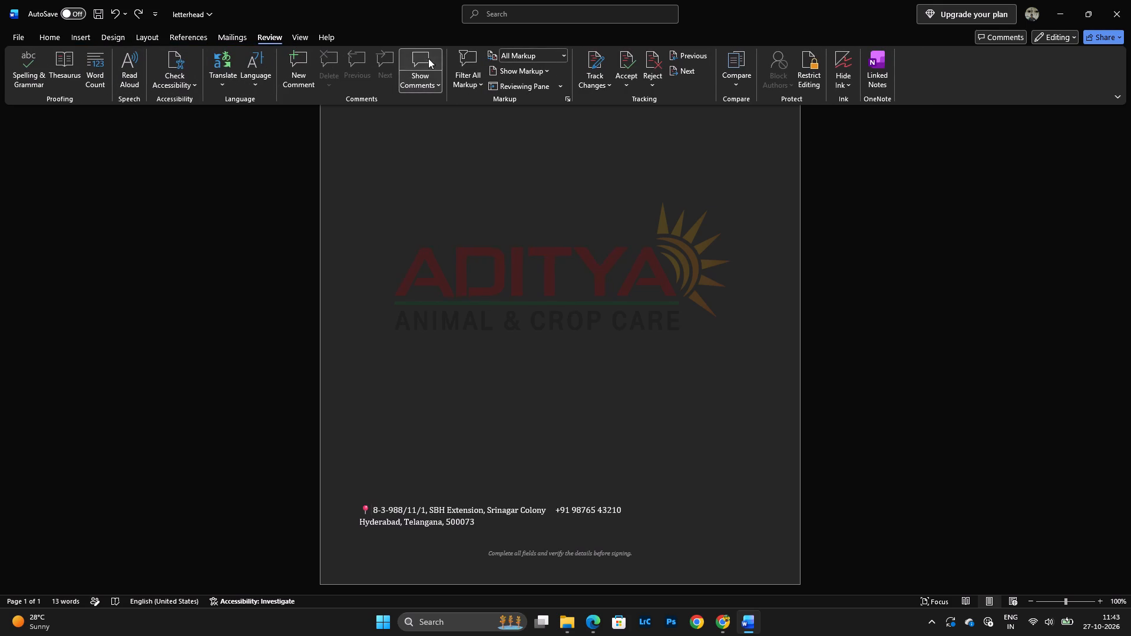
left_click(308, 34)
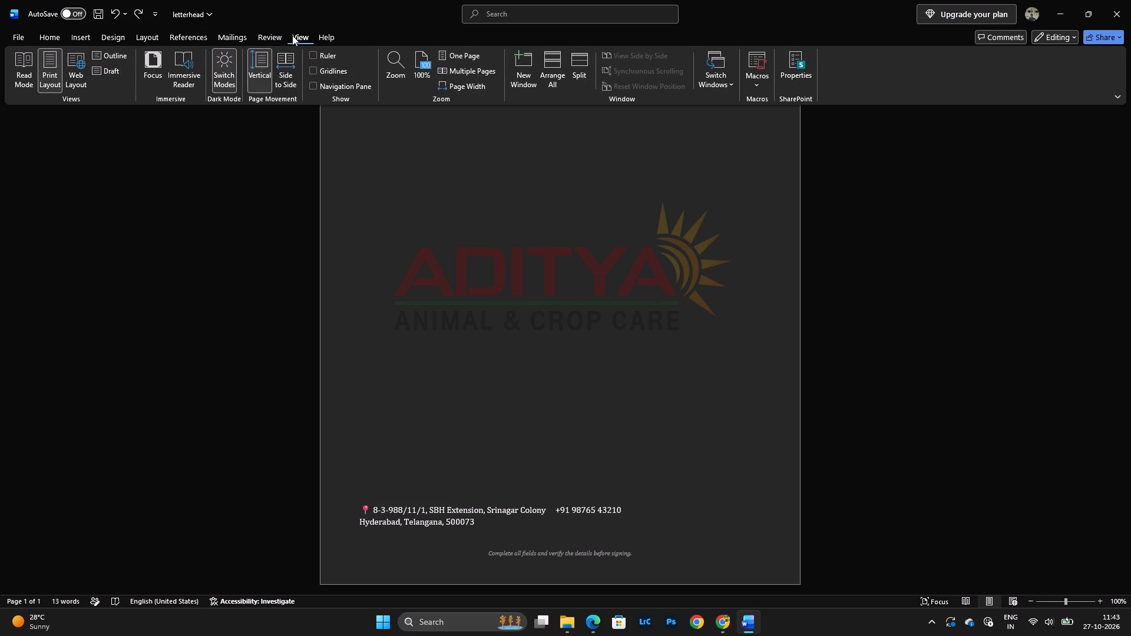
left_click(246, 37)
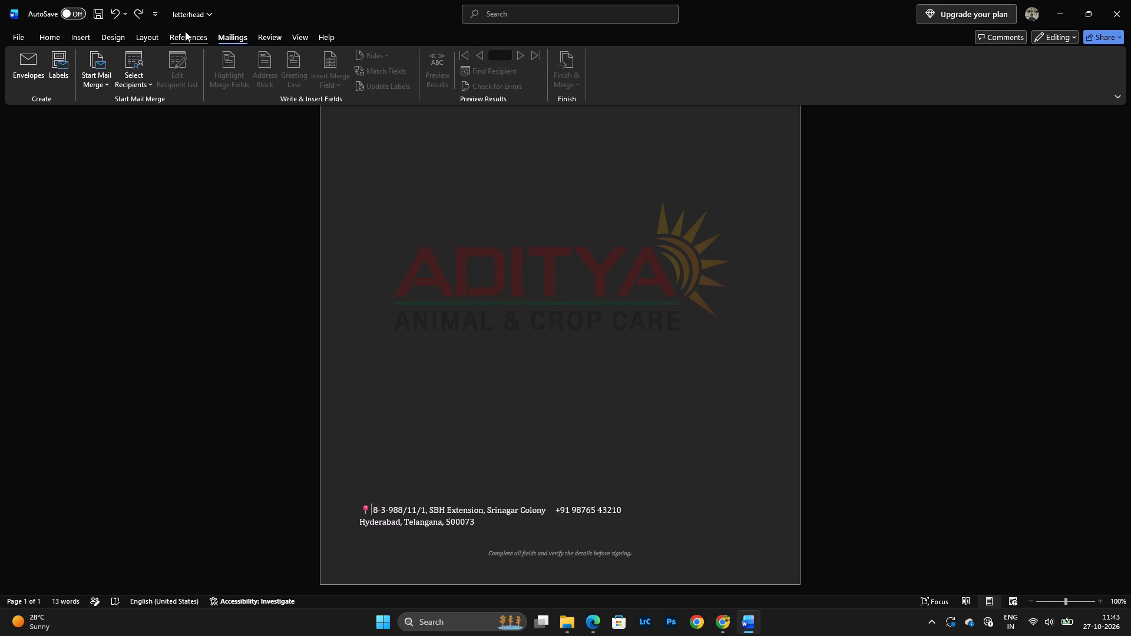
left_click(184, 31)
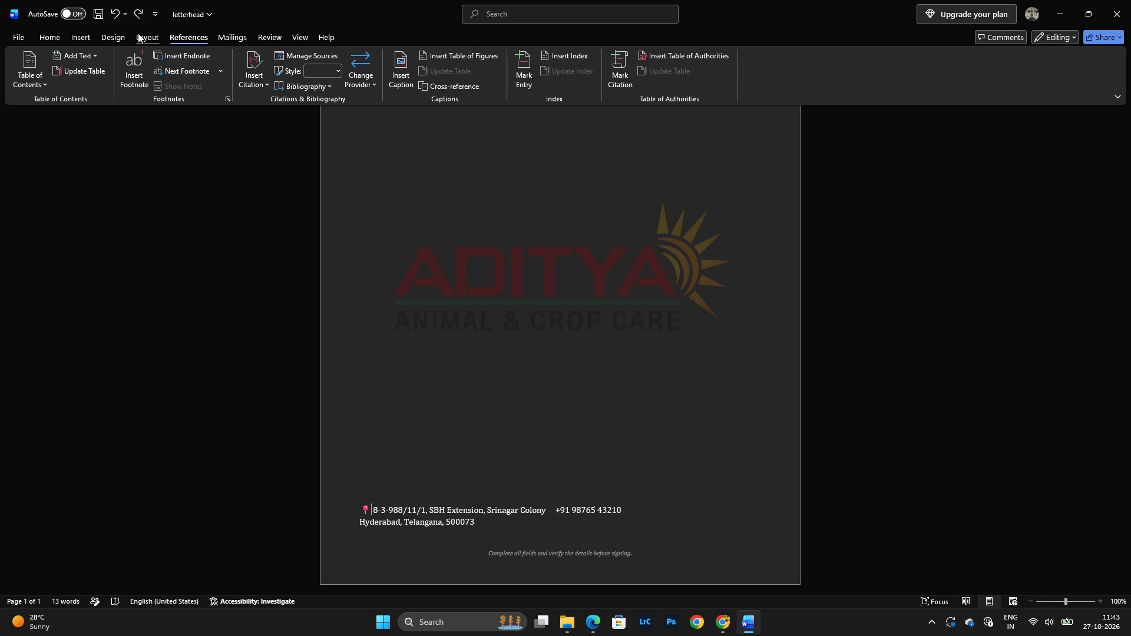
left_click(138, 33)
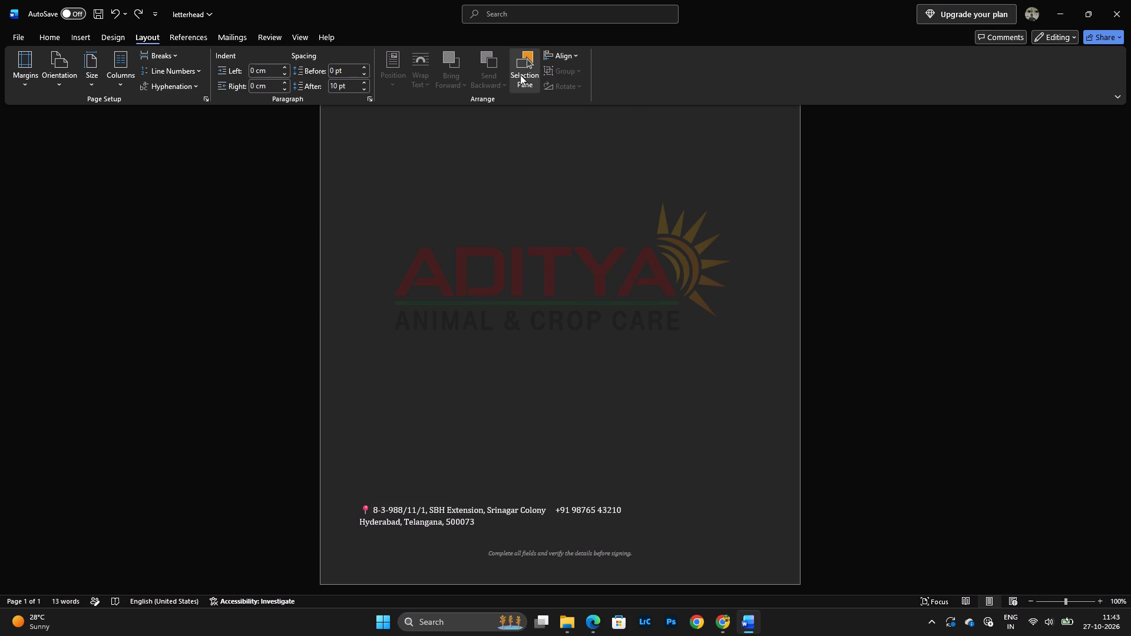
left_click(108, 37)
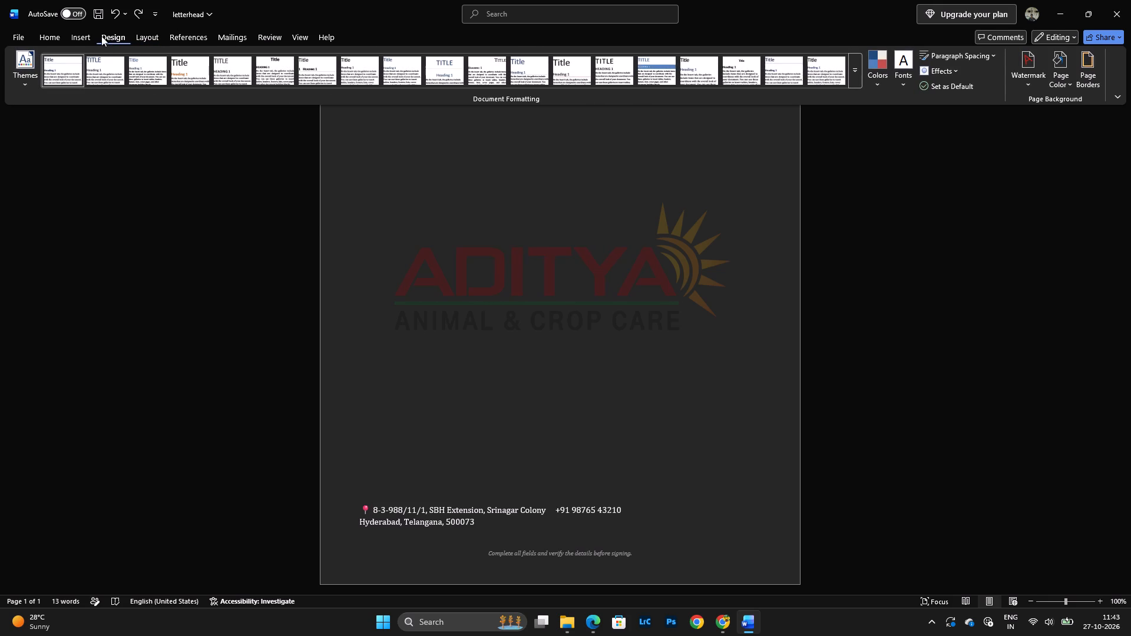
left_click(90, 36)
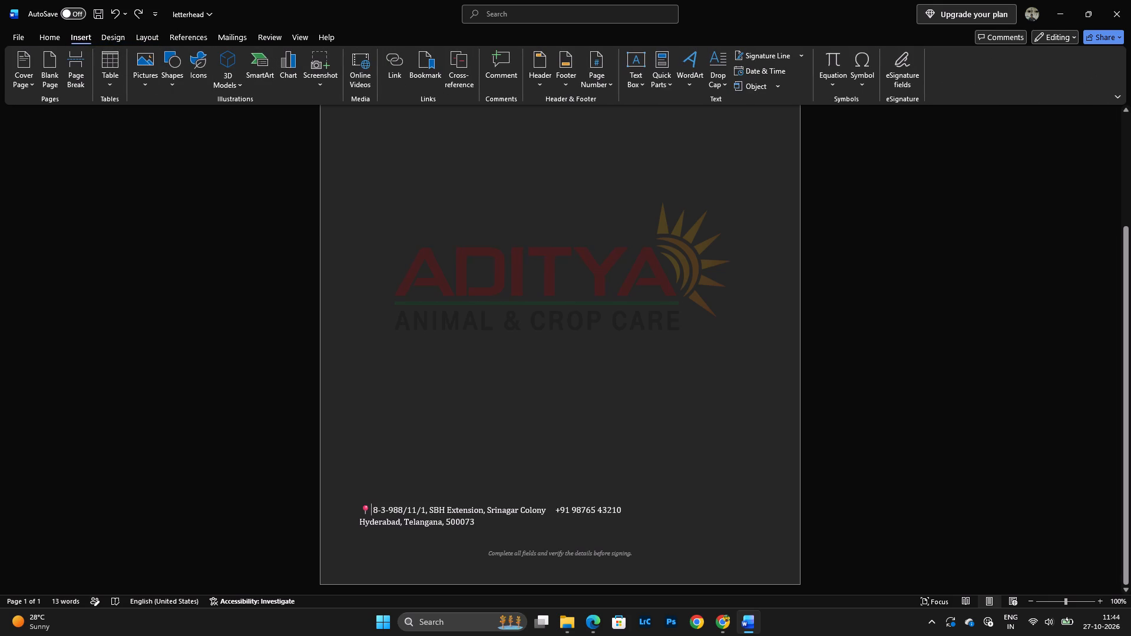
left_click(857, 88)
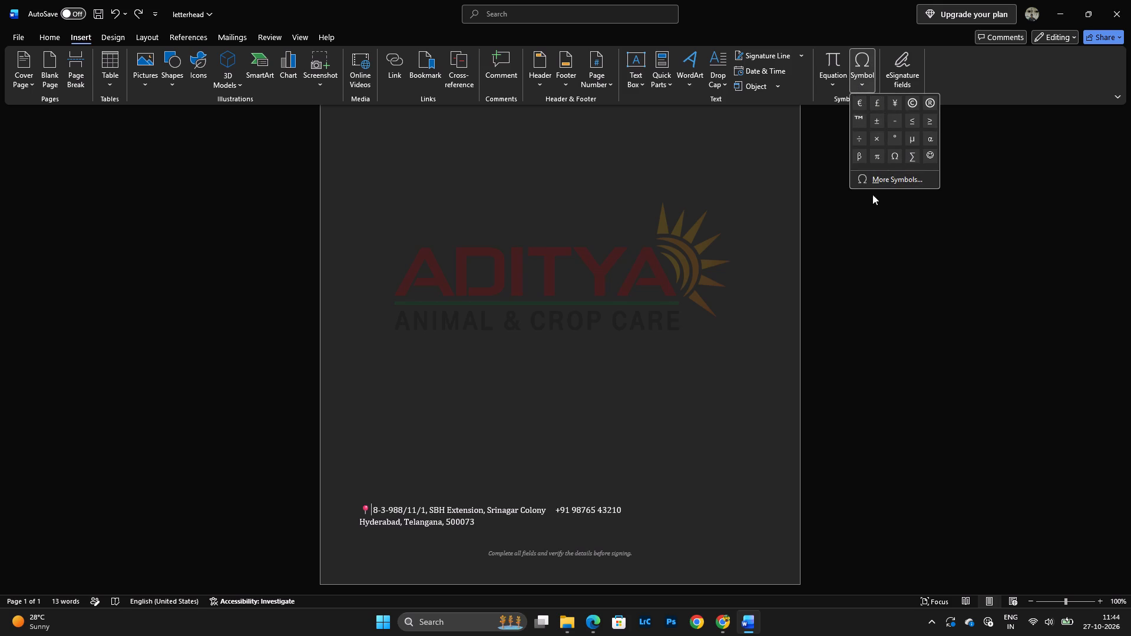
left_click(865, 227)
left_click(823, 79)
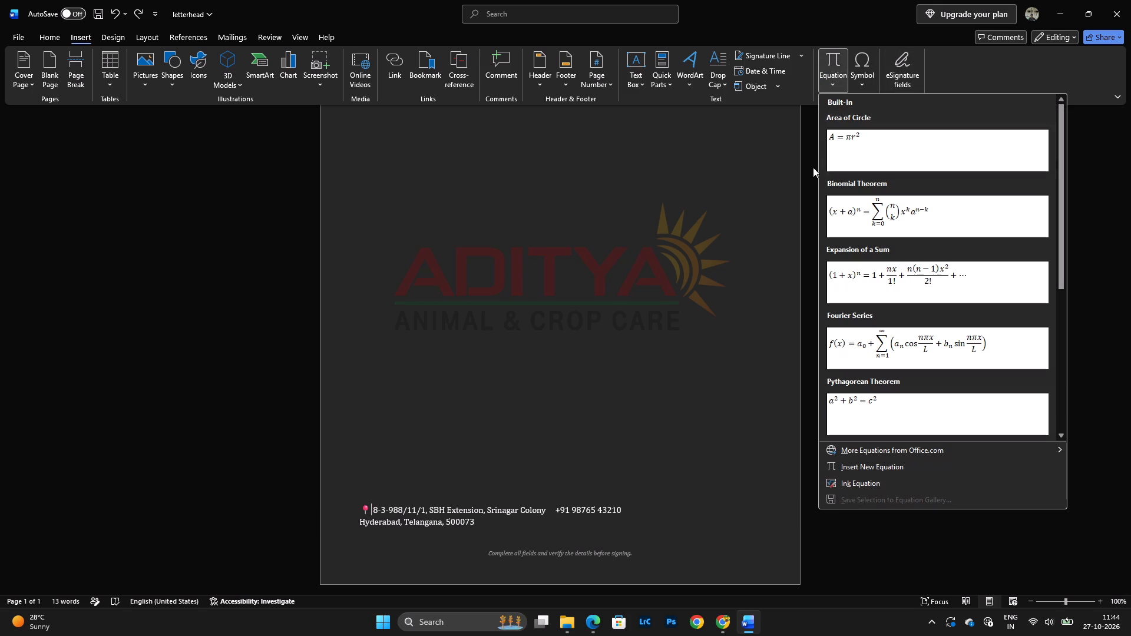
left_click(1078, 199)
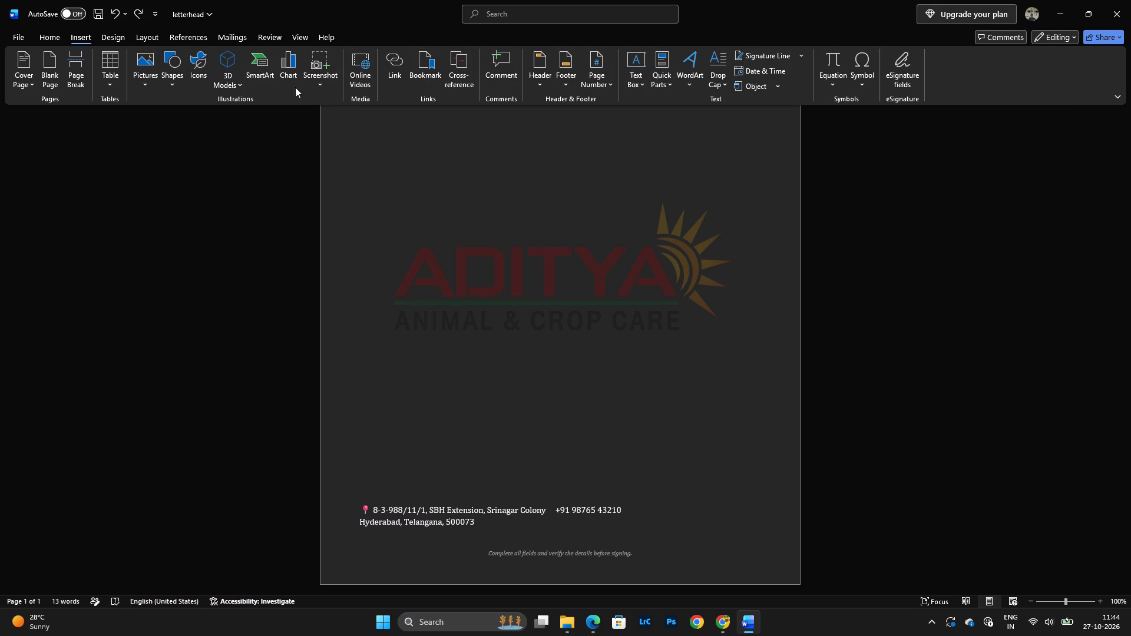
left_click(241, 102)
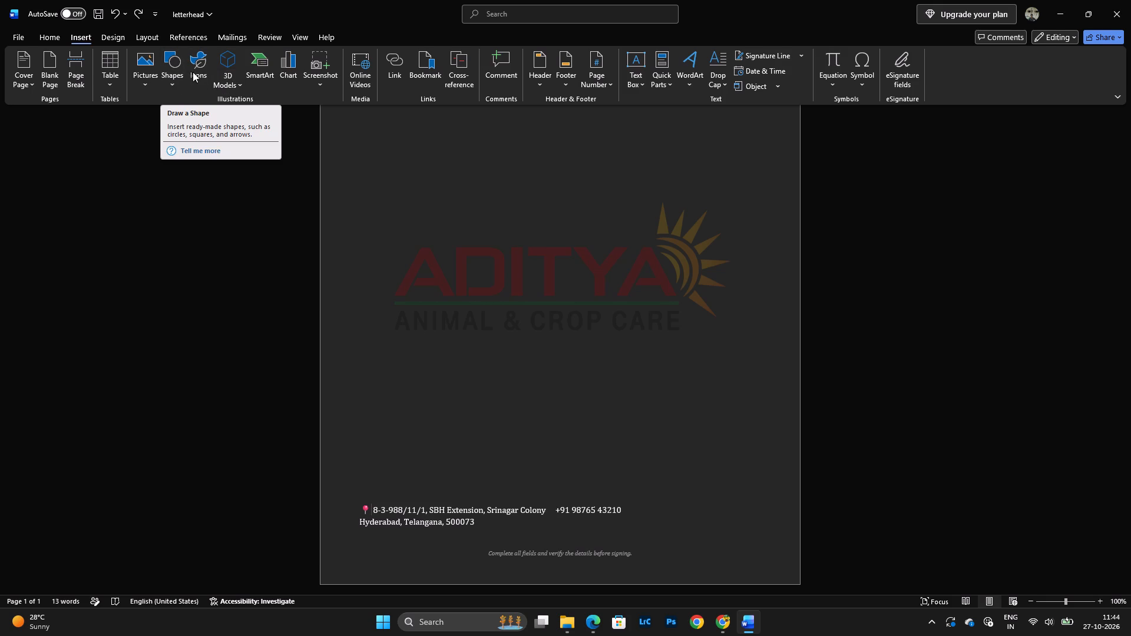
Insert the map pin icon before the address, searching the stock icons for "location".
left_click(200, 77)
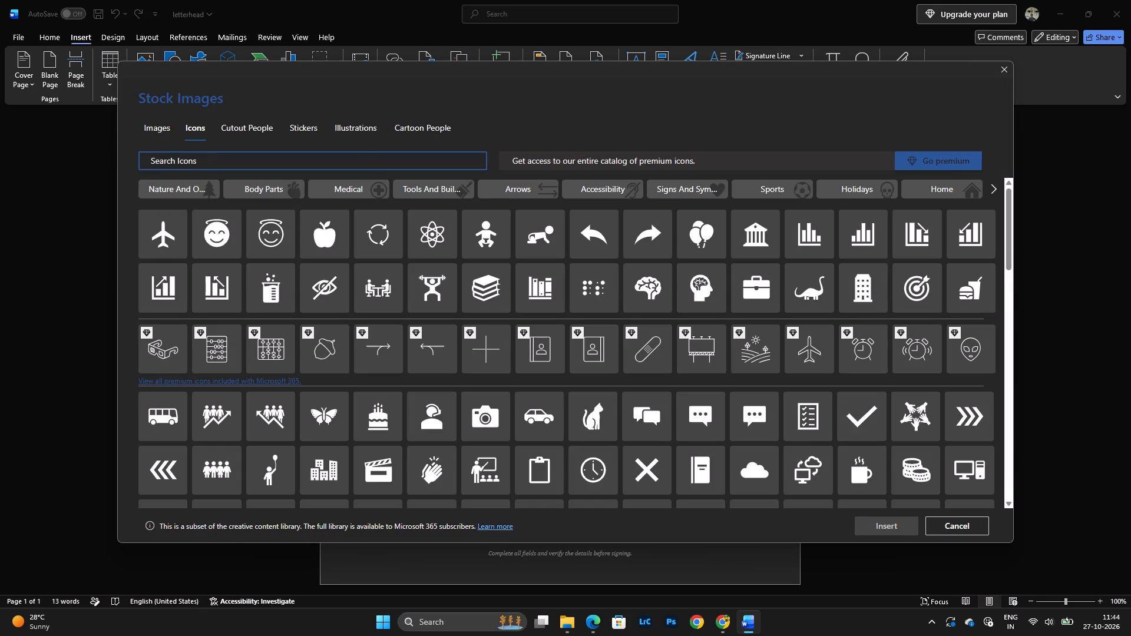
left_click(349, 158)
type("loa")
key("BackSpace")
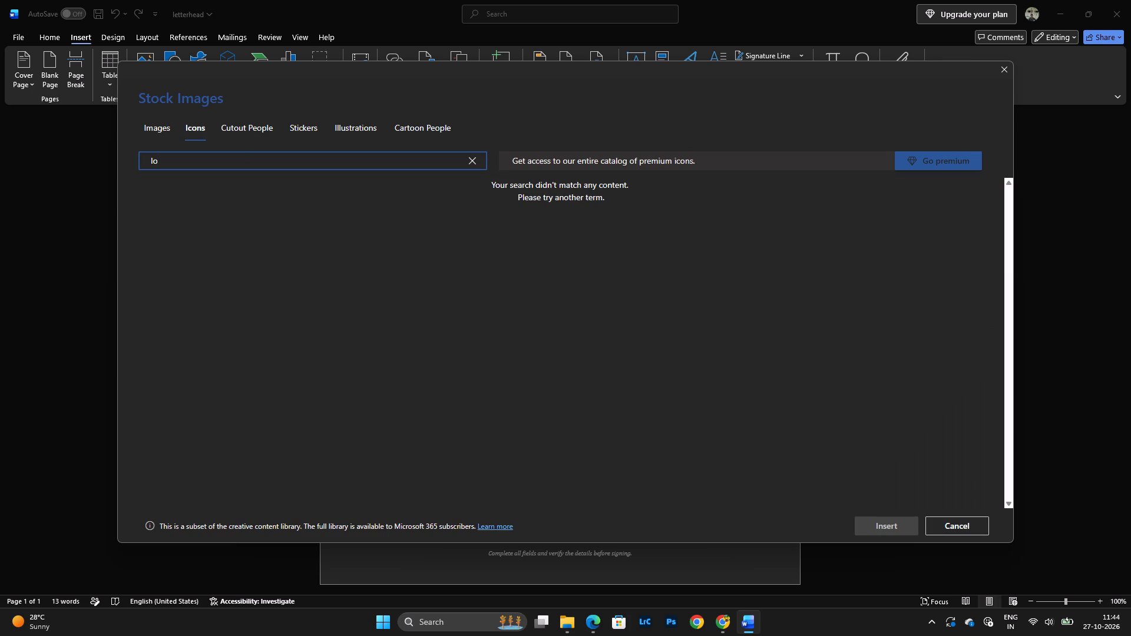
type("cation")
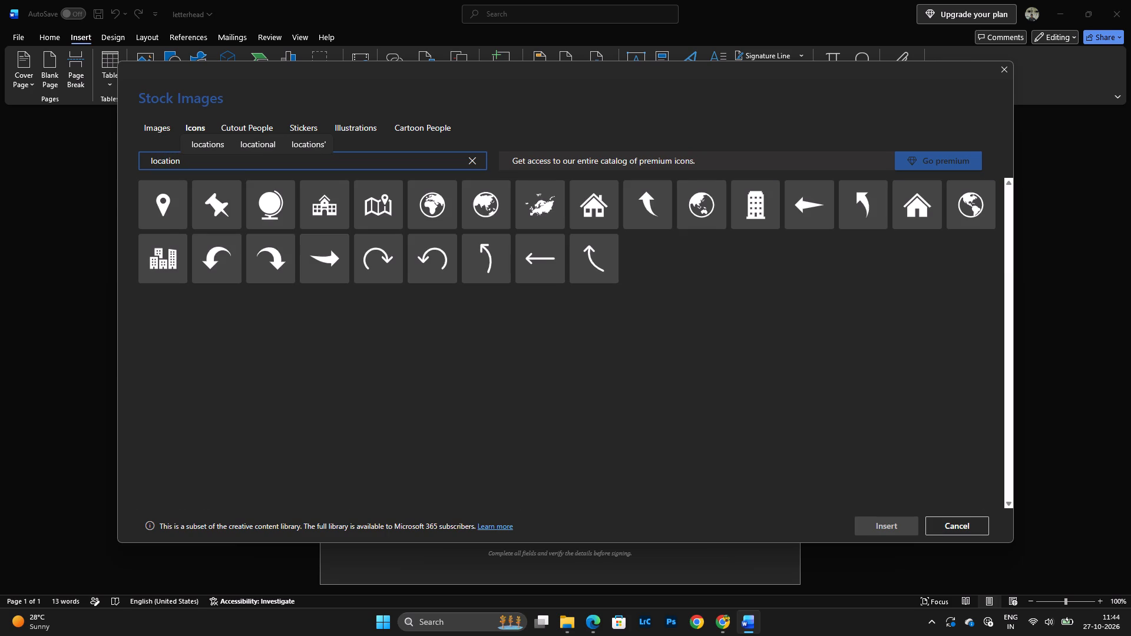
left_click(171, 206)
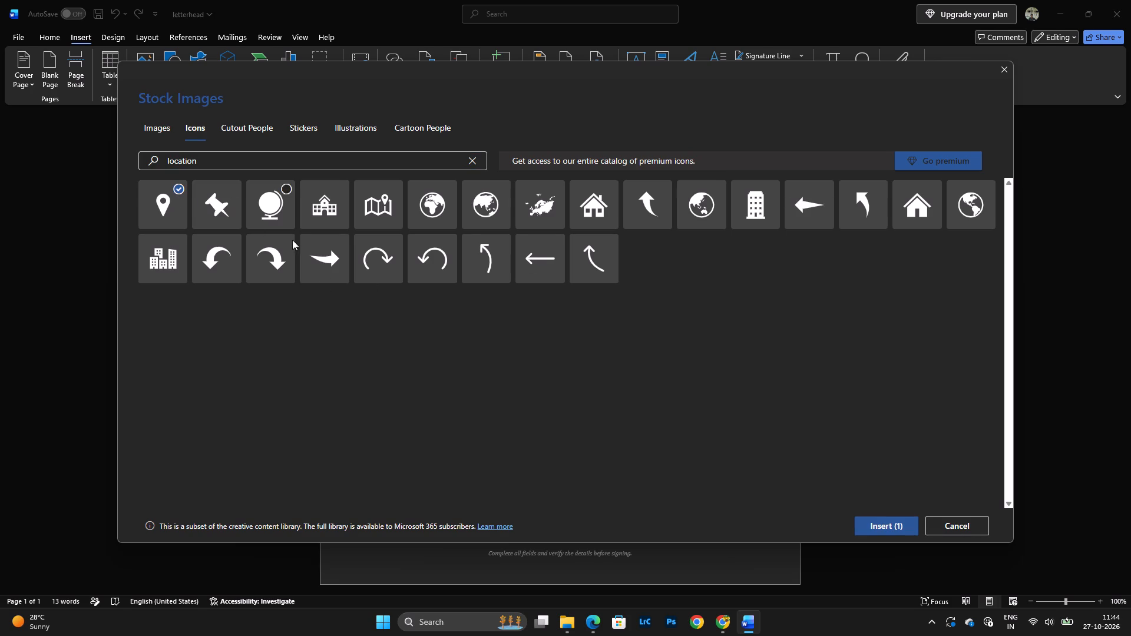
left_click(877, 520)
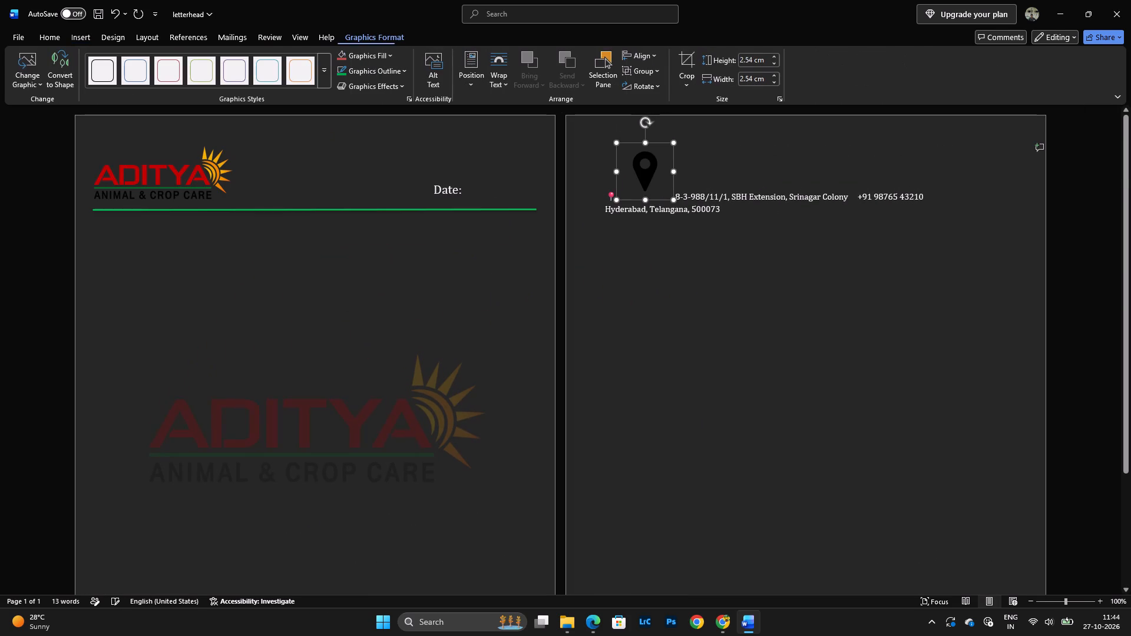
Shrink the inserted location icon proportionally to about 0.98 cm high and wide.
left_click_drag(674, 145, 661, 157)
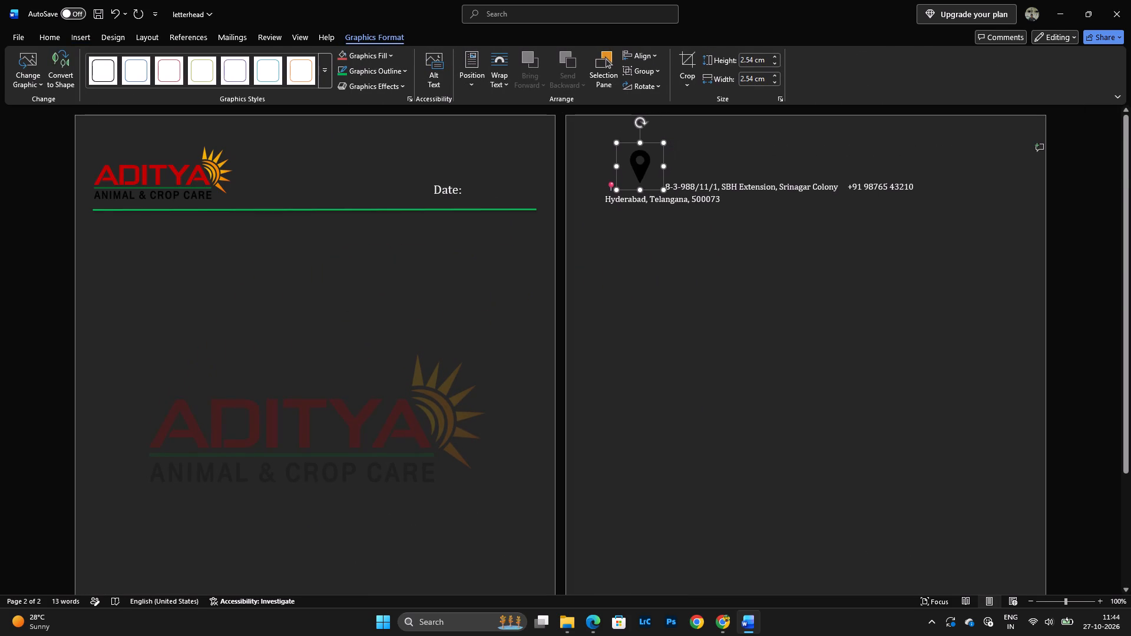
left_click_drag(661, 157, 598, 187)
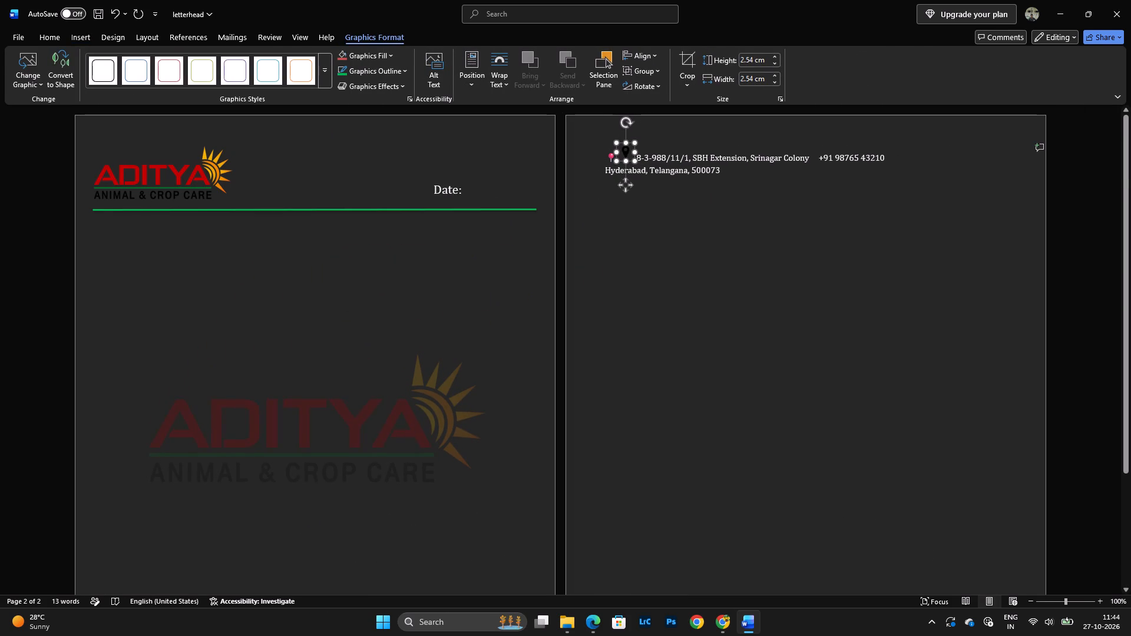
left_click_drag(598, 187, 596, 192)
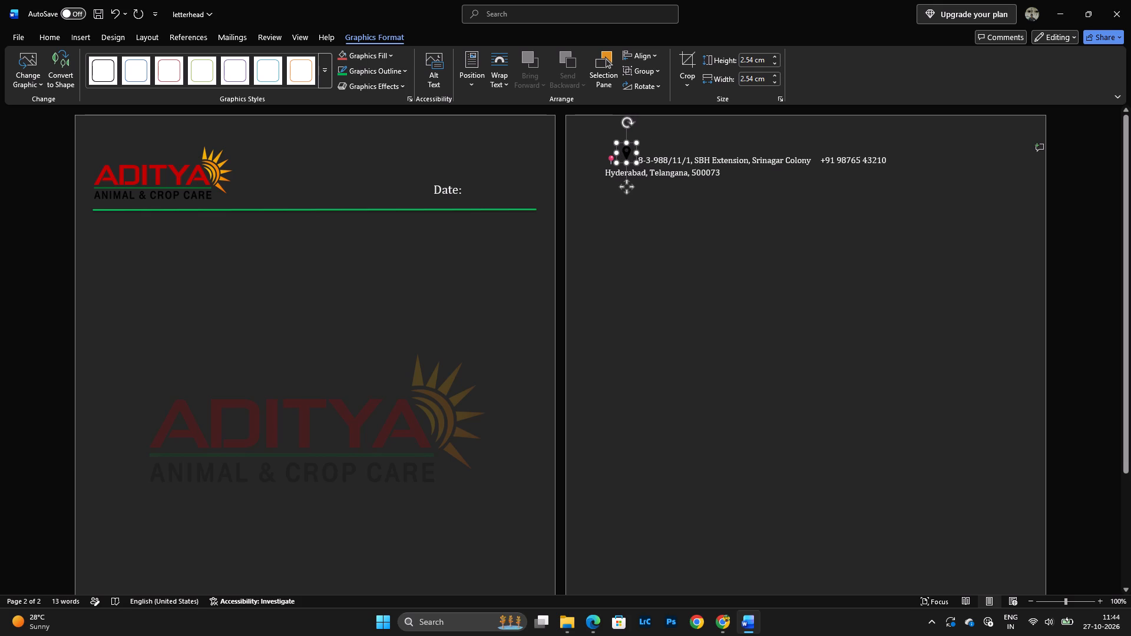
left_click_drag(596, 192, 595, 194)
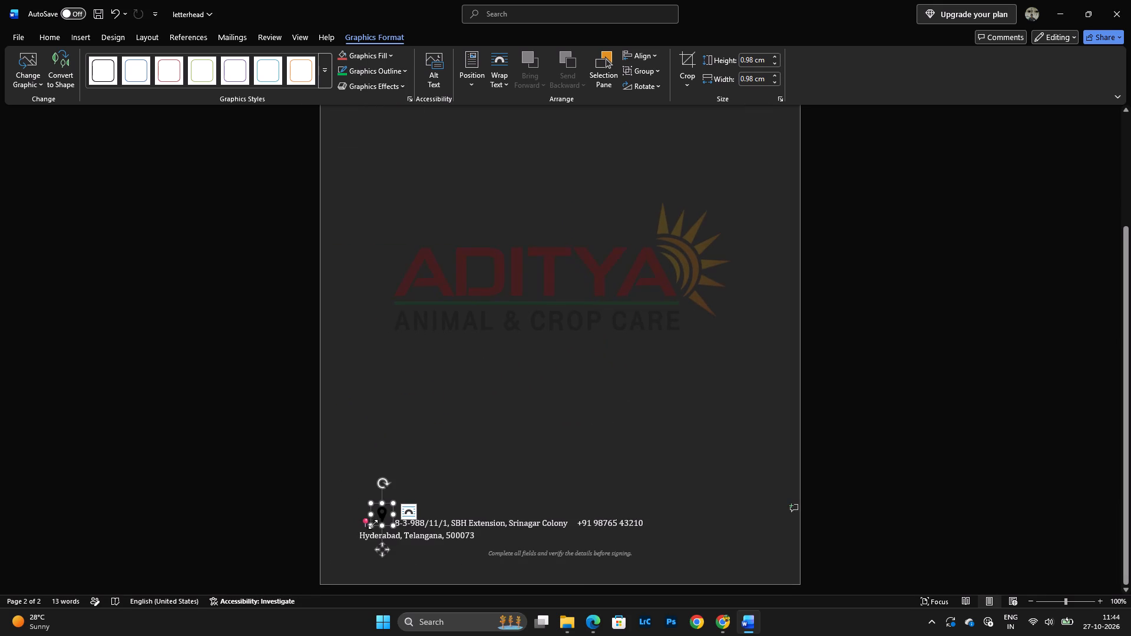
Delete the old red pushpin symbol in front of the new location icon.
left_click(368, 524)
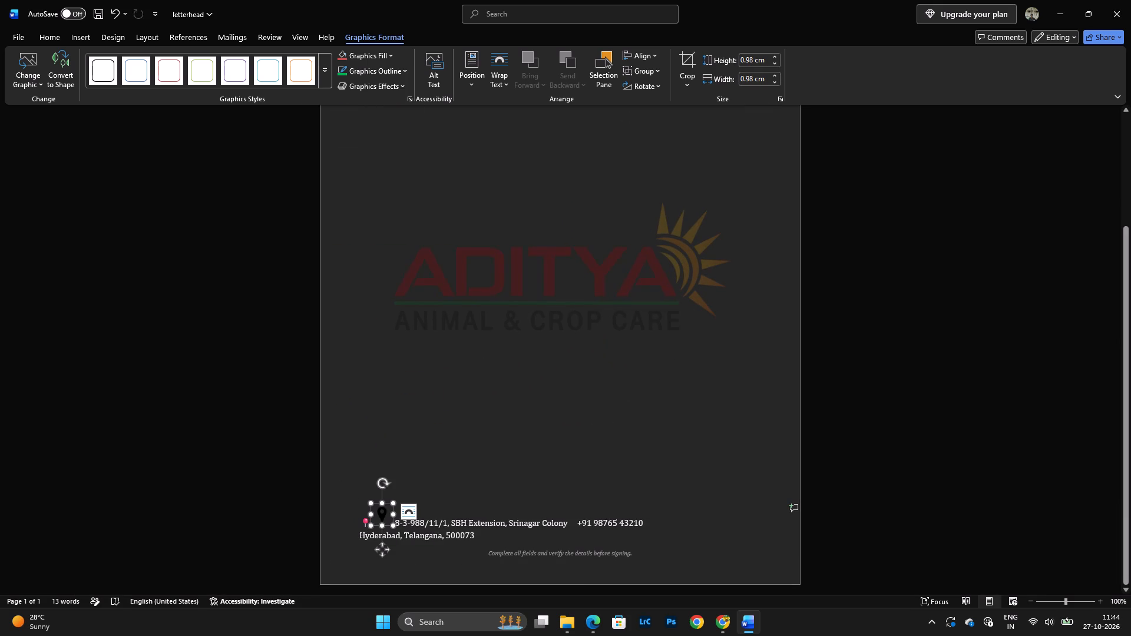
left_click(366, 520)
key("BackSpace")
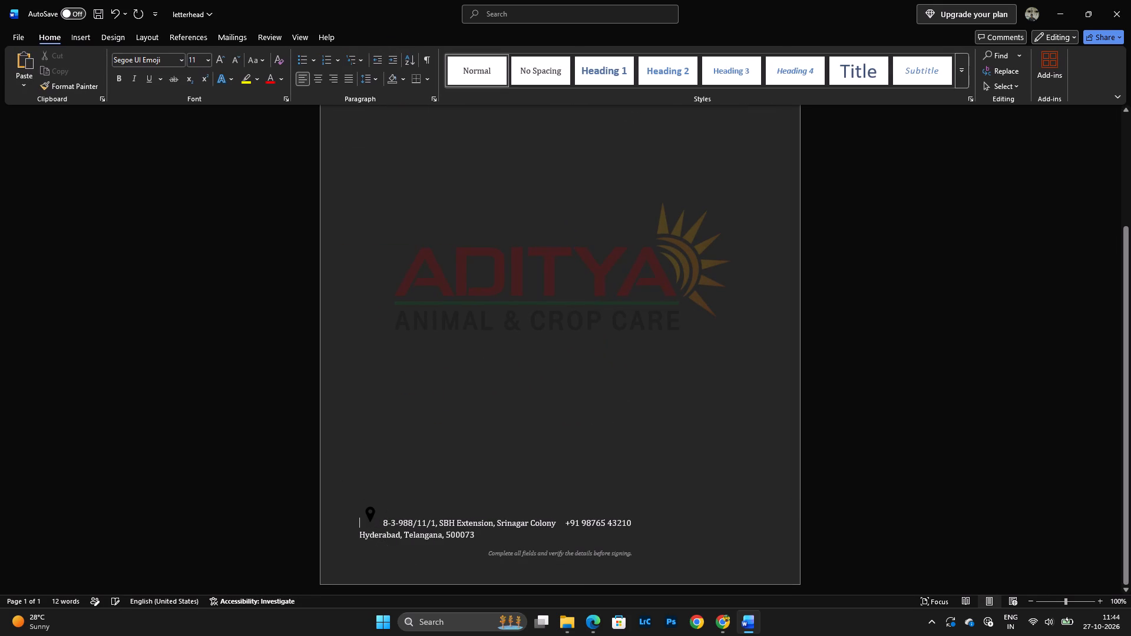
Shrink the location icon further so it is close to the height of the address text.
left_click(381, 519)
left_click(375, 510)
left_click(369, 513)
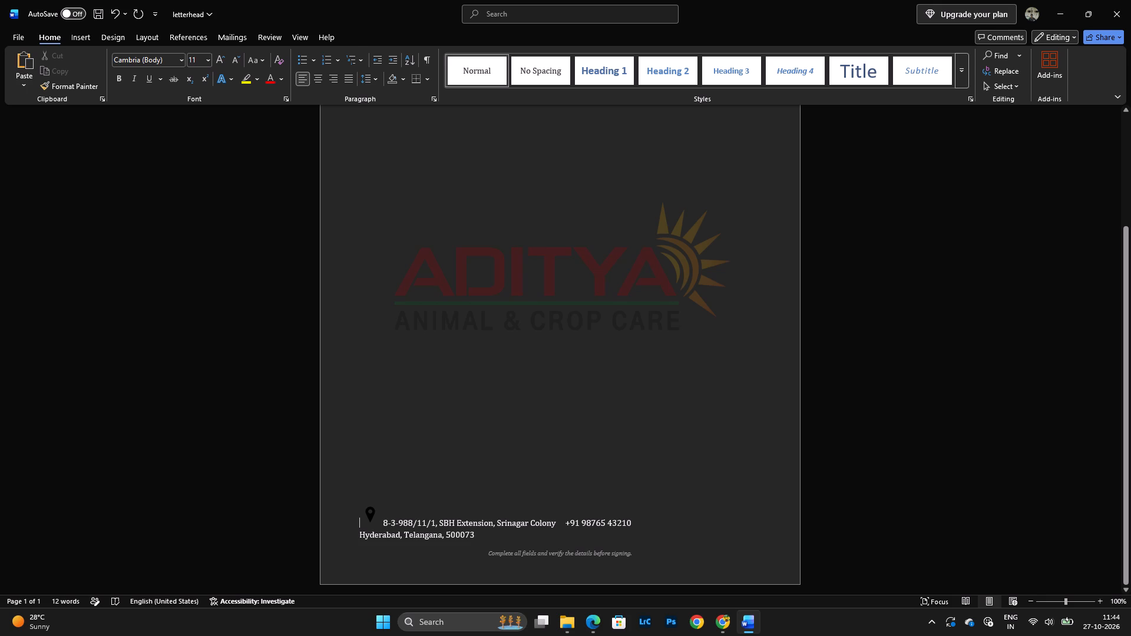
left_click(369, 514)
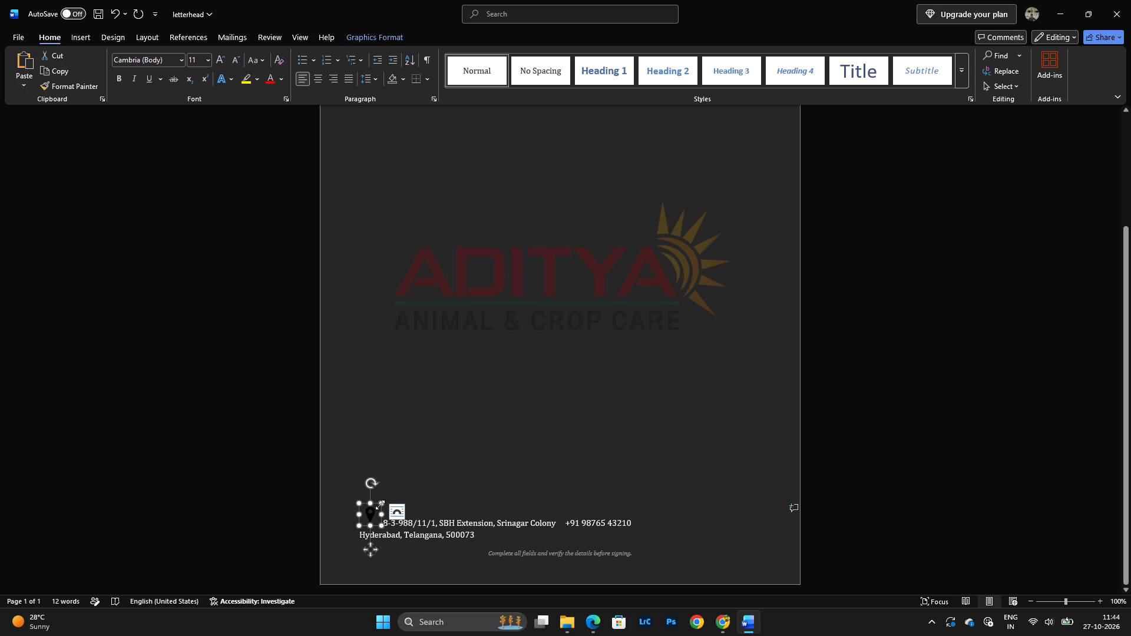
left_click_drag(380, 505, 368, 520)
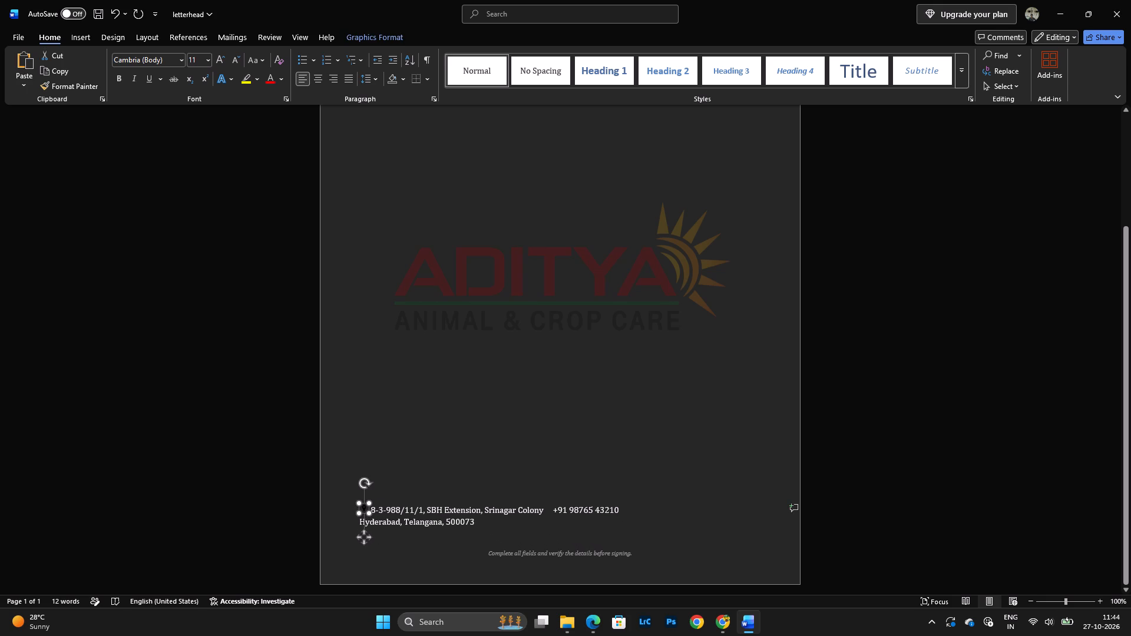
left_click_drag(368, 520, 375, 517)
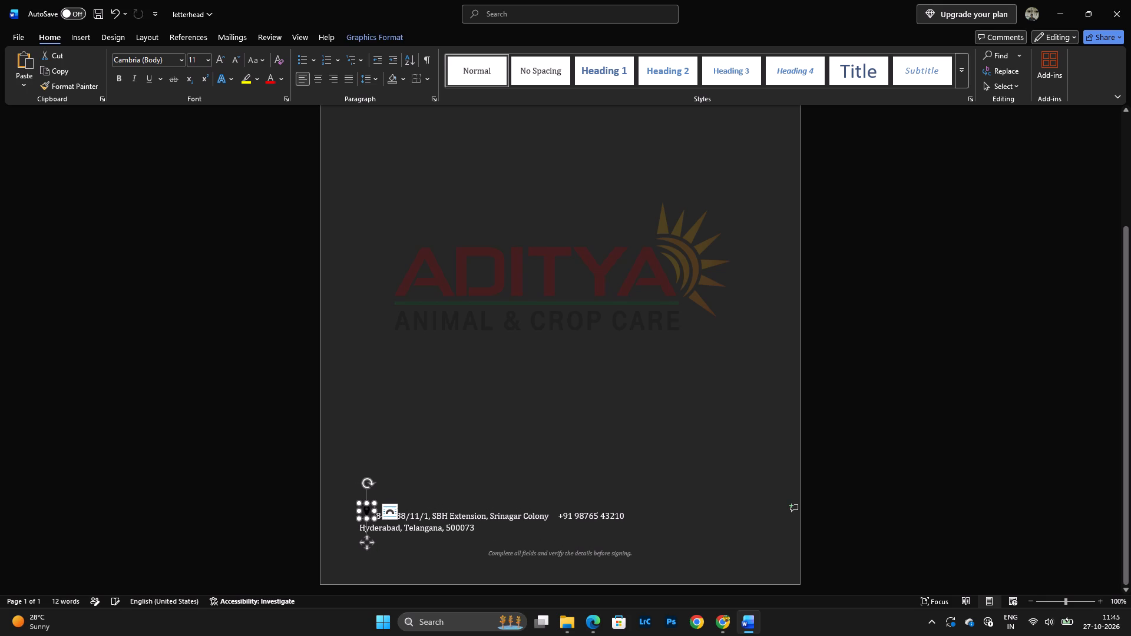
left_click(429, 551)
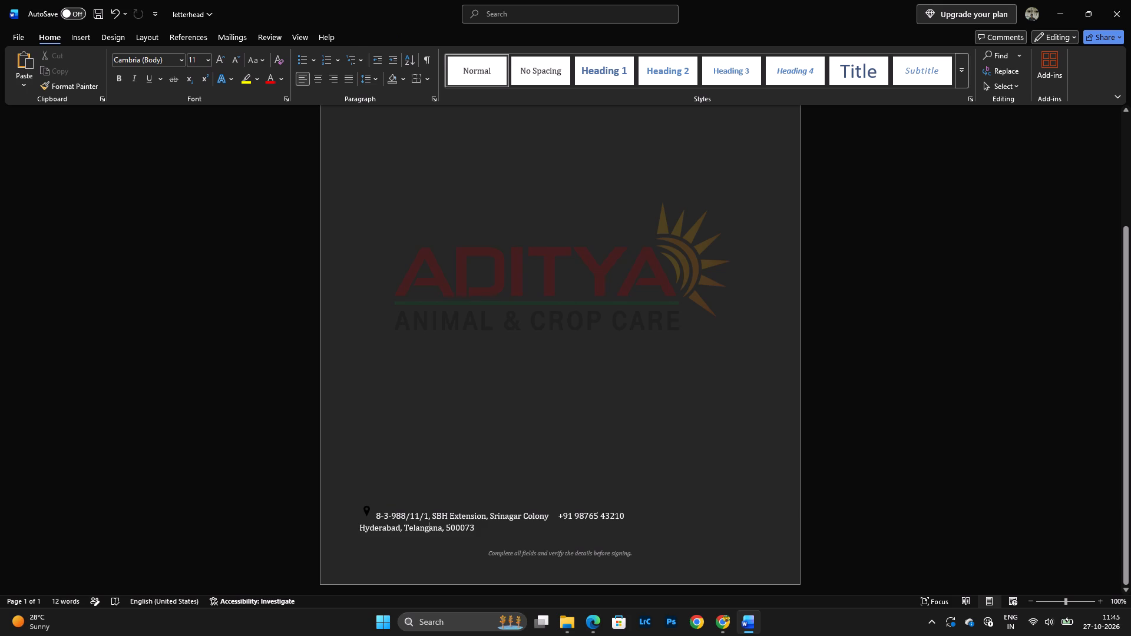
Indent the second address line with spaces so it starts level with the first line's text.
left_click(359, 526)
key("space")
key("space")
key("space")
key("space")
key("space")
key("space")
key("space")
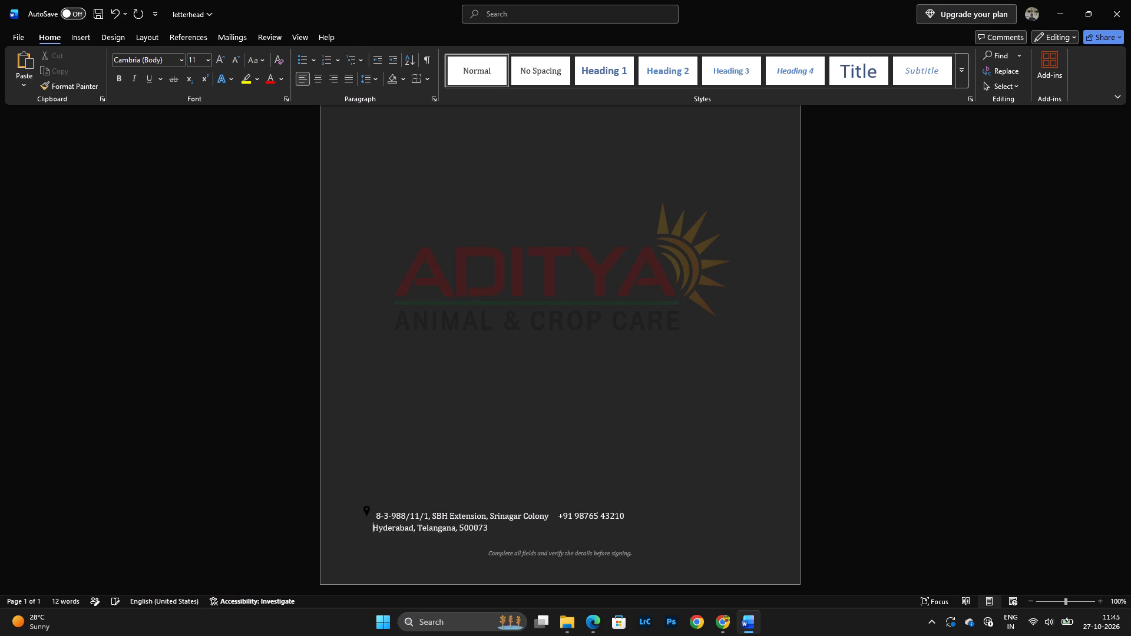
key("space")
key("space")
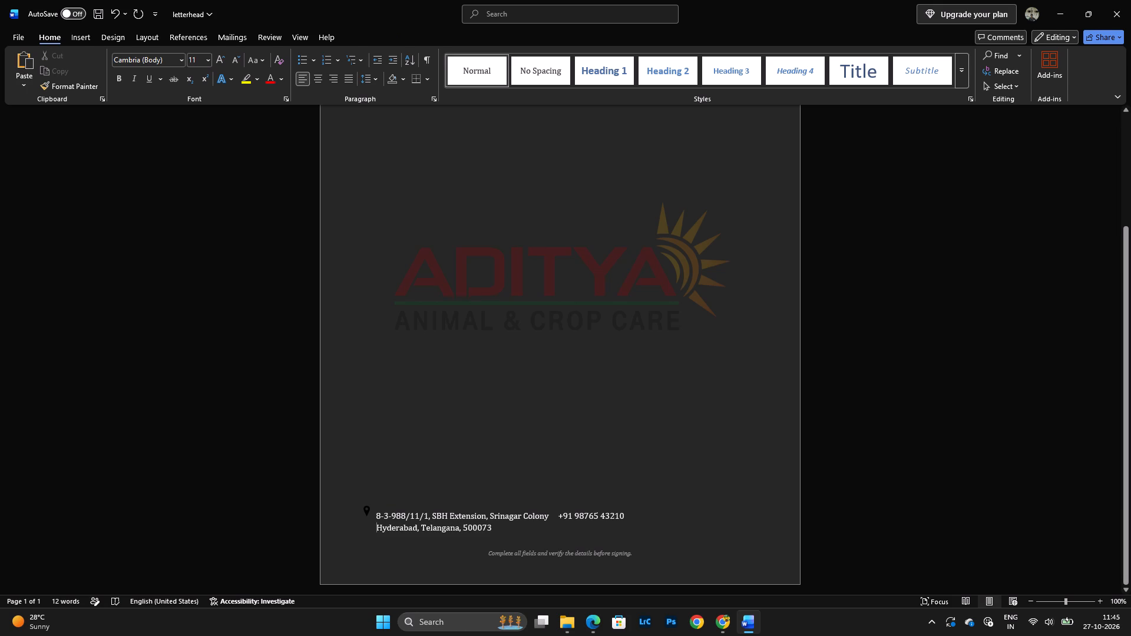
Add two spaces before the phone number and insert the plain handset icon there, searching the stock icons for "call".
left_click(554, 512)
key("space")
key("space")
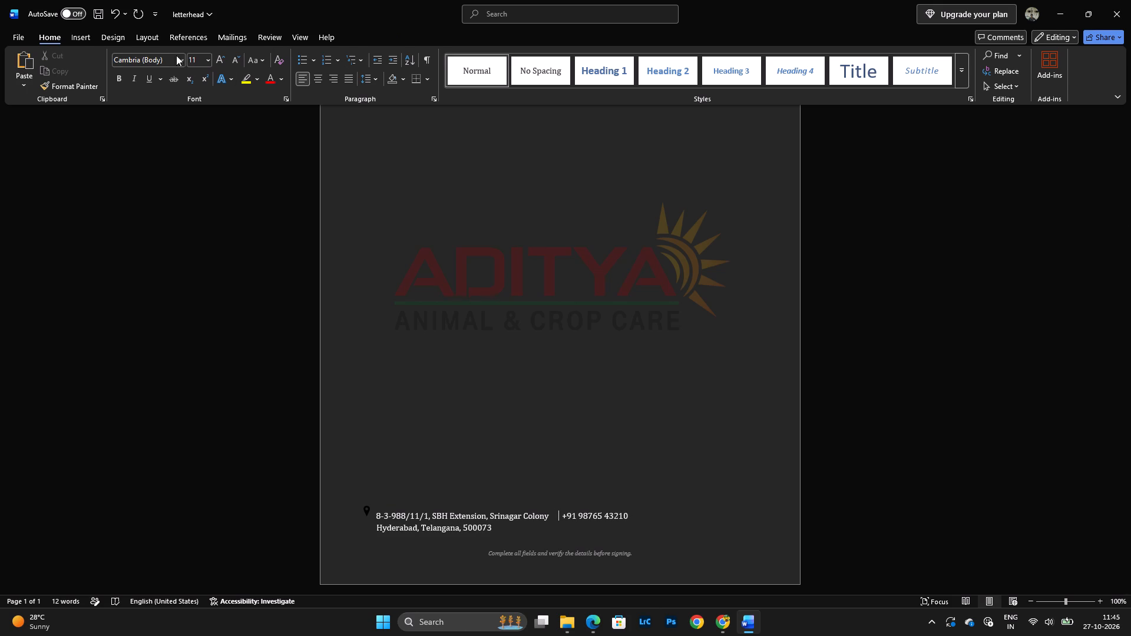
left_click(118, 38)
left_click(80, 36)
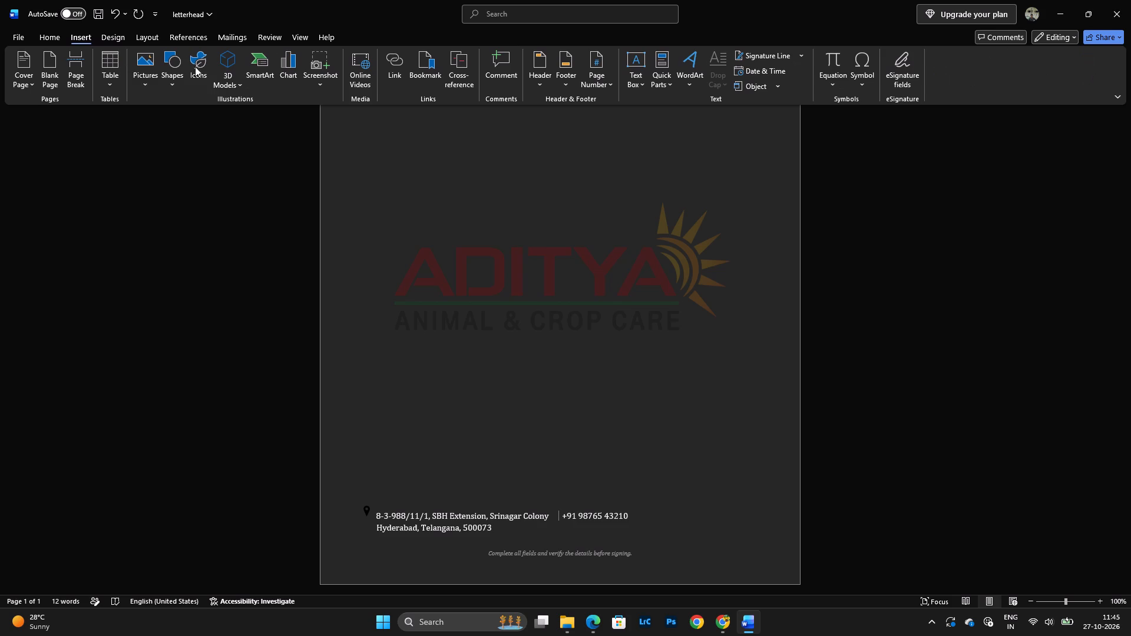
left_click(197, 68)
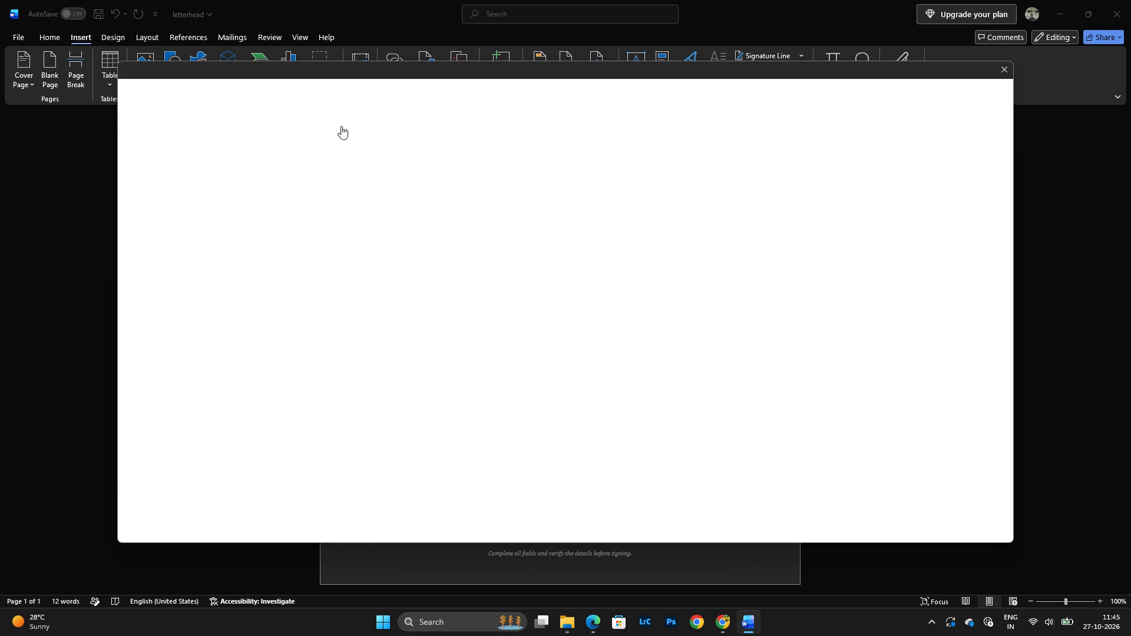
left_click(293, 159)
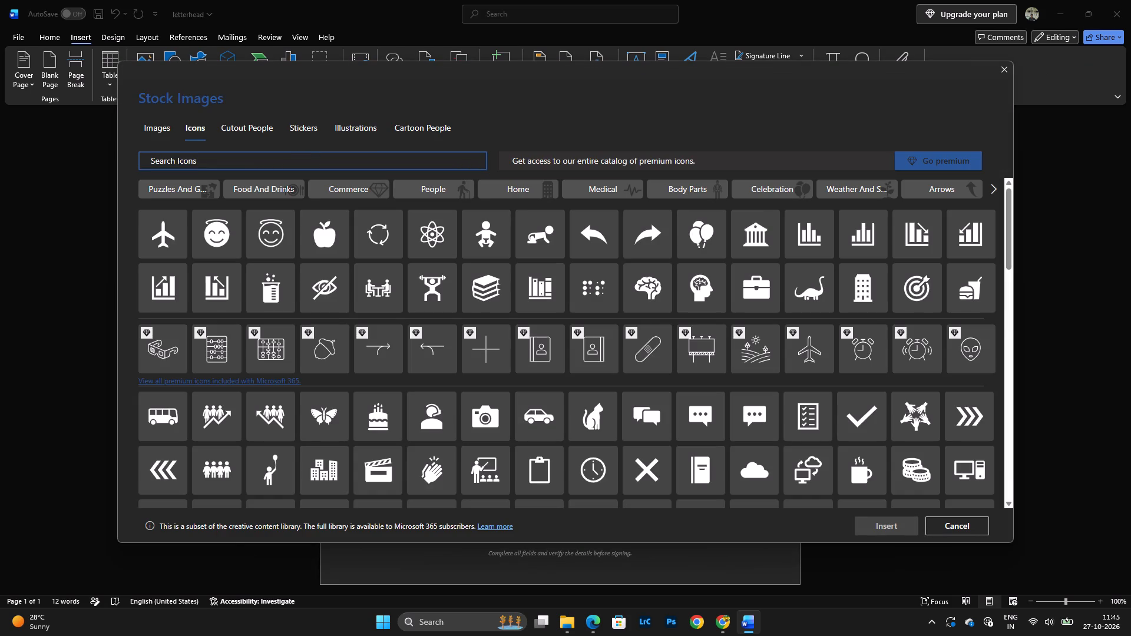
type("call")
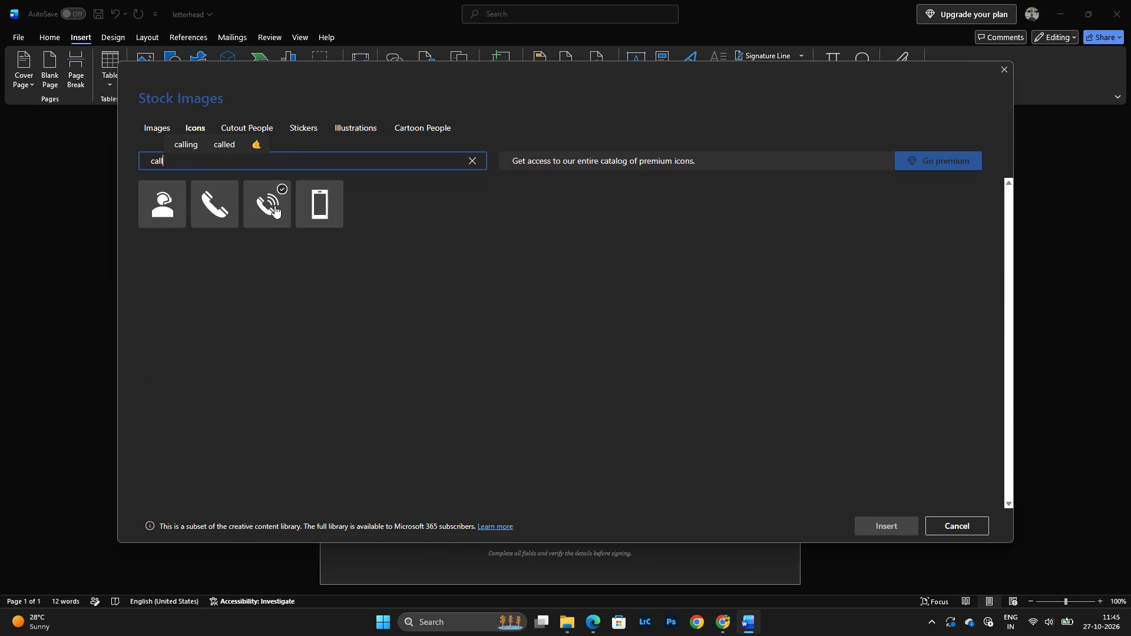
left_click(217, 207)
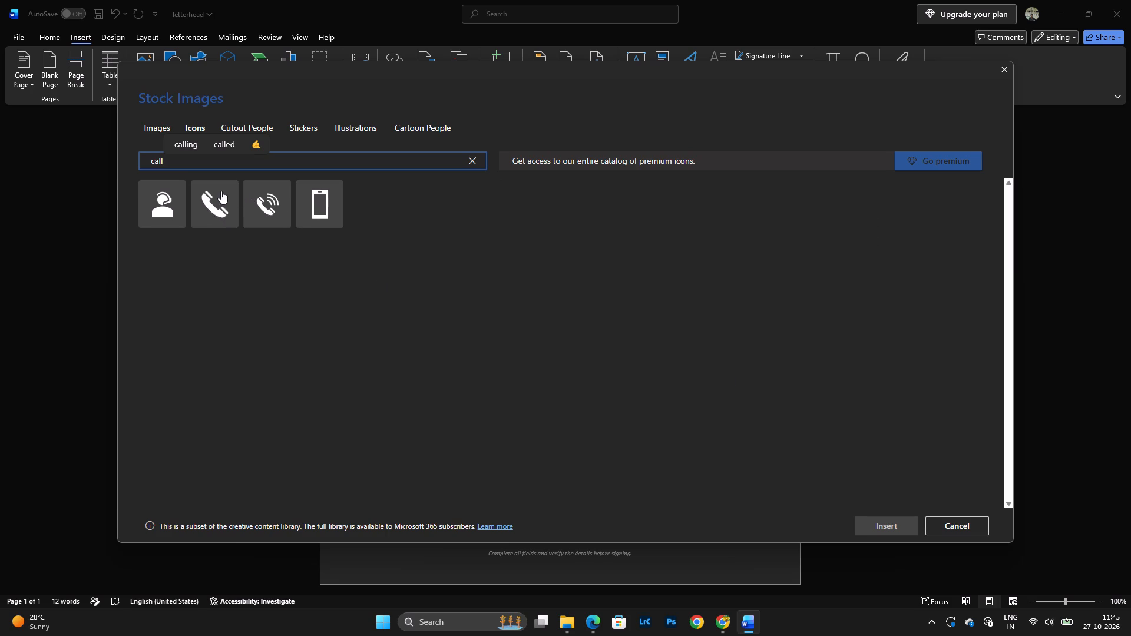
left_click(221, 188)
left_click(230, 187)
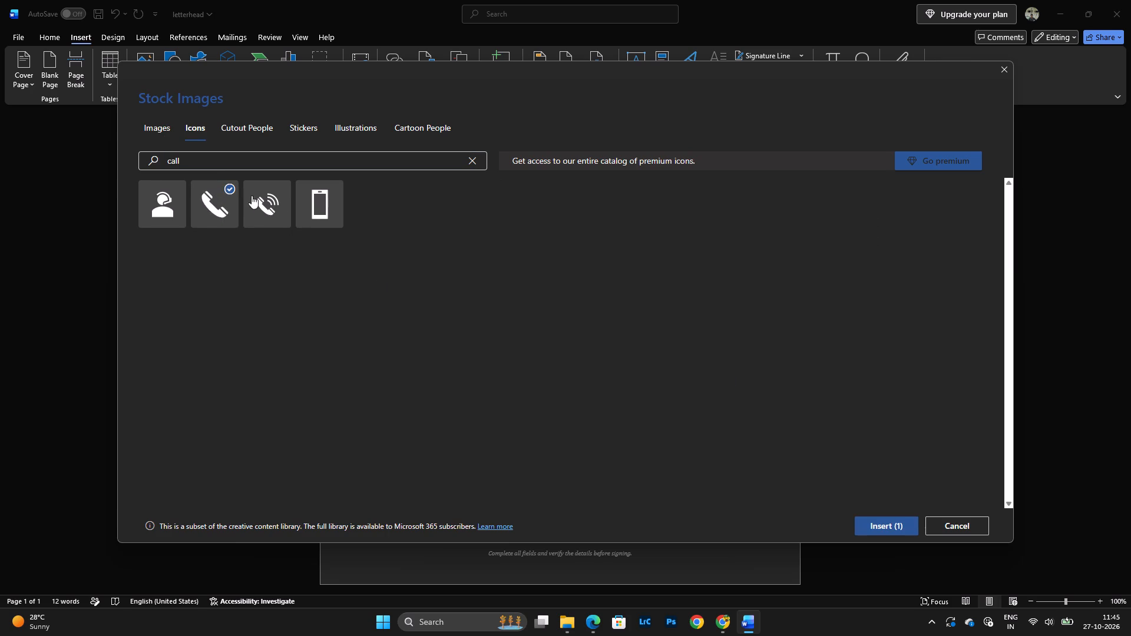
left_click(875, 526)
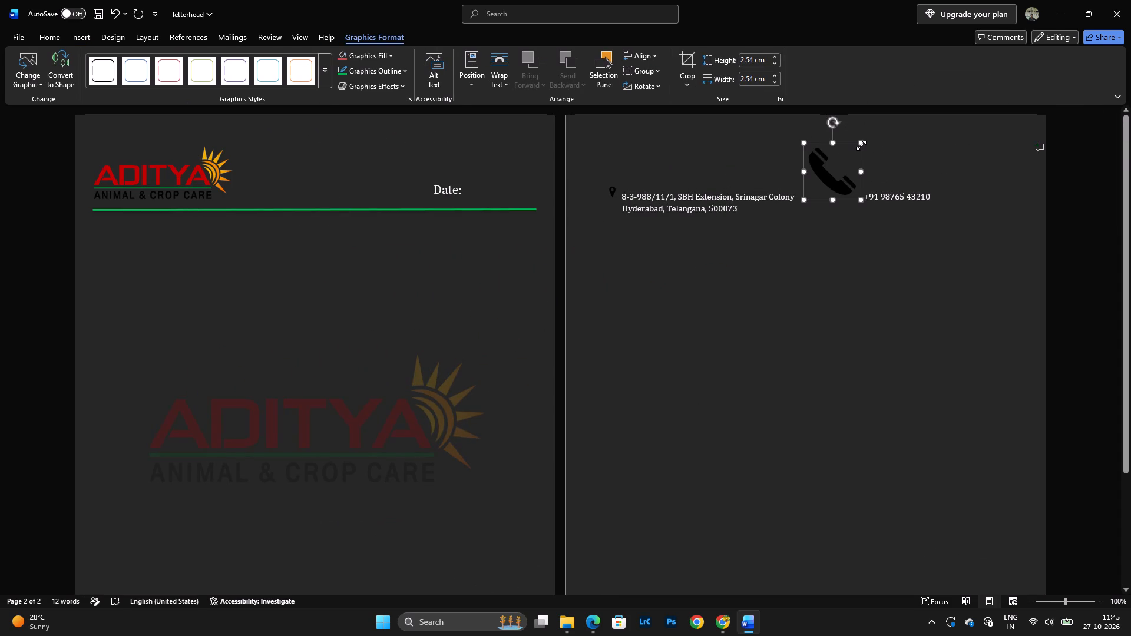
Shrink the phone icon proportionally to about 0.48 cm high and wide.
left_click_drag(861, 145, 809, 194)
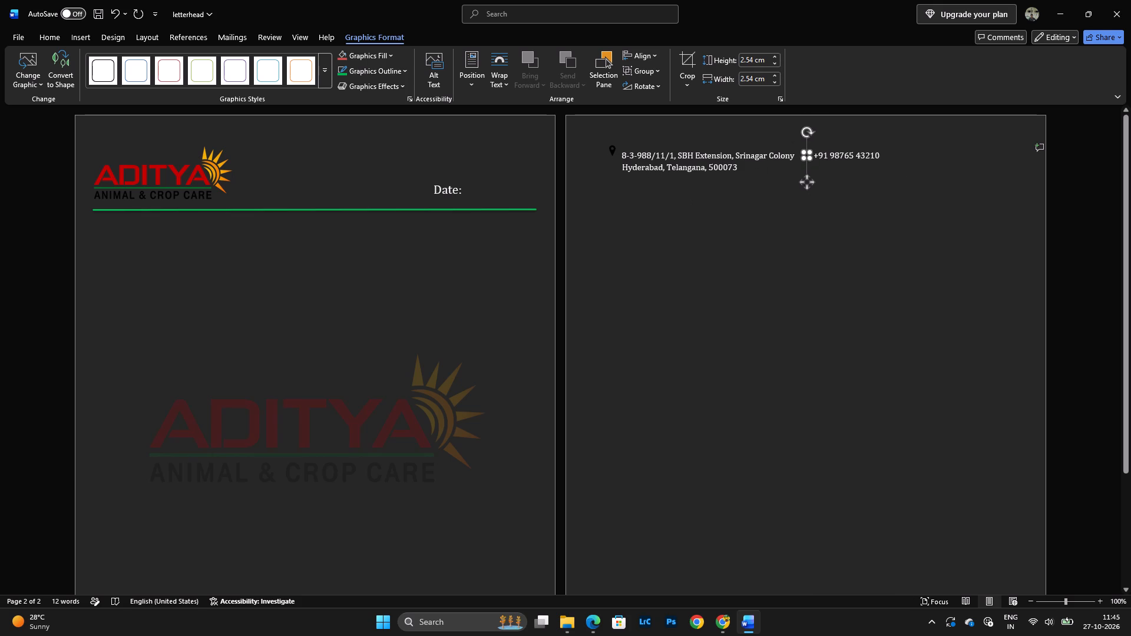
left_click_drag(809, 194, 810, 198)
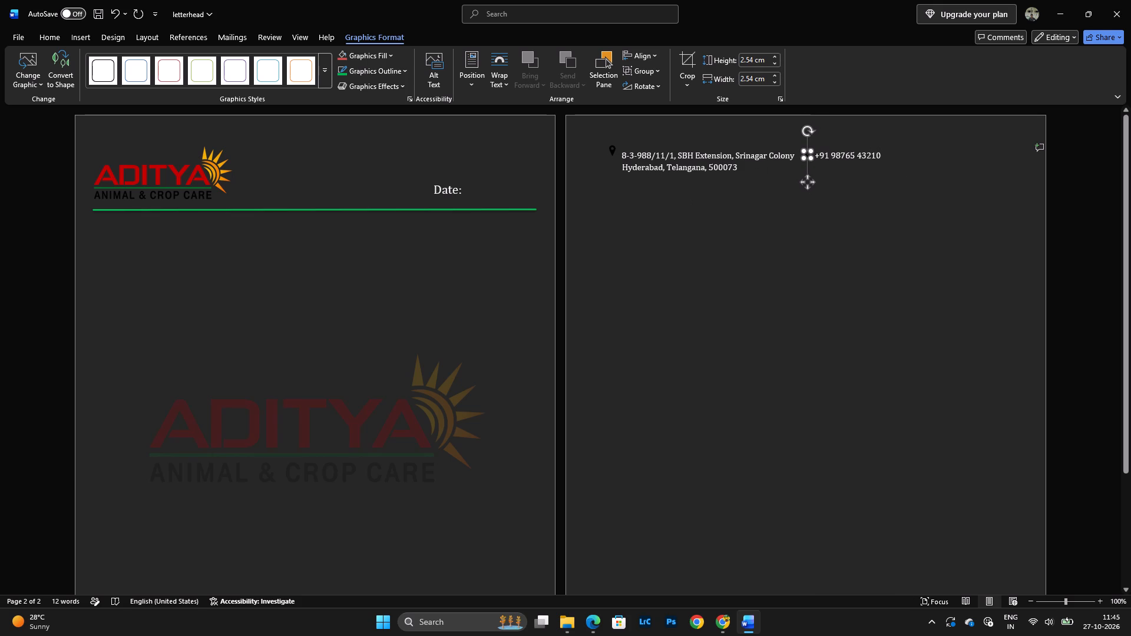
left_click_drag(810, 198, 815, 193)
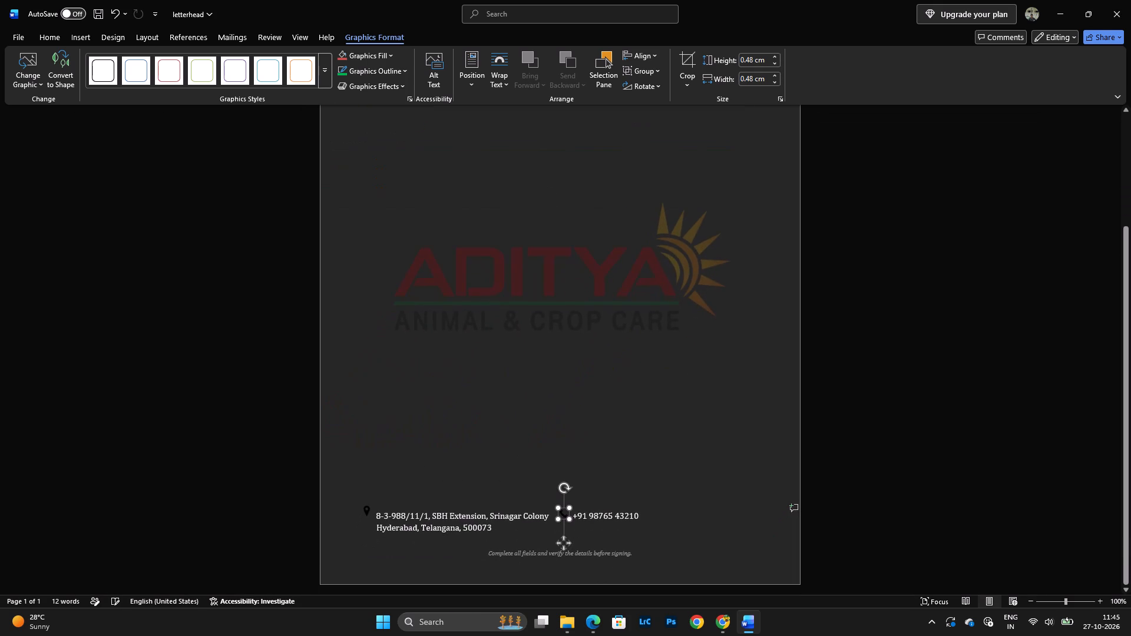
Insert the plain closed envelope icon after the phone number, searching the stock icons for "mail".
left_click(687, 512)
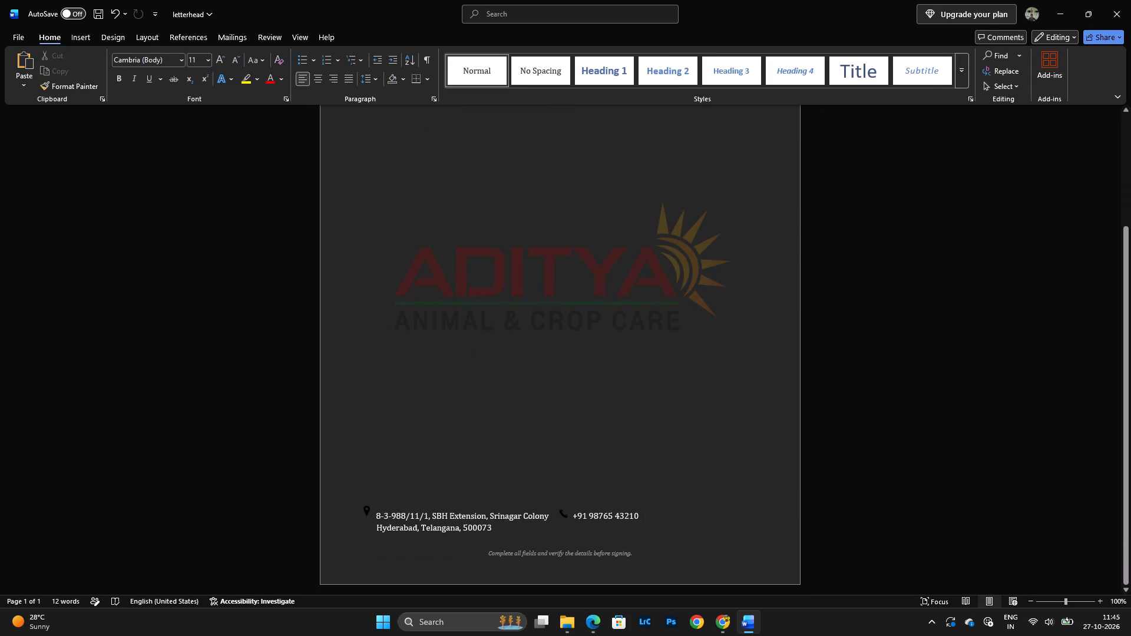
left_click(110, 42)
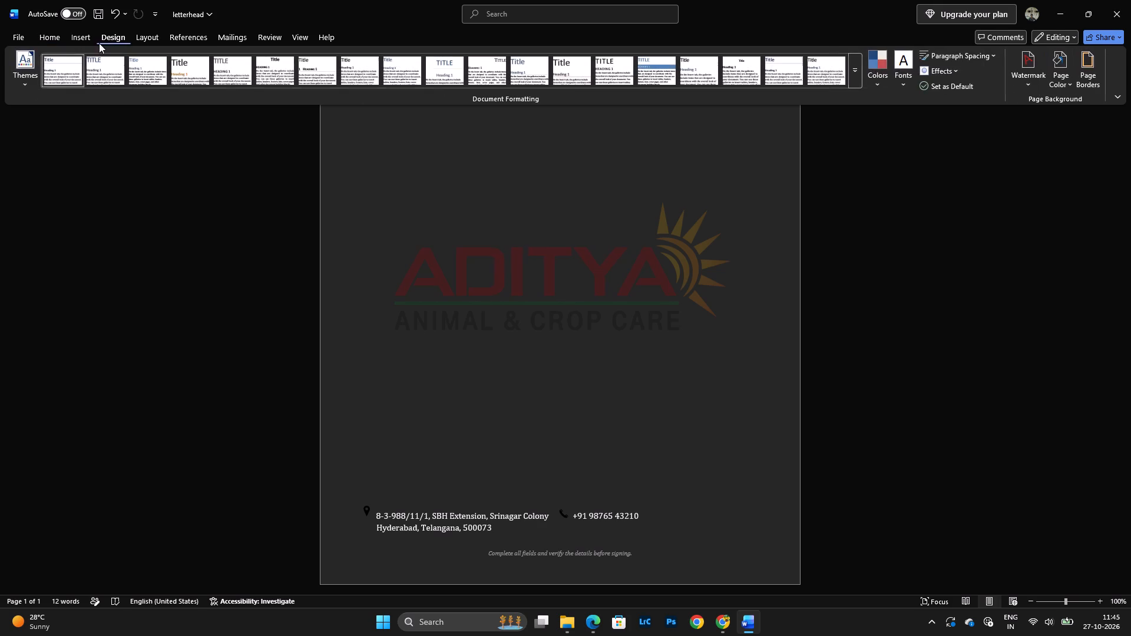
left_click(85, 43)
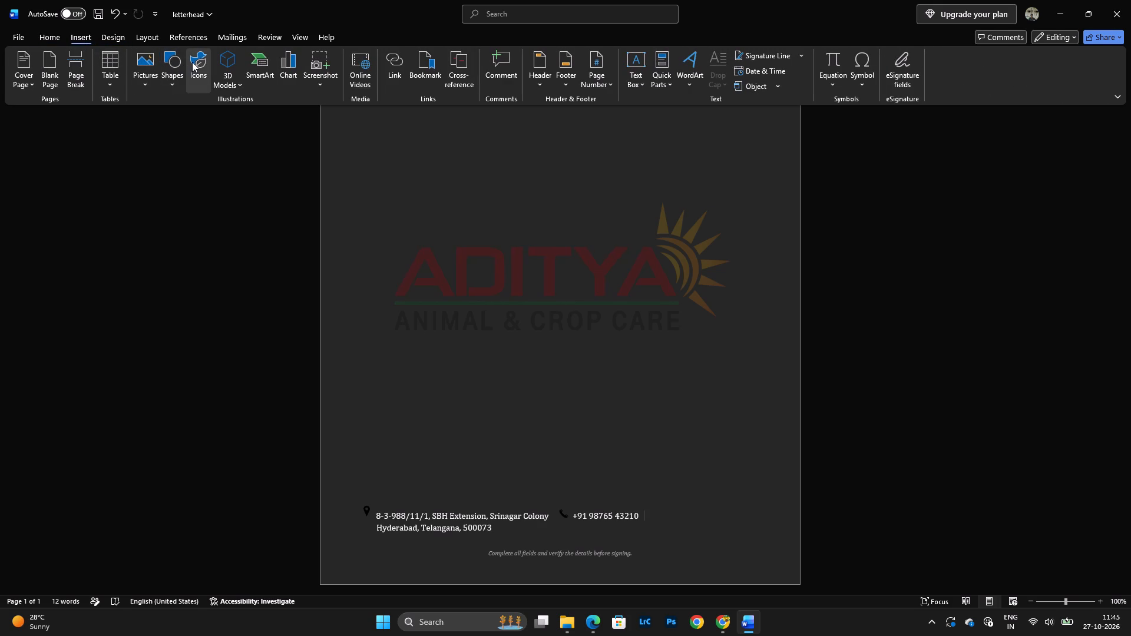
left_click(170, 67)
left_click(193, 61)
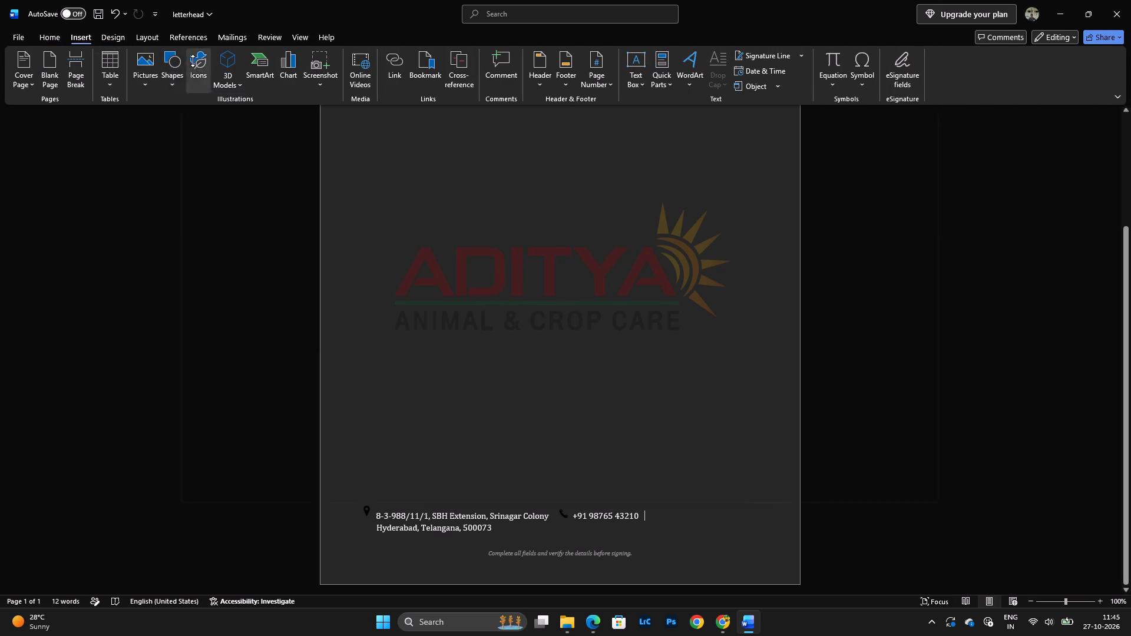
left_click(276, 165)
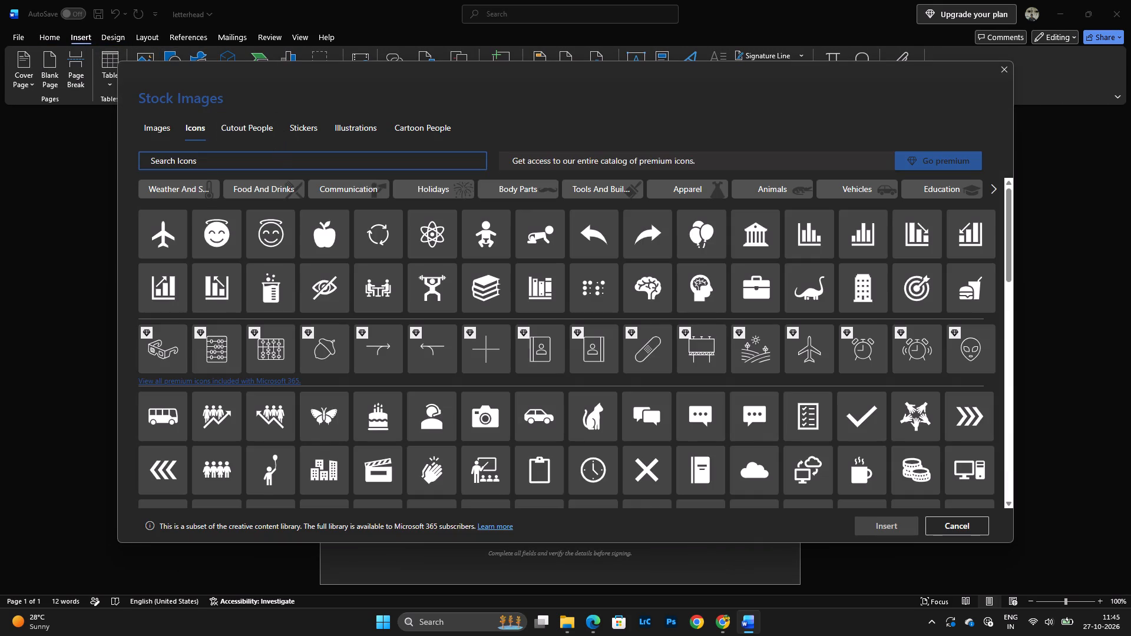
type("mail")
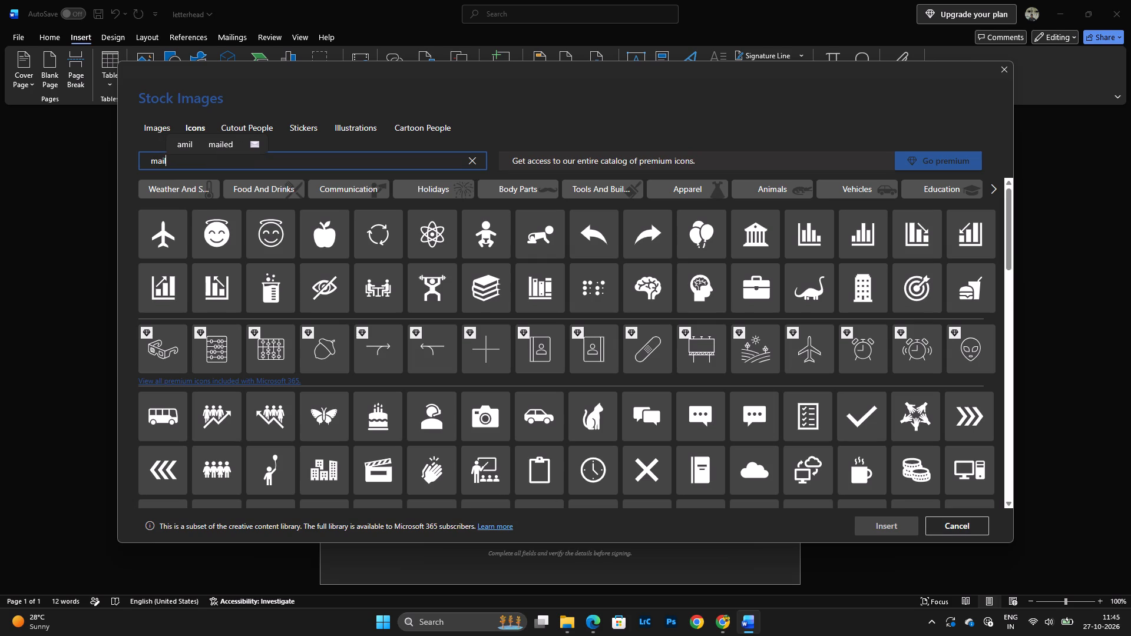
left_click(223, 203)
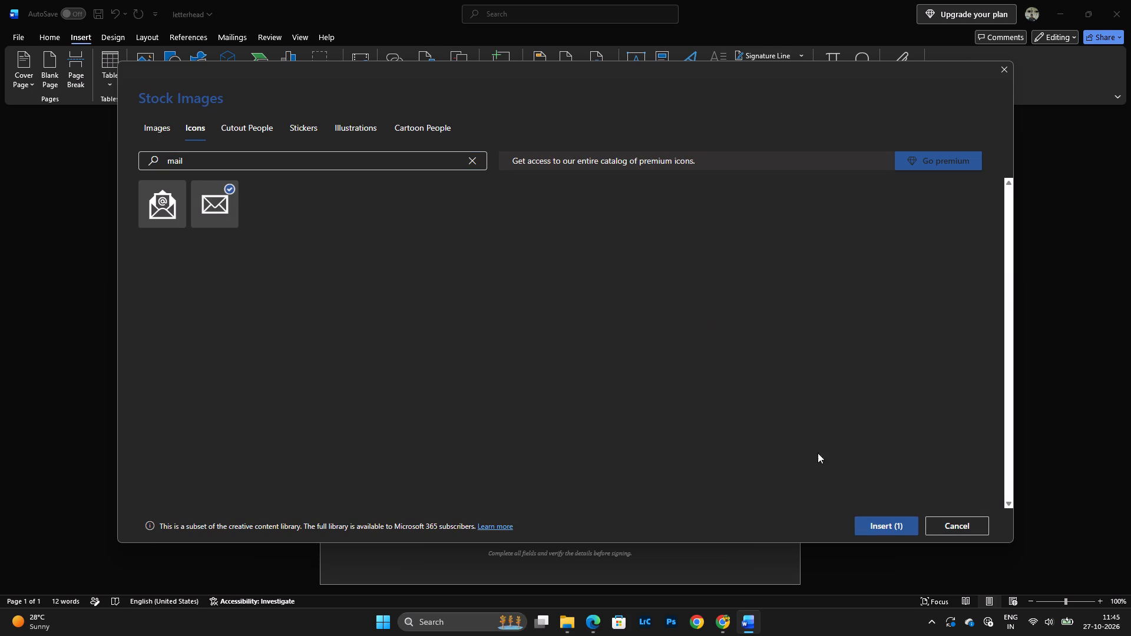
left_click(879, 528)
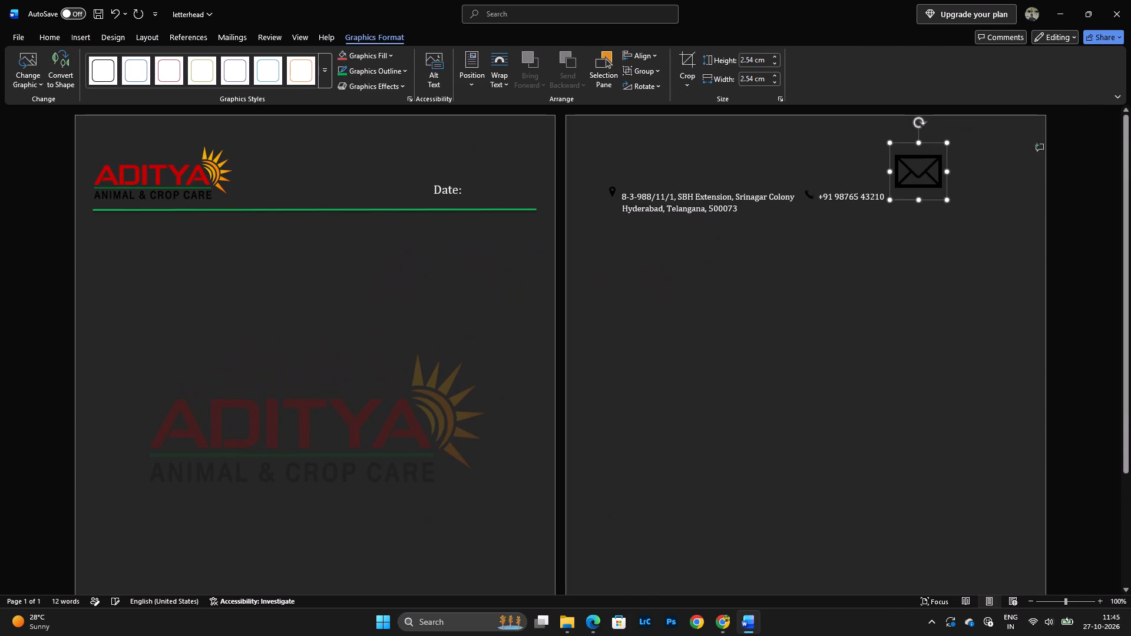
Shrink the mail icon proportionally to about 0.71 cm high and wide so it fits the contact row.
left_click_drag(947, 142, 928, 183)
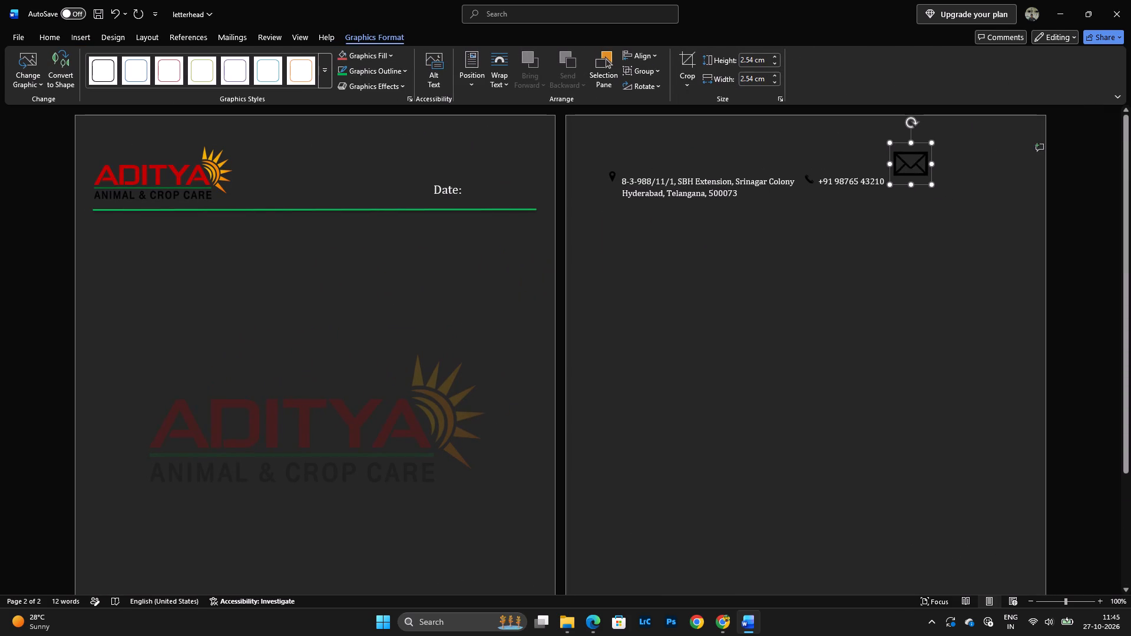
left_click_drag(928, 183, 905, 207)
scroll(774, 344, "down", 2)
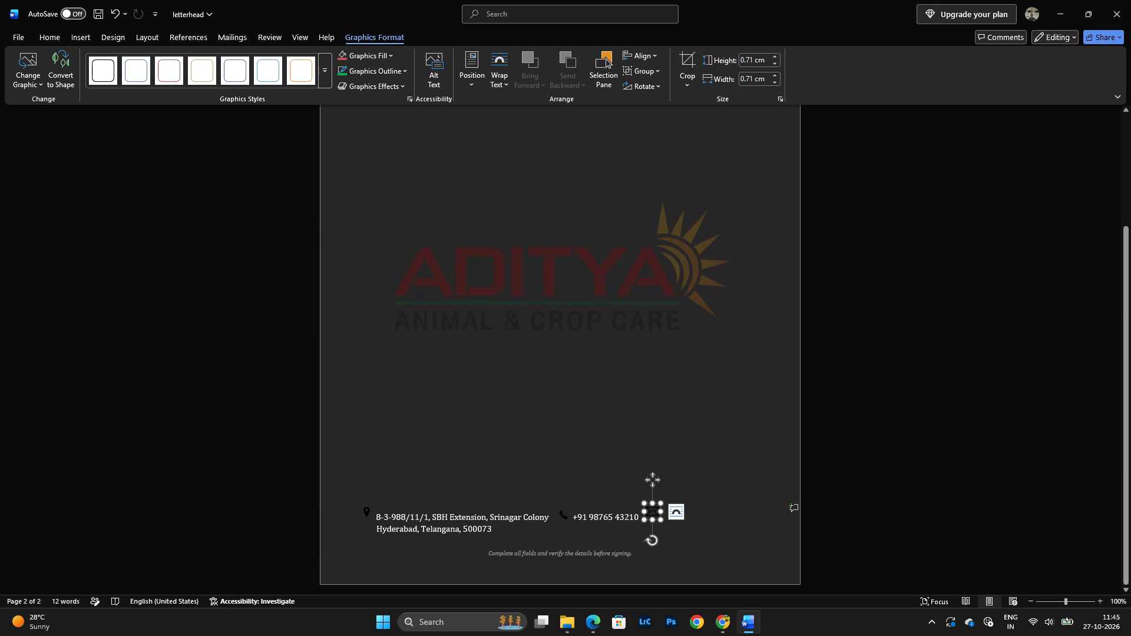
left_click(715, 539)
left_click(660, 512)
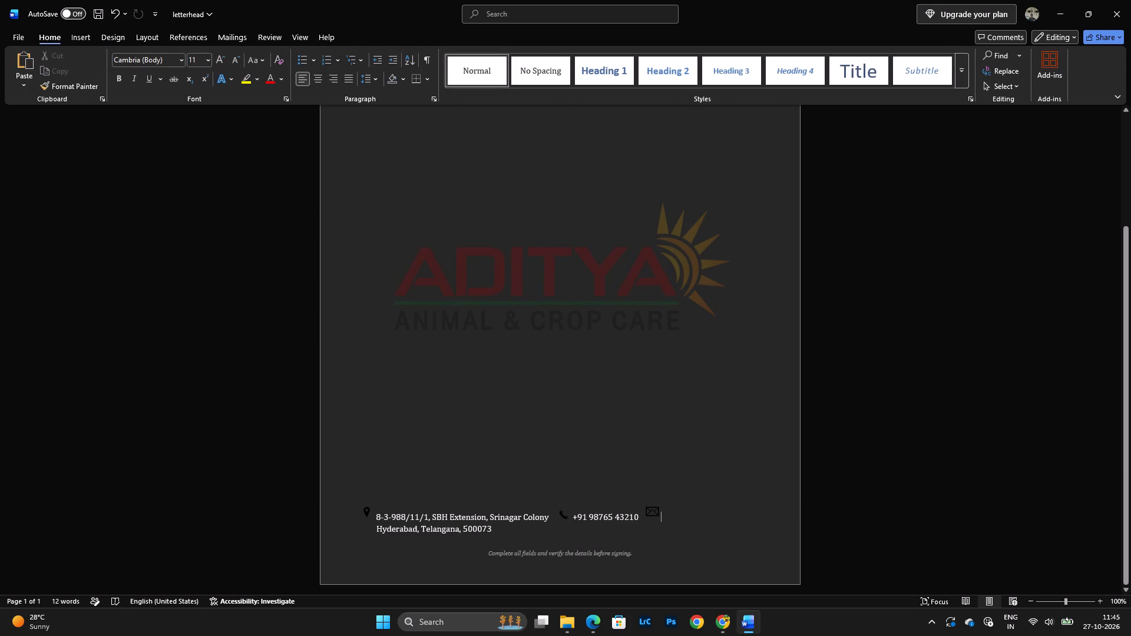
left_click(652, 512)
left_click(656, 512)
Shrink the mail icon after the phone number slightly further, keeping its proportions.
left_click_drag(652, 510, 657, 516)
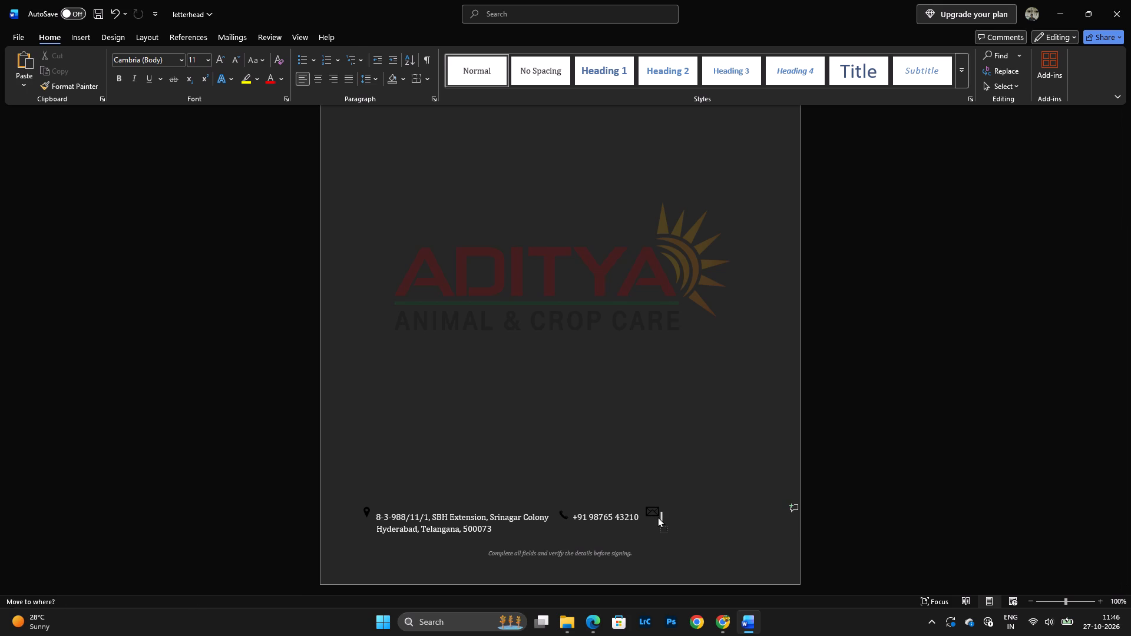
left_click_drag(657, 516, 652, 516)
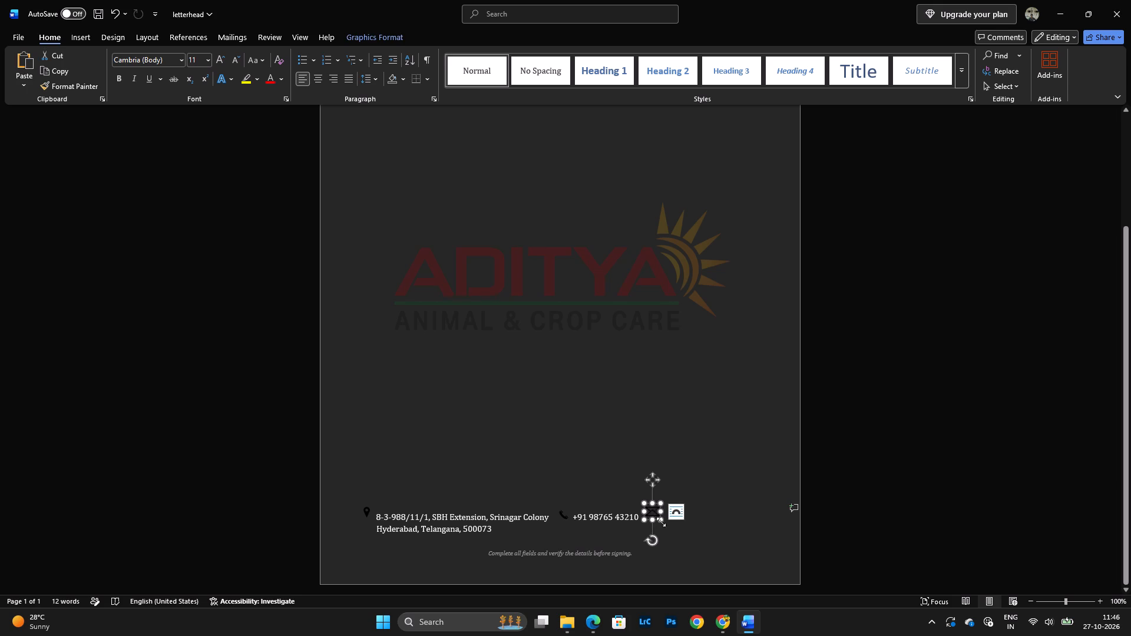
left_click_drag(660, 505, 657, 515)
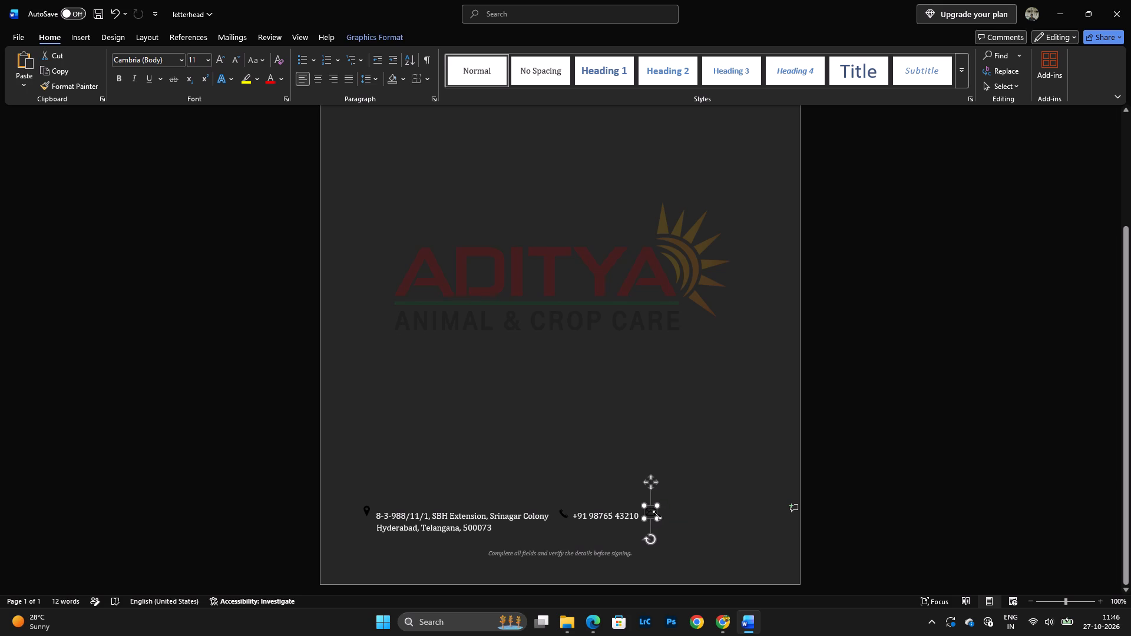
left_click(692, 541)
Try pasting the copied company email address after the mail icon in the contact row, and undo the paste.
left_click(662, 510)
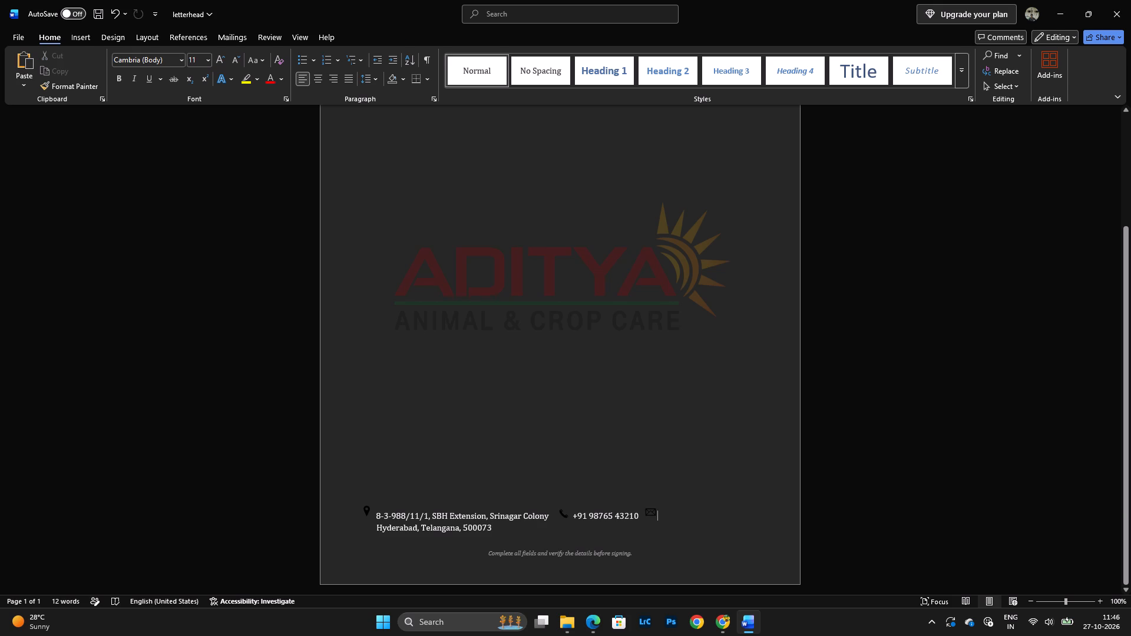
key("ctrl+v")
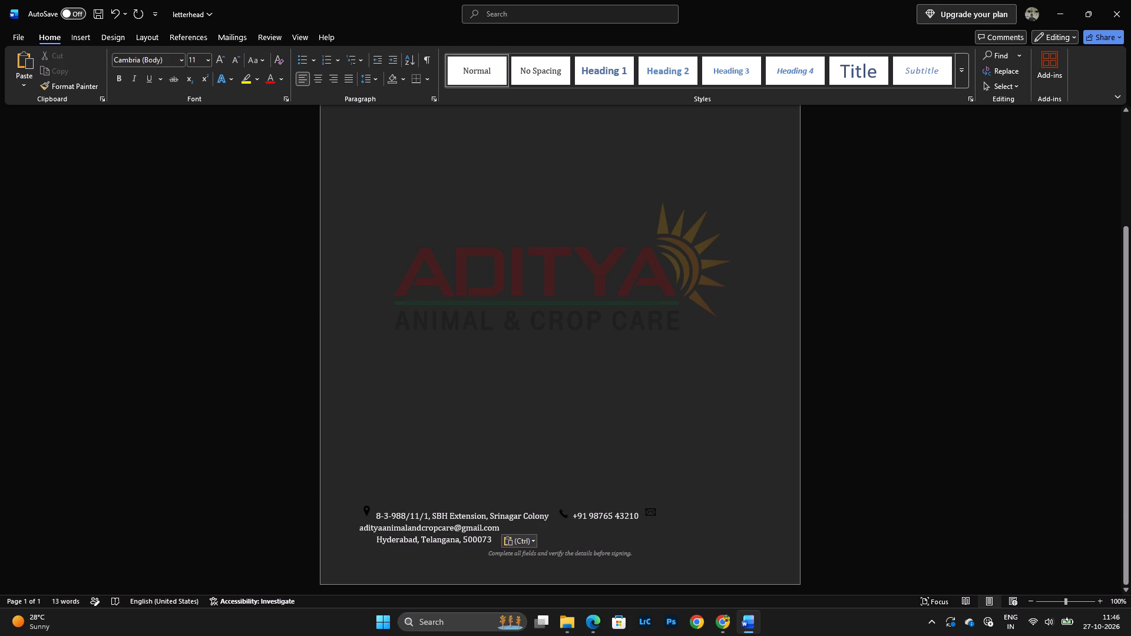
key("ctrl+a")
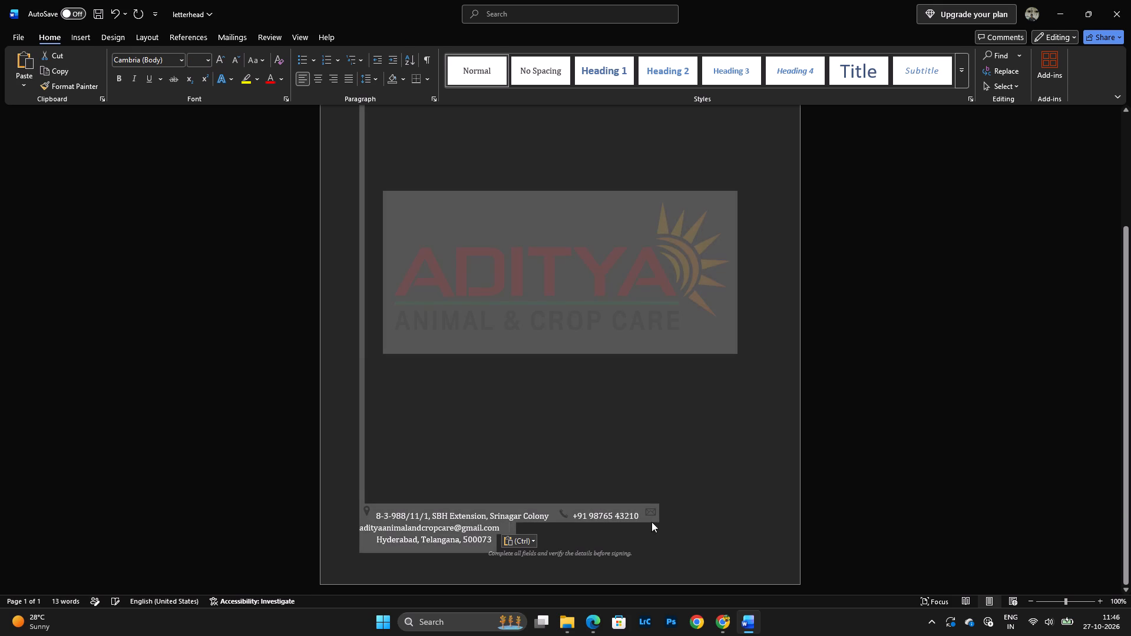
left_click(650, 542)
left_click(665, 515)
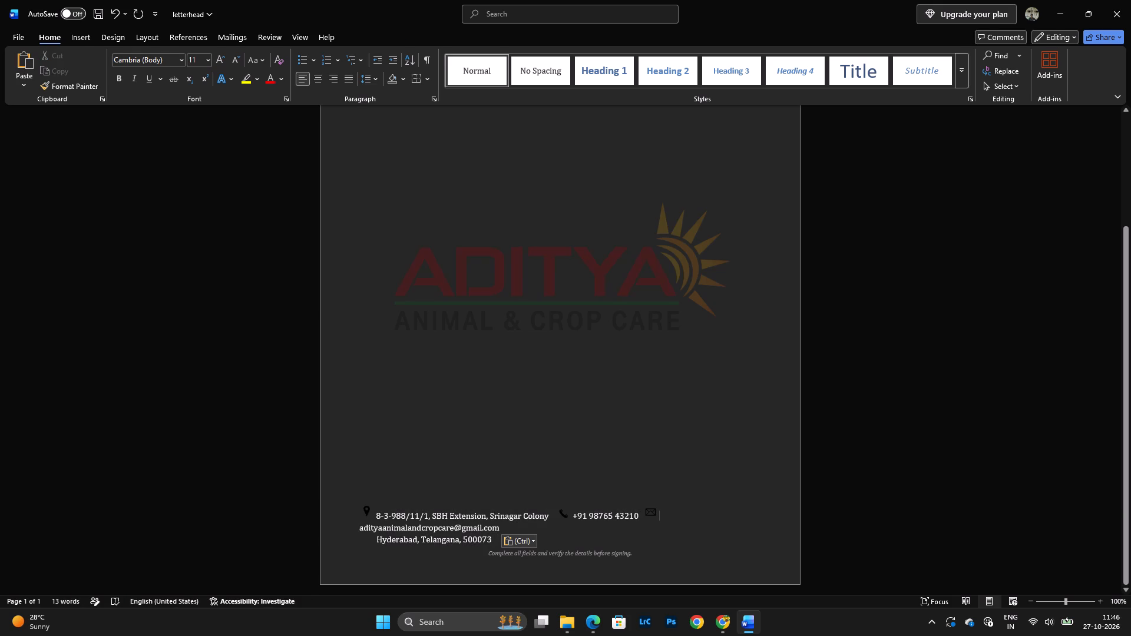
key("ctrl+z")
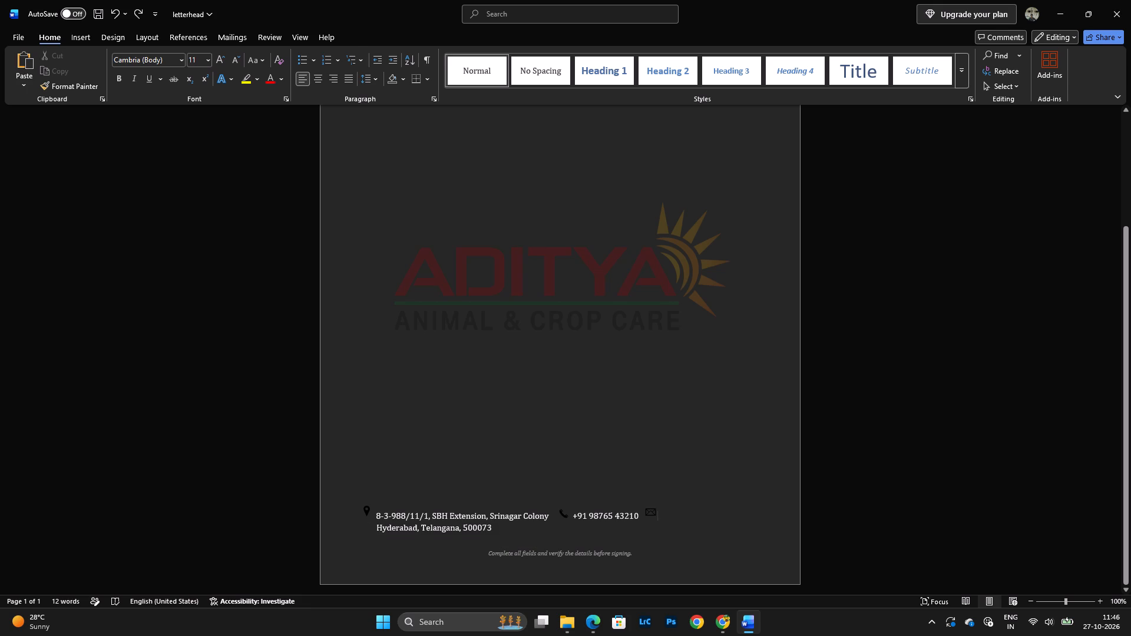
Select the two-line address text beside the location icon in the contact row.
left_click(365, 509)
left_click(351, 516)
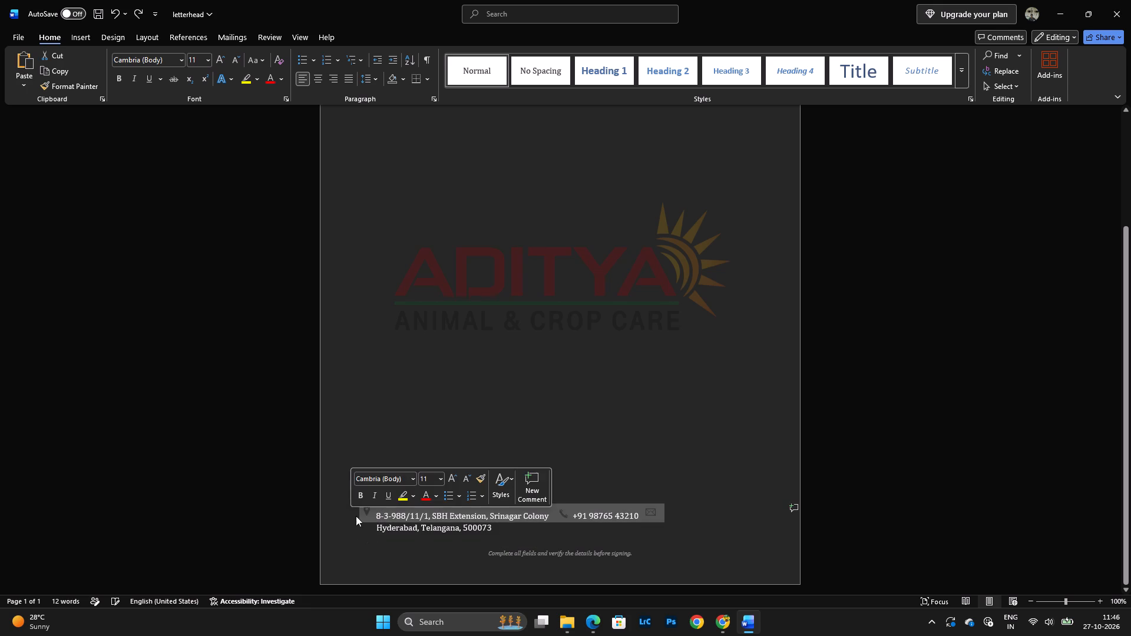
left_click(493, 529)
left_click_drag(376, 513, 491, 525)
left_click(515, 534)
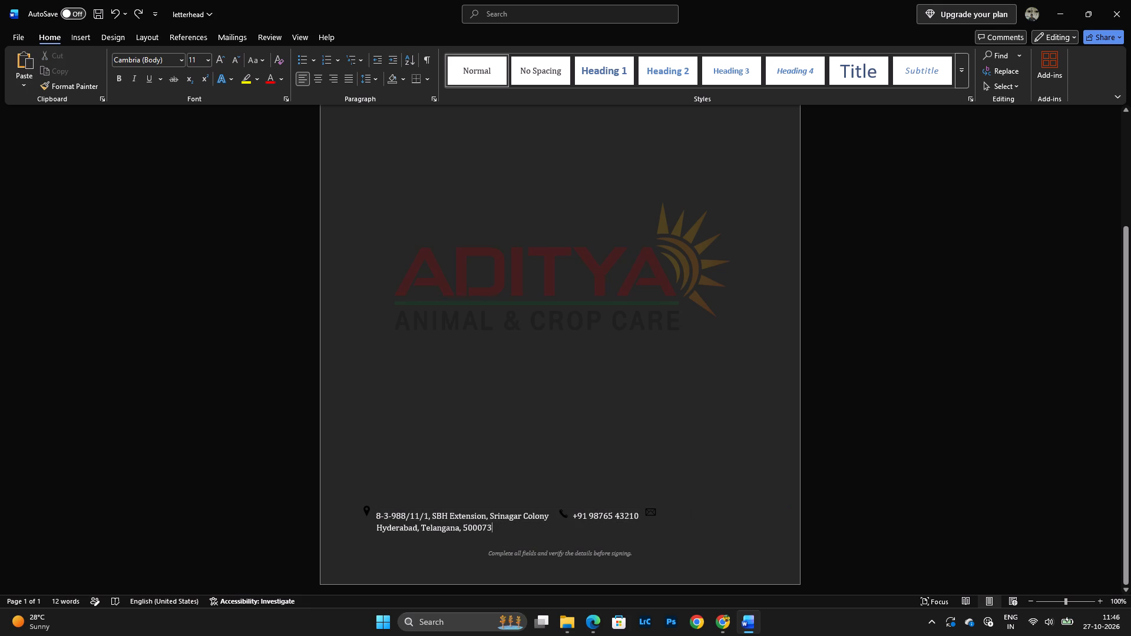
left_click_drag(496, 528, 521, 521)
left_click(545, 520)
Reduce the font size of the first address line in the contact row to 9.
left_click_drag(376, 514, 508, 515)
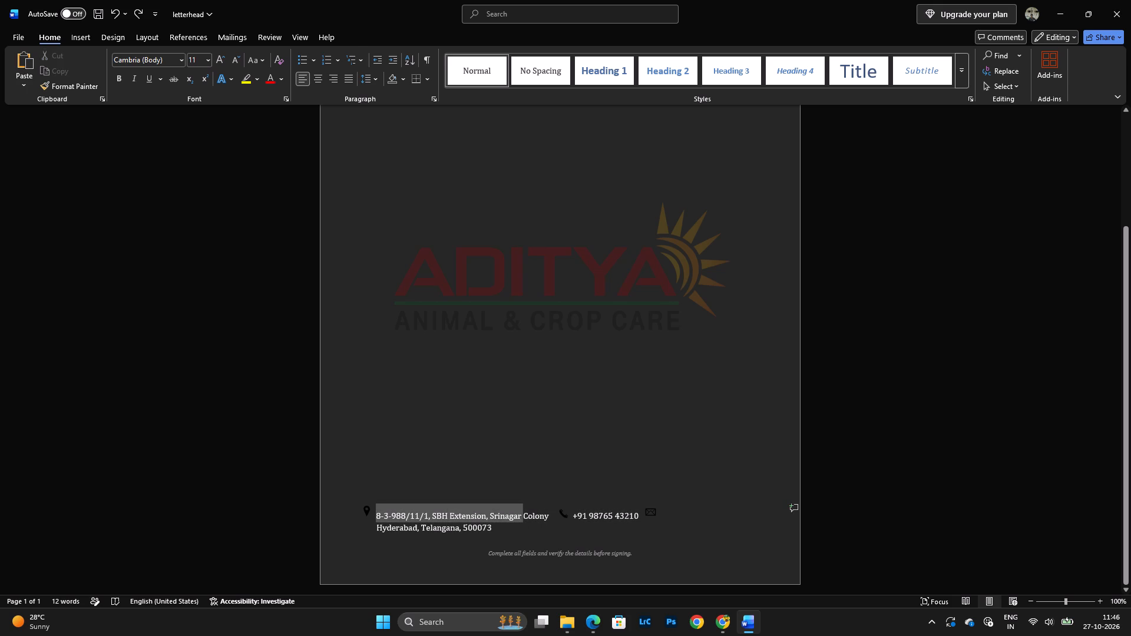
left_click_drag(508, 515, 535, 514)
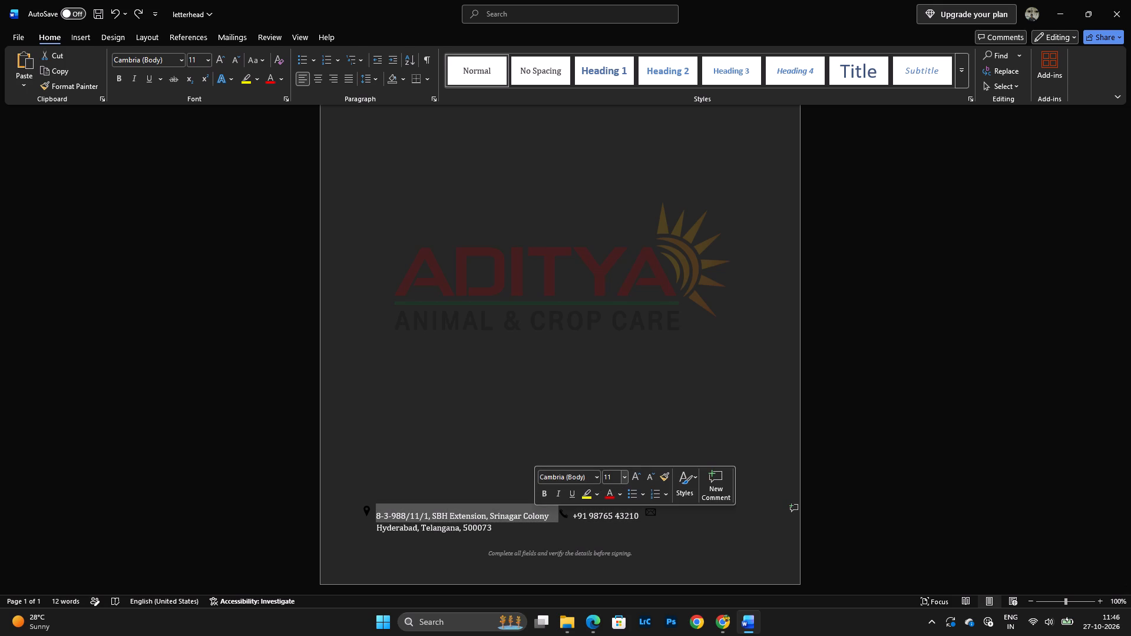
left_click(644, 479)
left_click(644, 479)
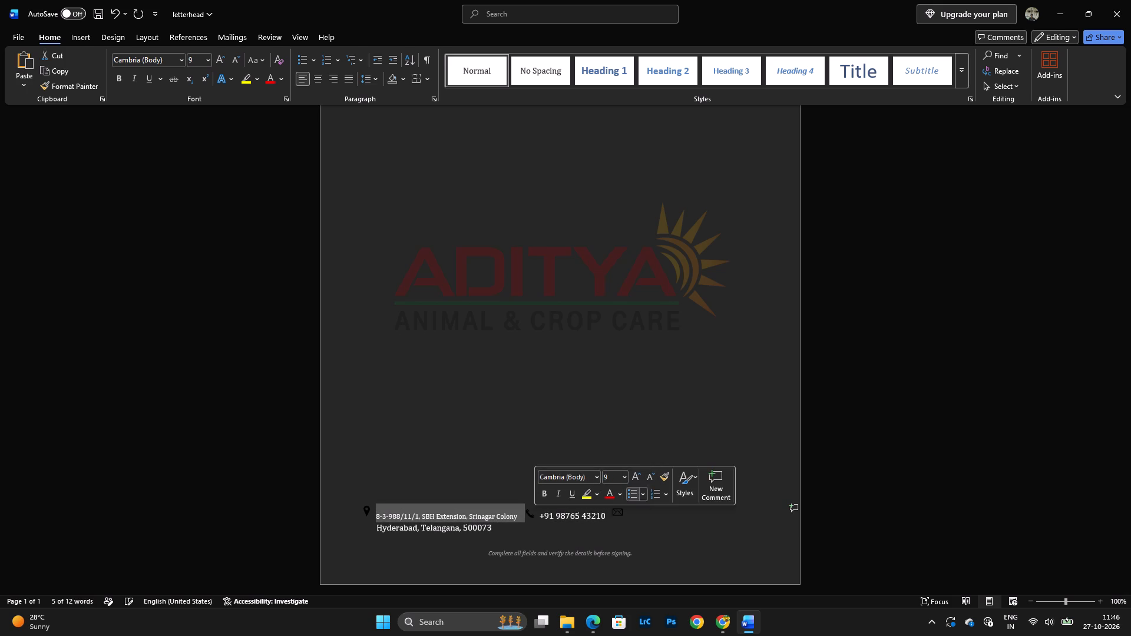
left_click(518, 539)
double_click(501, 515)
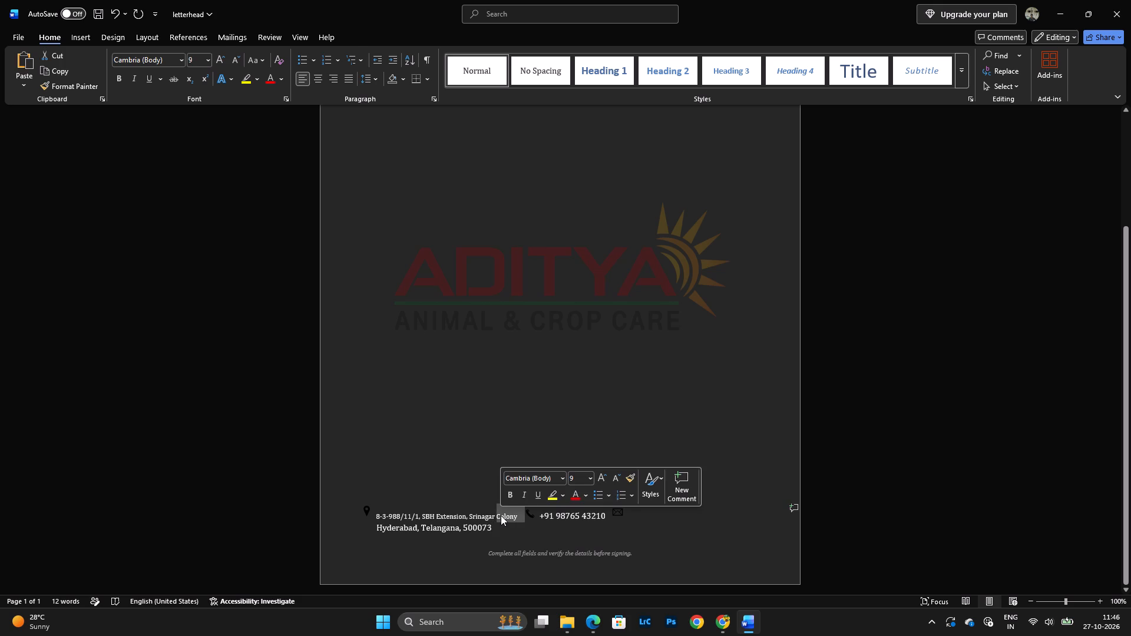
left_click(490, 524)
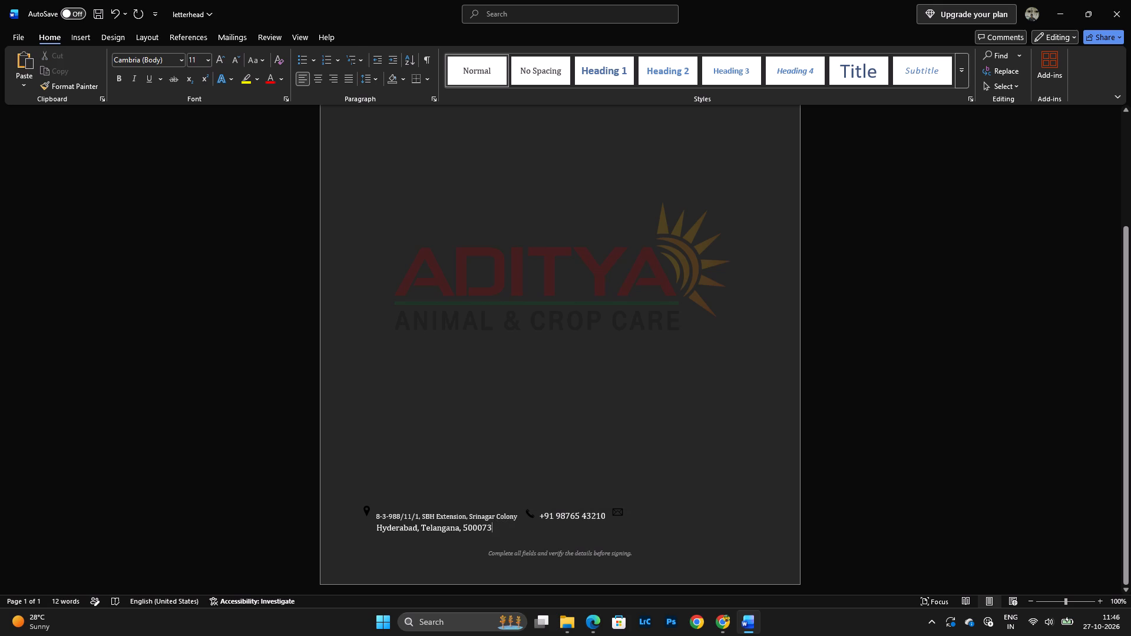
Reduce the font size of the second address line in the contact row to 9.
left_click_drag(495, 530, 386, 524)
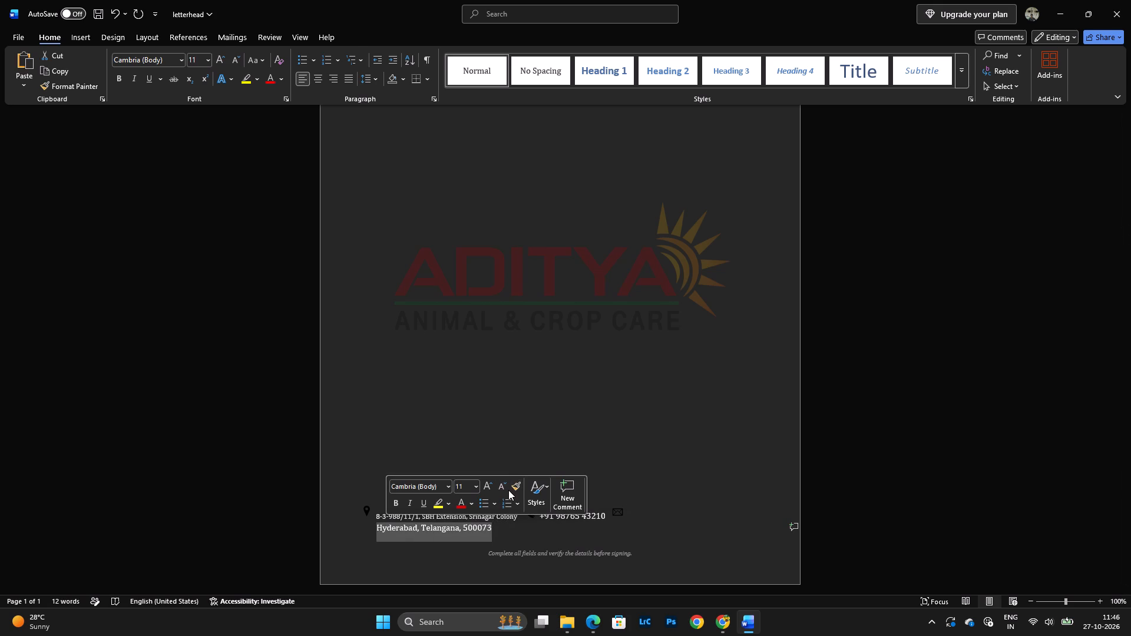
left_click(501, 490)
left_click(501, 490)
left_click(496, 536)
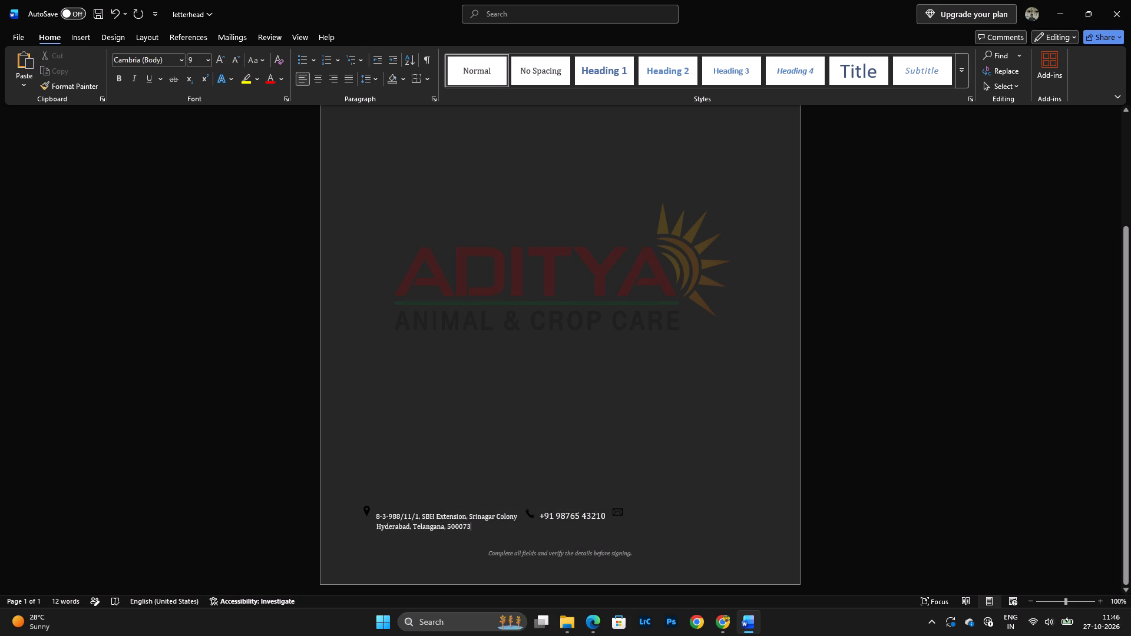
Reduce the font size of the phone number in the contact row to 9.
left_click_drag(539, 514, 590, 517)
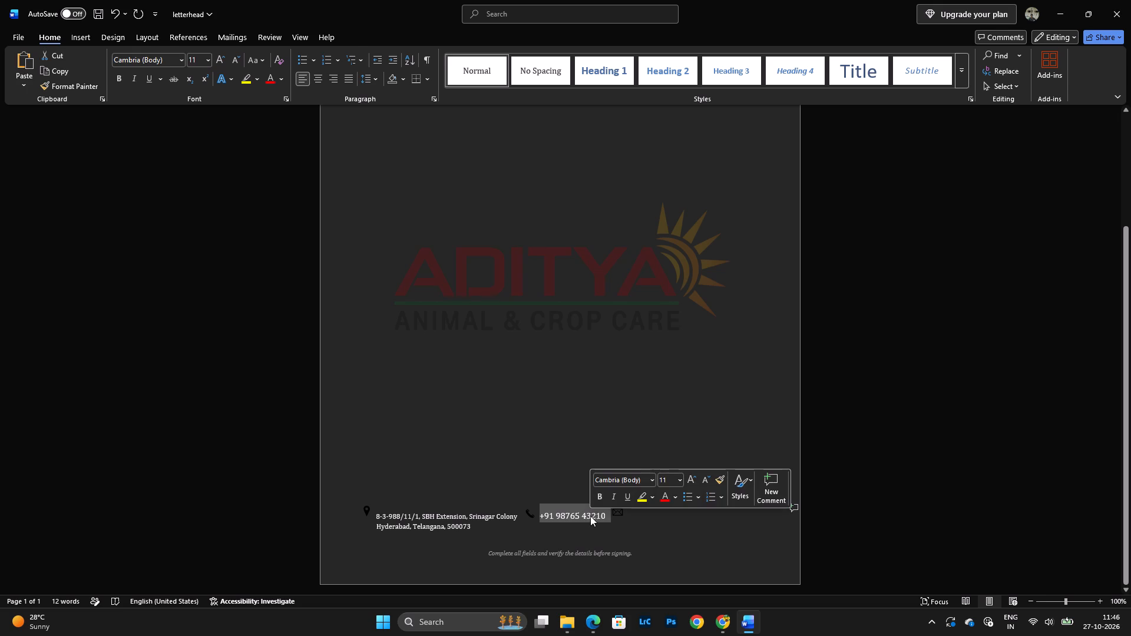
left_click(702, 482)
left_click(702, 482)
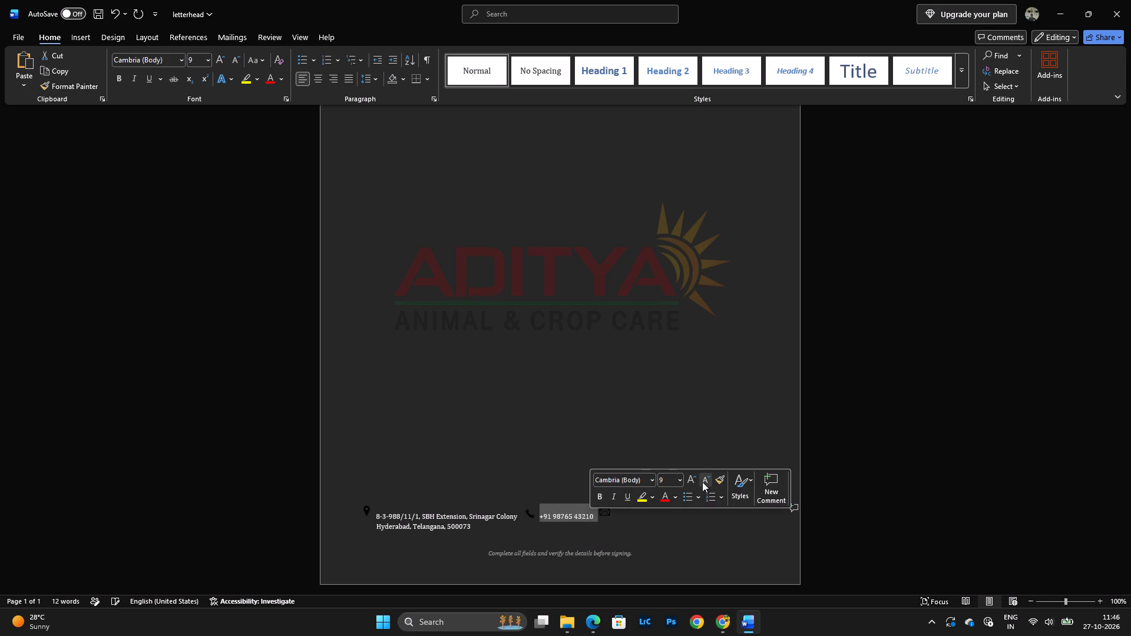
left_click(666, 535)
Paste the copied company email address after the mail icon in the contact row, separated by a space.
left_click(616, 515)
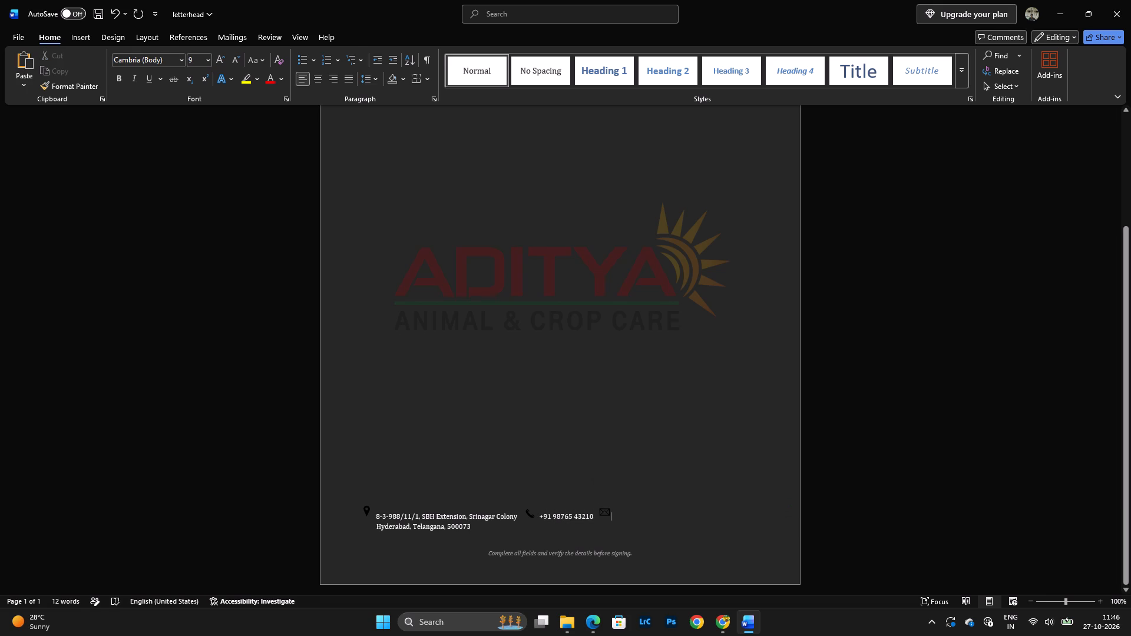
left_click(616, 511)
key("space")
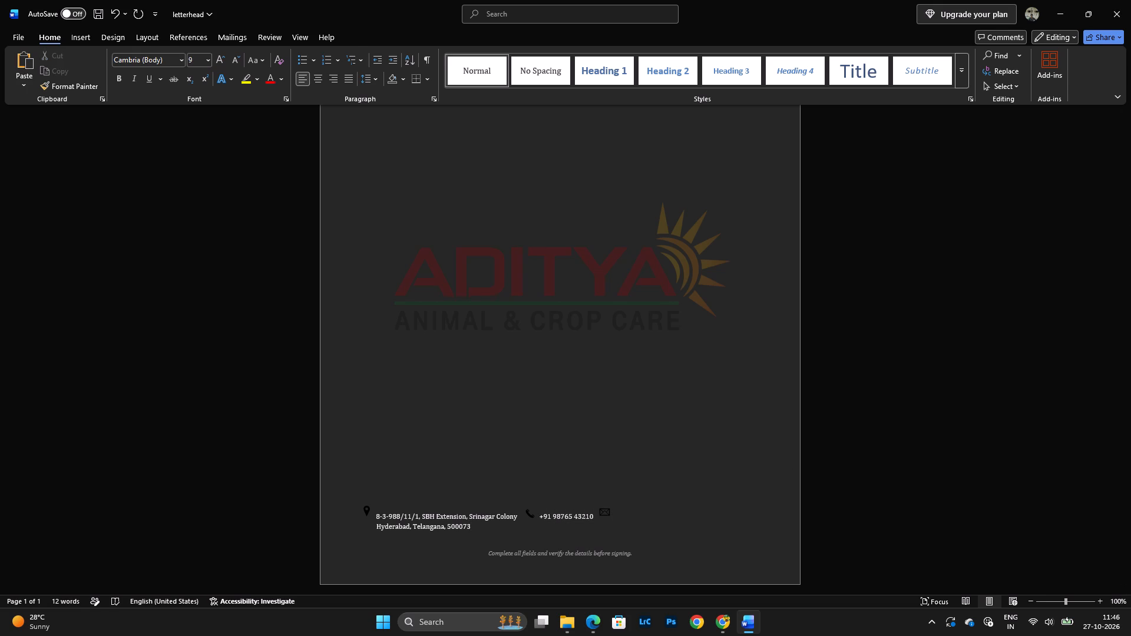
key("ctrl+v")
Reduce the font size of the email address in the contact row to 9.
left_click_drag(611, 518, 692, 521)
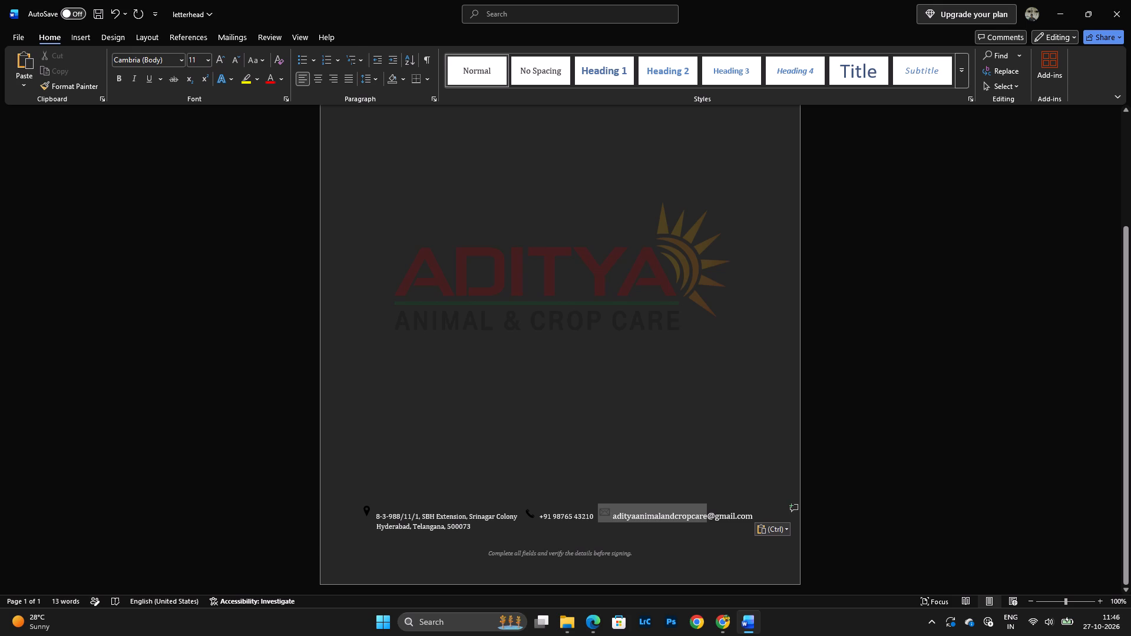
left_click_drag(692, 521, 666, 521)
left_click(654, 521)
left_click_drag(613, 516, 640, 516)
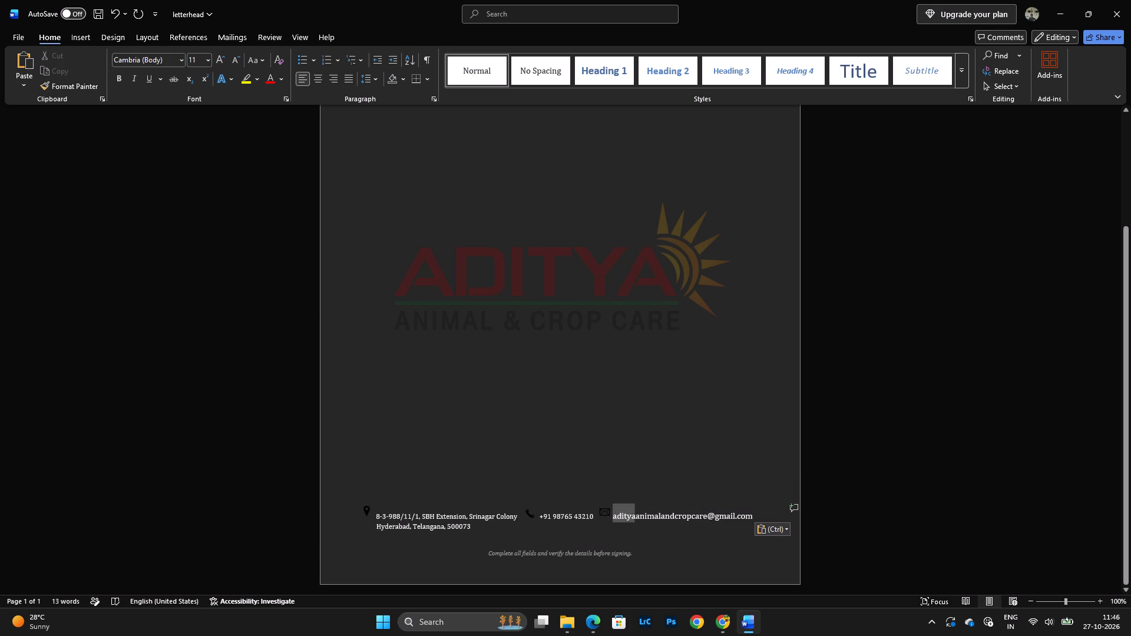
left_click_drag(640, 516, 750, 519)
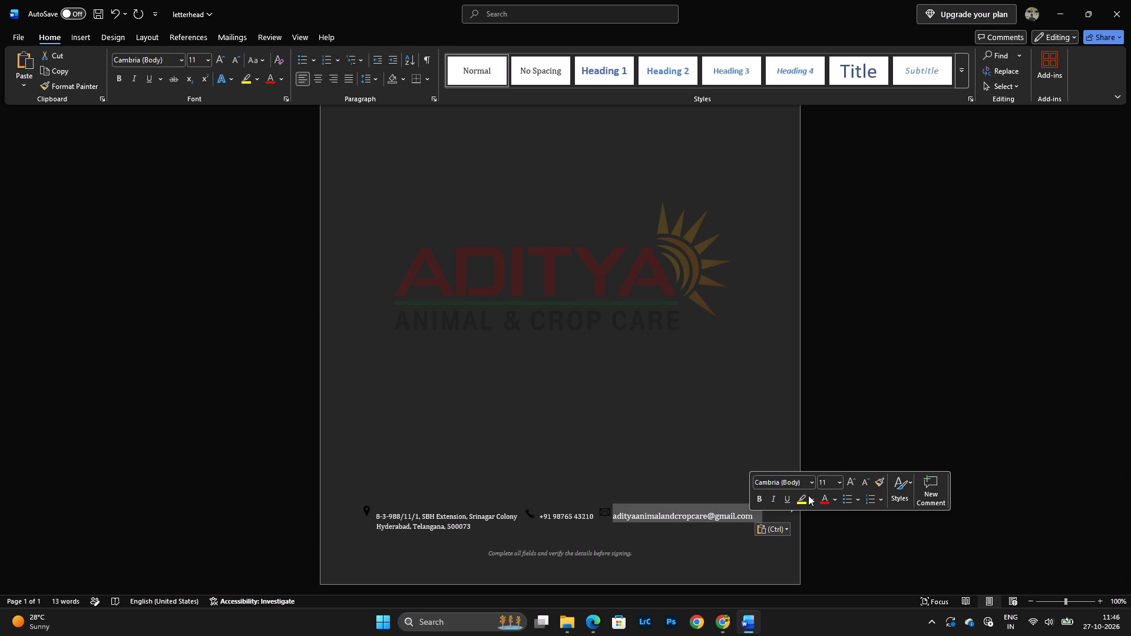
left_click(861, 483)
left_click(861, 483)
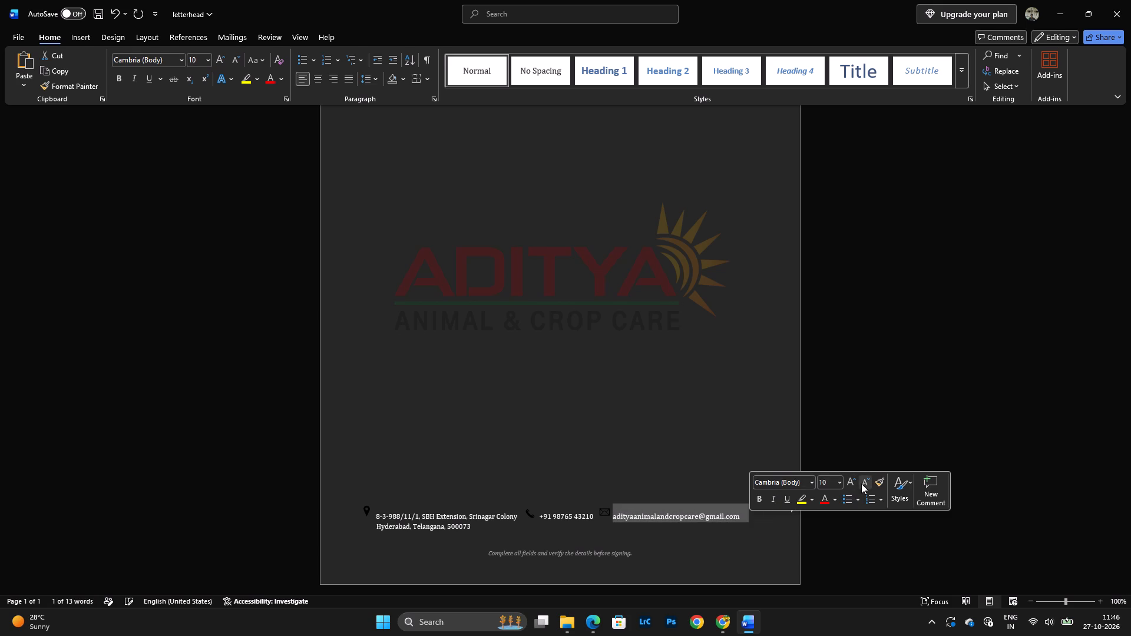
left_click(748, 549)
Copy the green divider line under the header logo and paste it on the blank line just above the contact row.
left_click(428, 481)
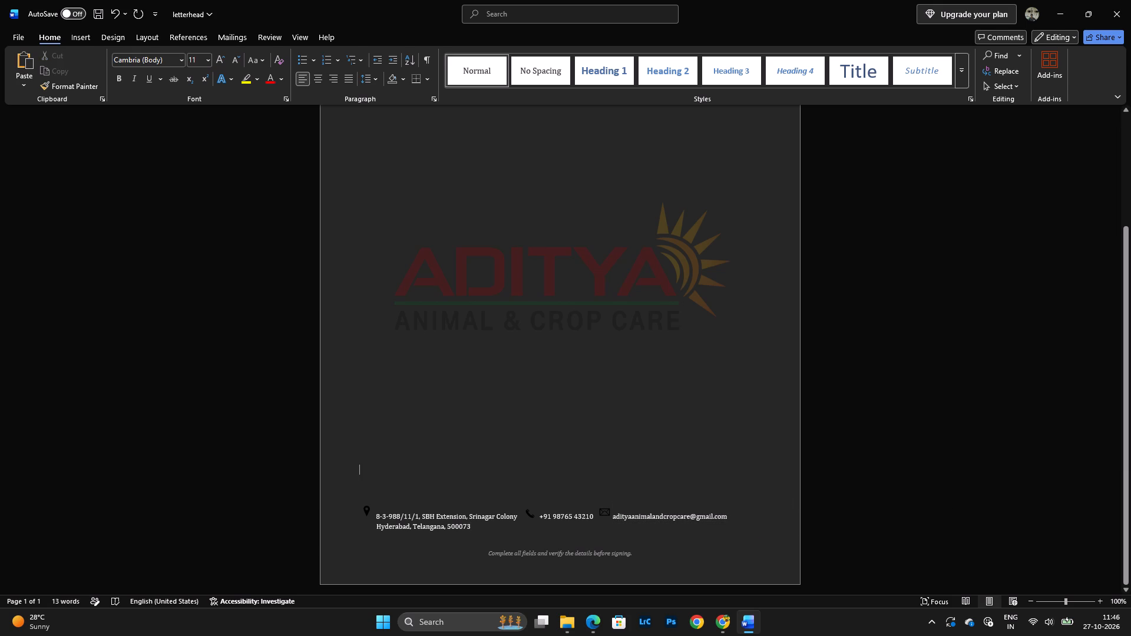
left_click(358, 486)
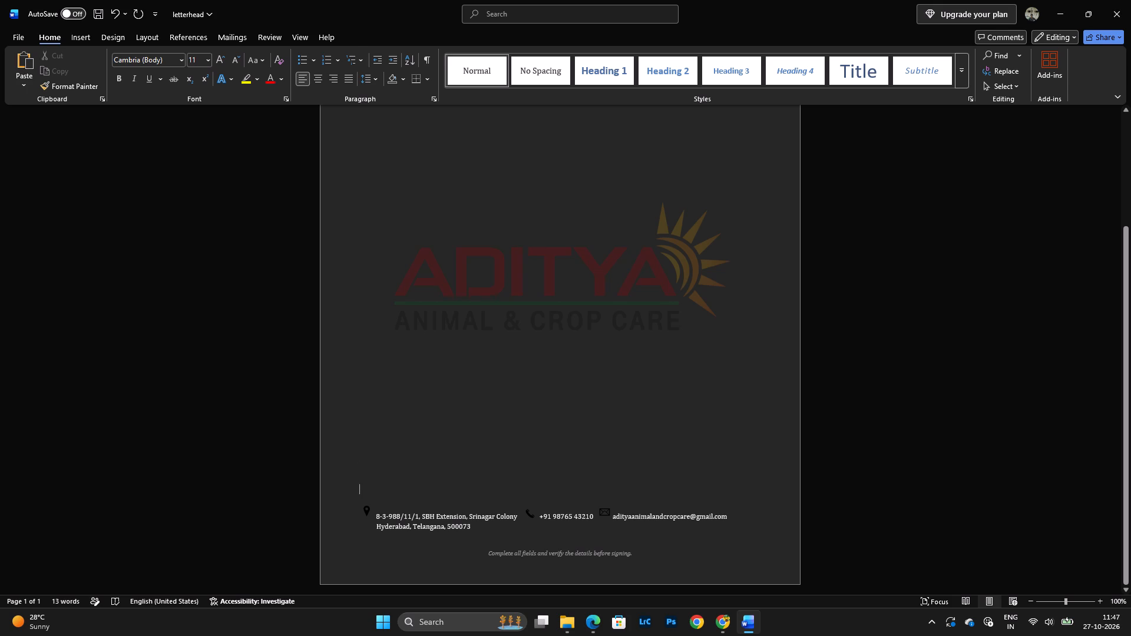
left_click(390, 489)
scroll(428, 251, "up", 8)
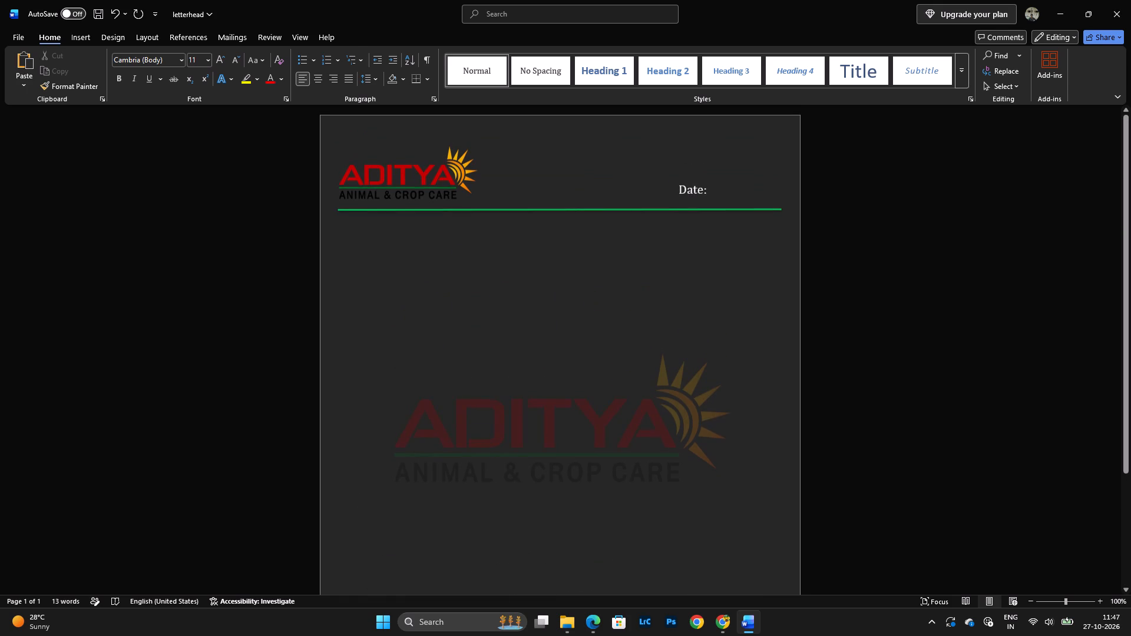
left_click(462, 210)
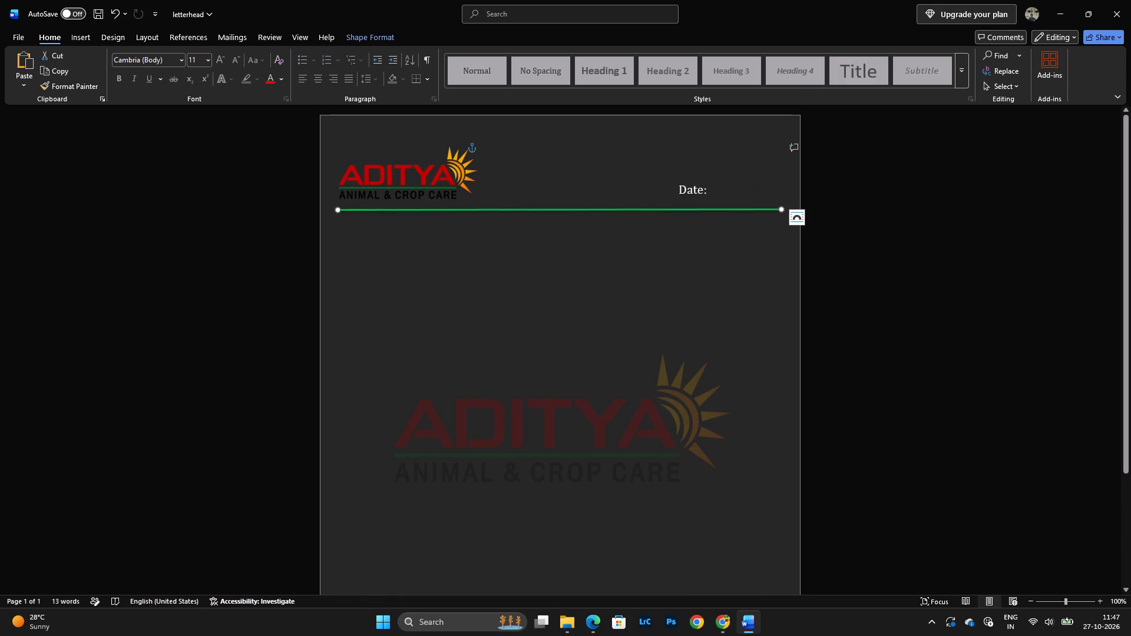
key("ctrl+c")
scroll(511, 370, "down", 9)
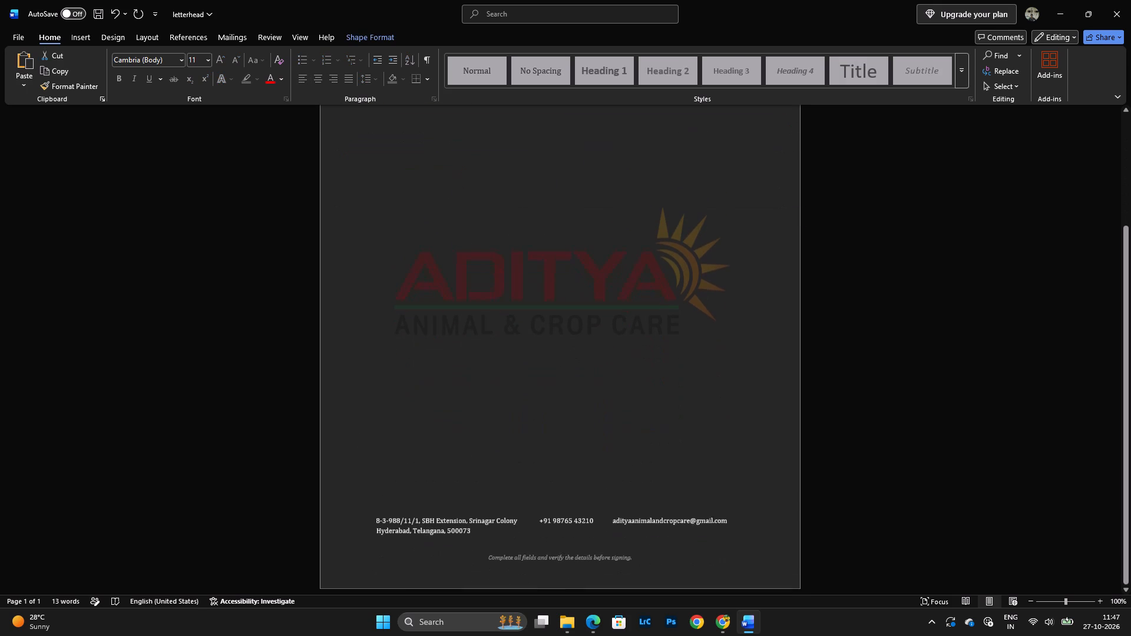
scroll(489, 340, "down", 4)
left_click(370, 488)
key("ctrl+v")
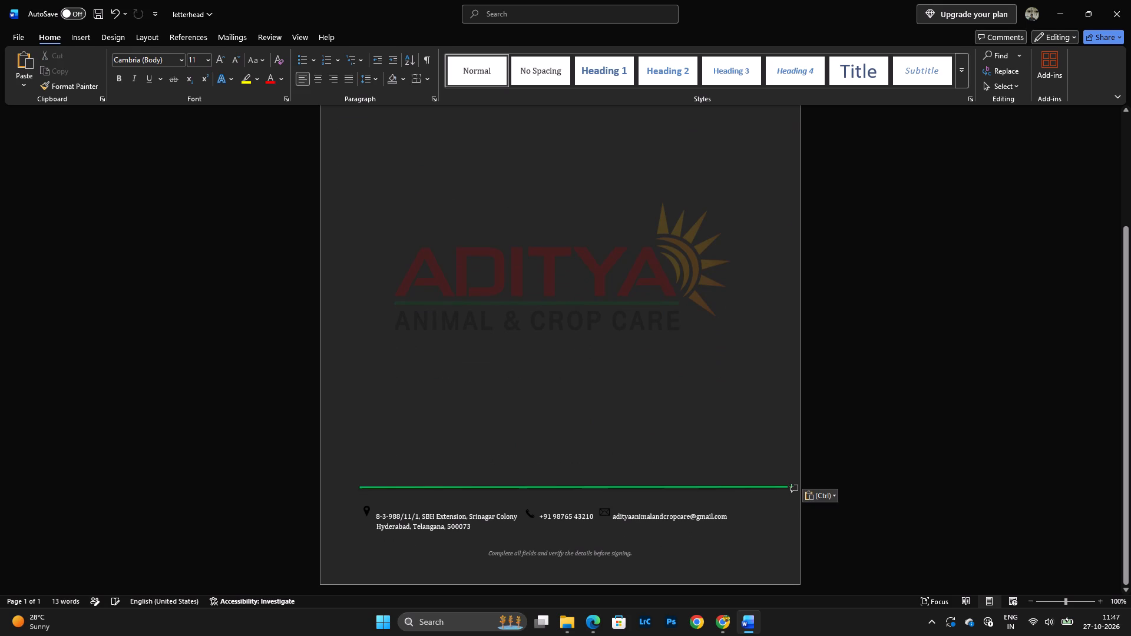
Move the copied green divider line to just above the contact row, centred horizontally on the page.
left_click_drag(486, 487, 485, 487)
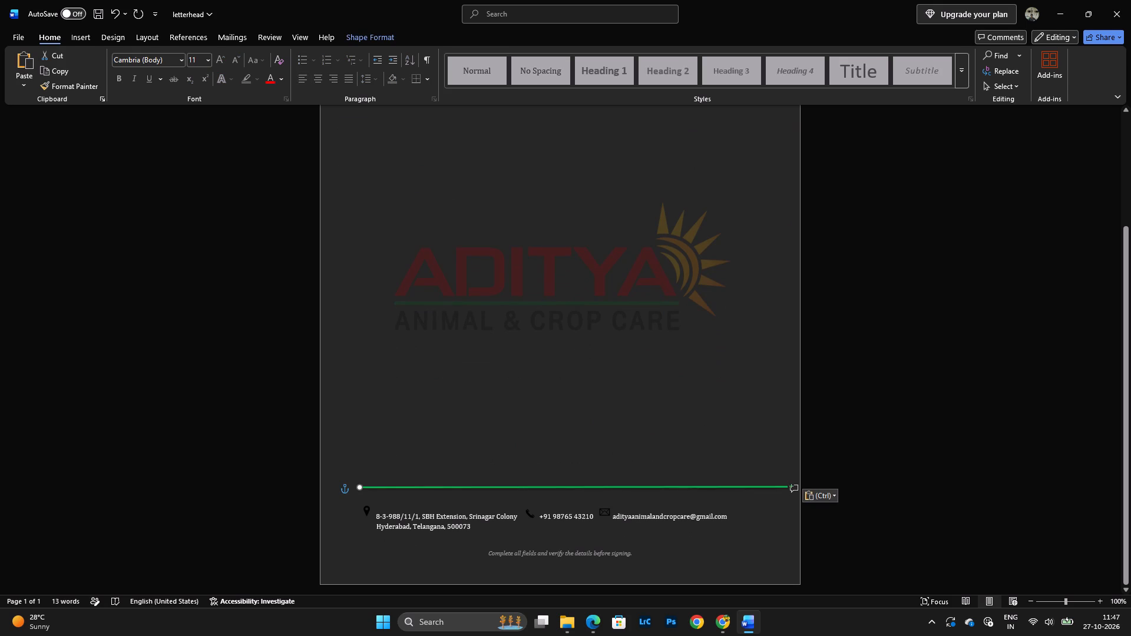
left_click_drag(485, 487, 464, 490)
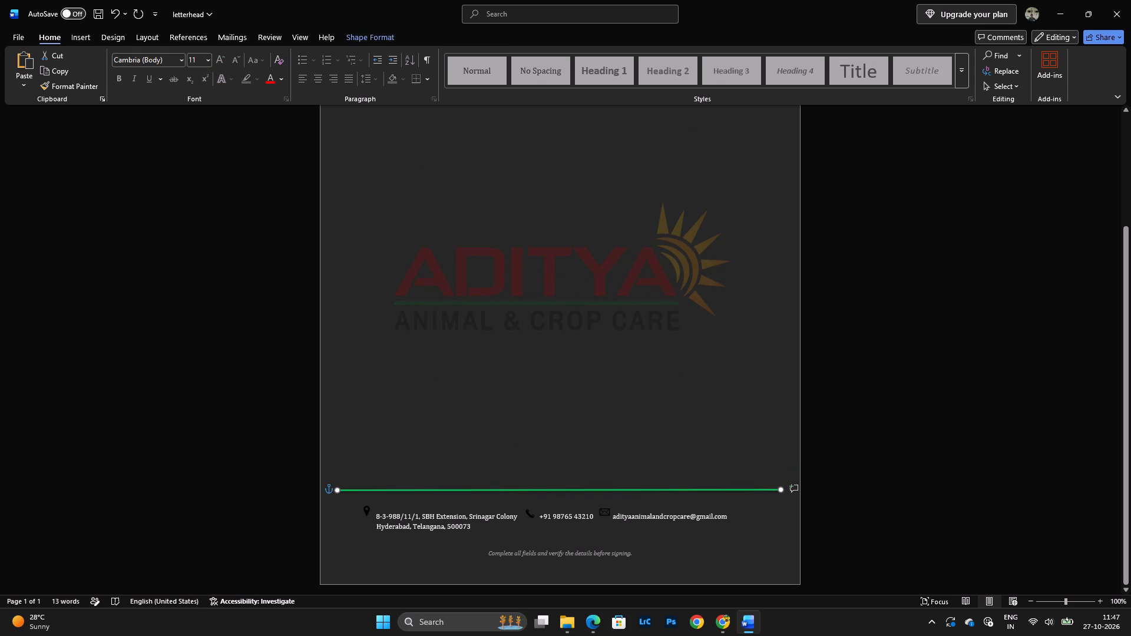
left_click_drag(464, 490, 465, 495)
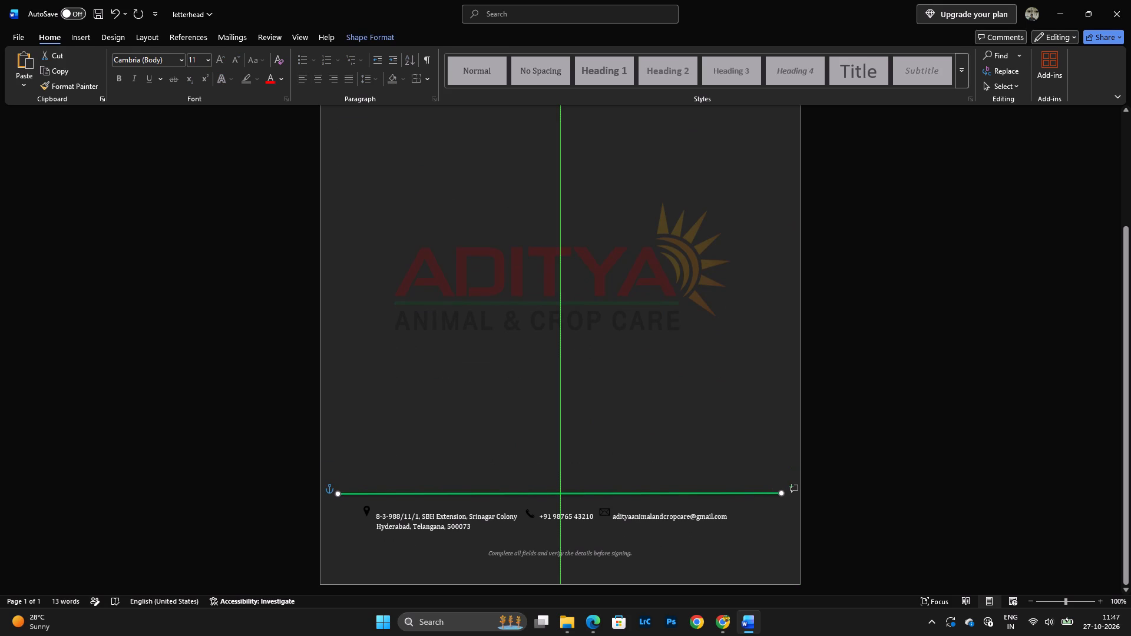
left_click_drag(465, 495, 465, 496)
left_click(862, 536)
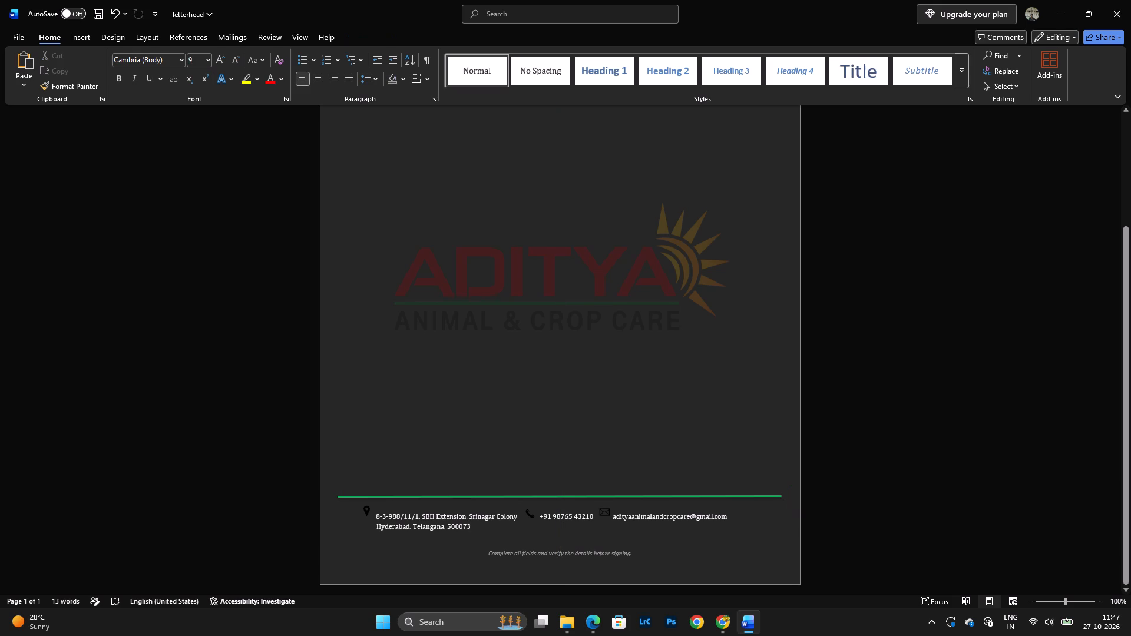
Save the letterhead document, going back to the top of the page.
key("ctrl+s")
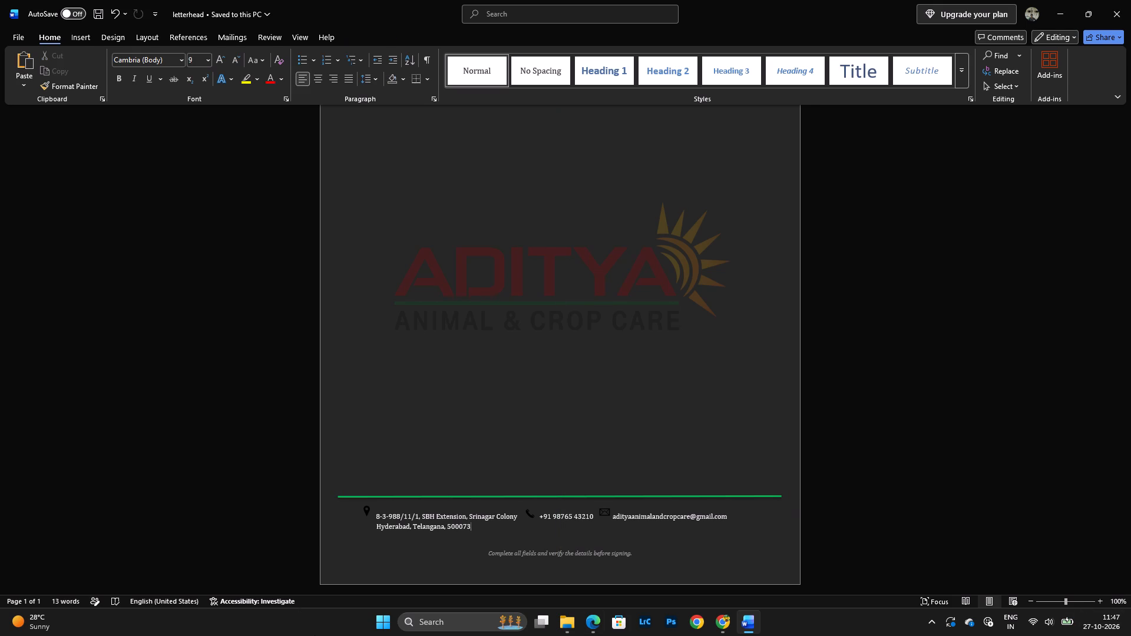
scroll(744, 320, "up", 3)
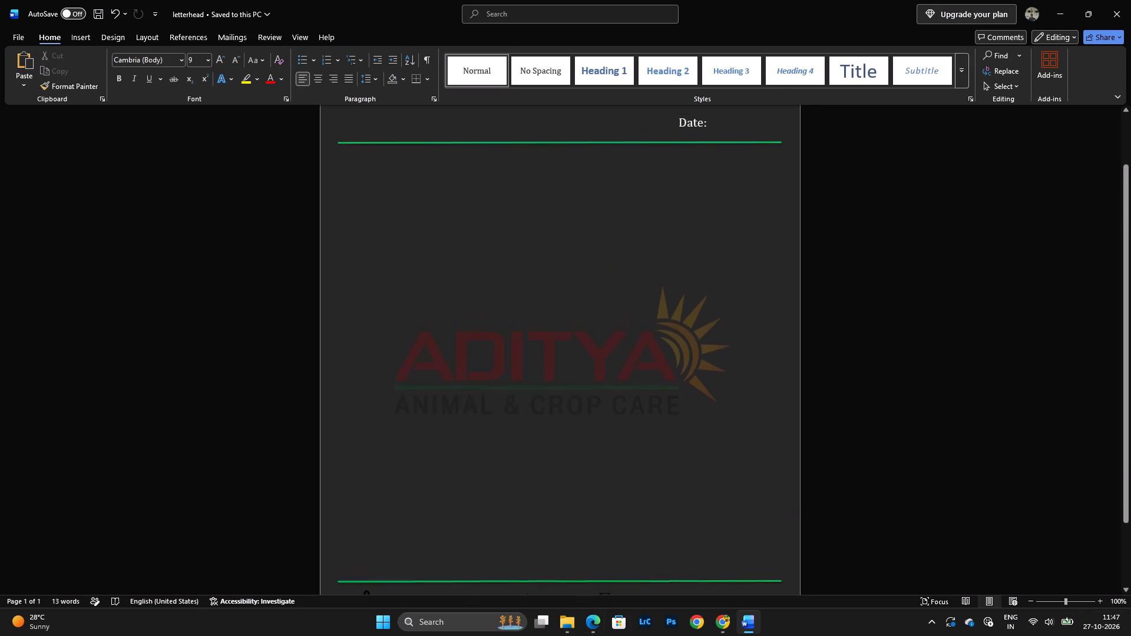
scroll(670, 290, "up", 3)
scroll(505, 253, "up", 1)
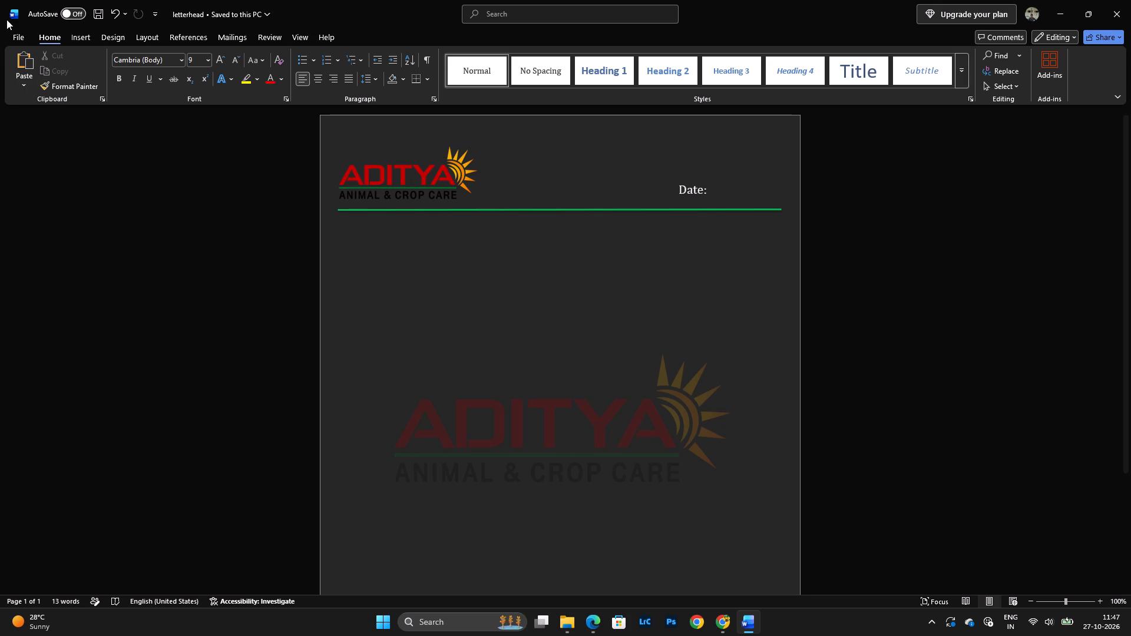
key("ctrl+s")
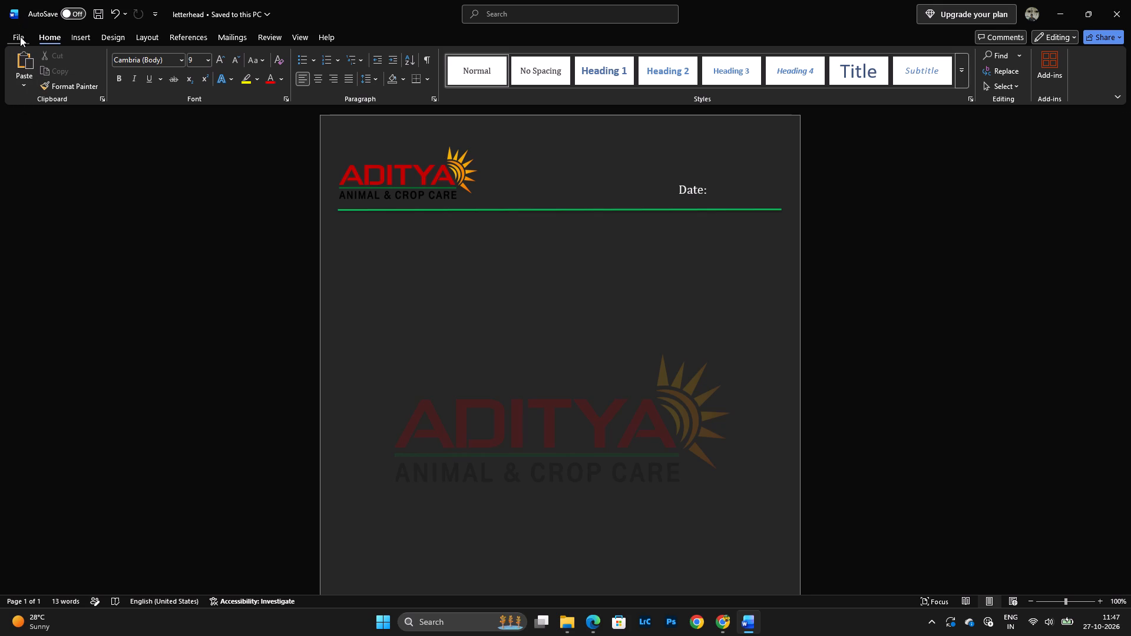
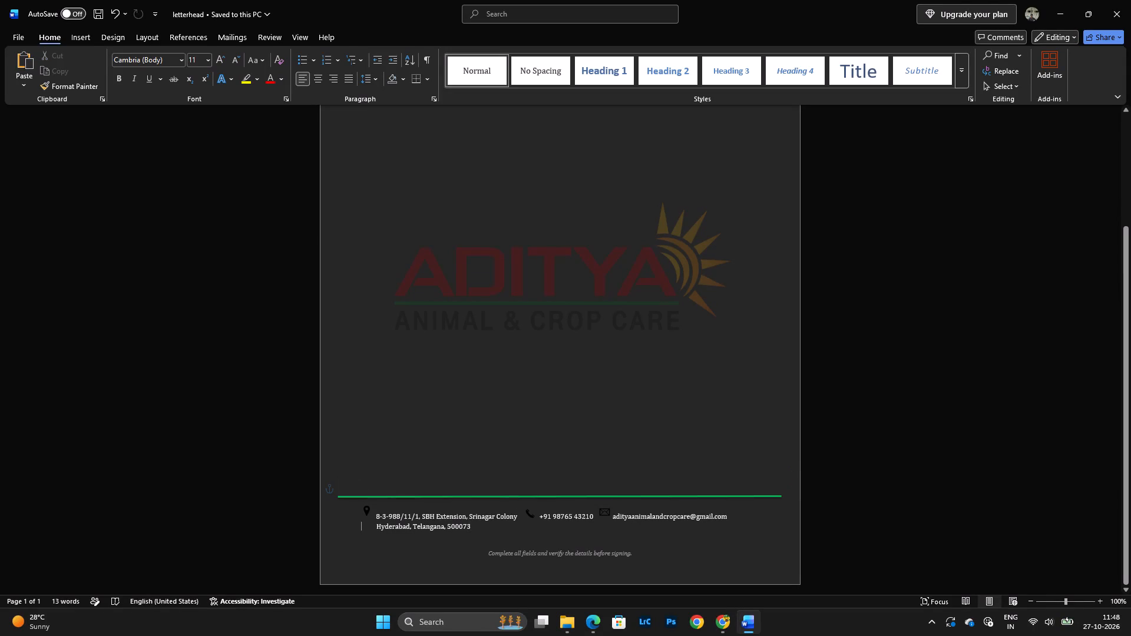
Move the lower green divider line slightly higher above the contact row, keeping it roughly centred across the page.
left_click(336, 488)
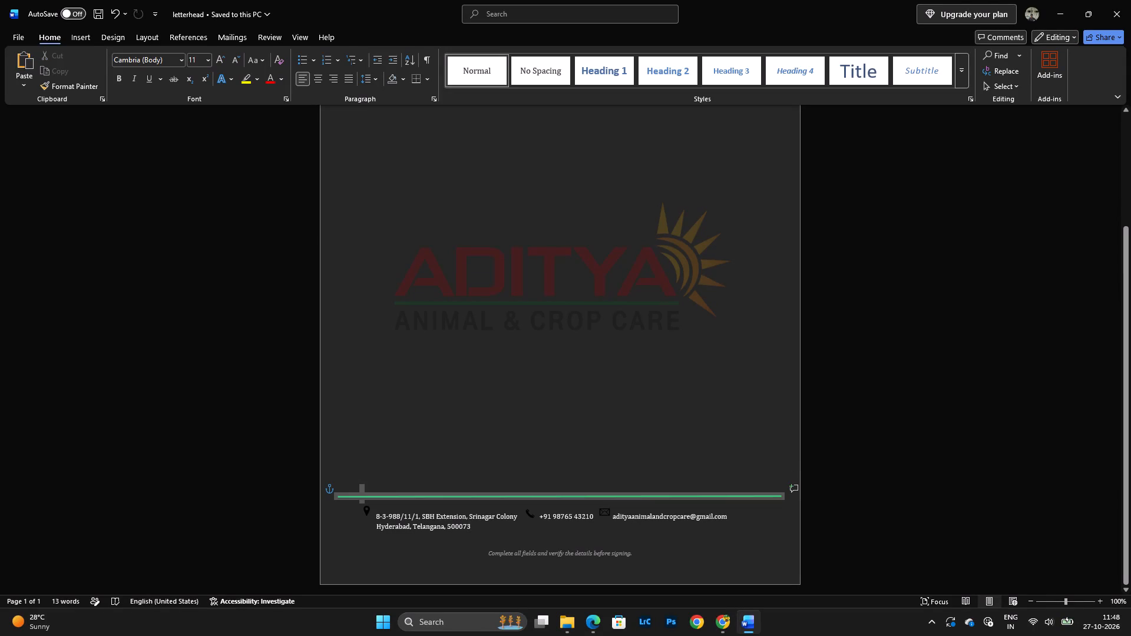
left_click(567, 462)
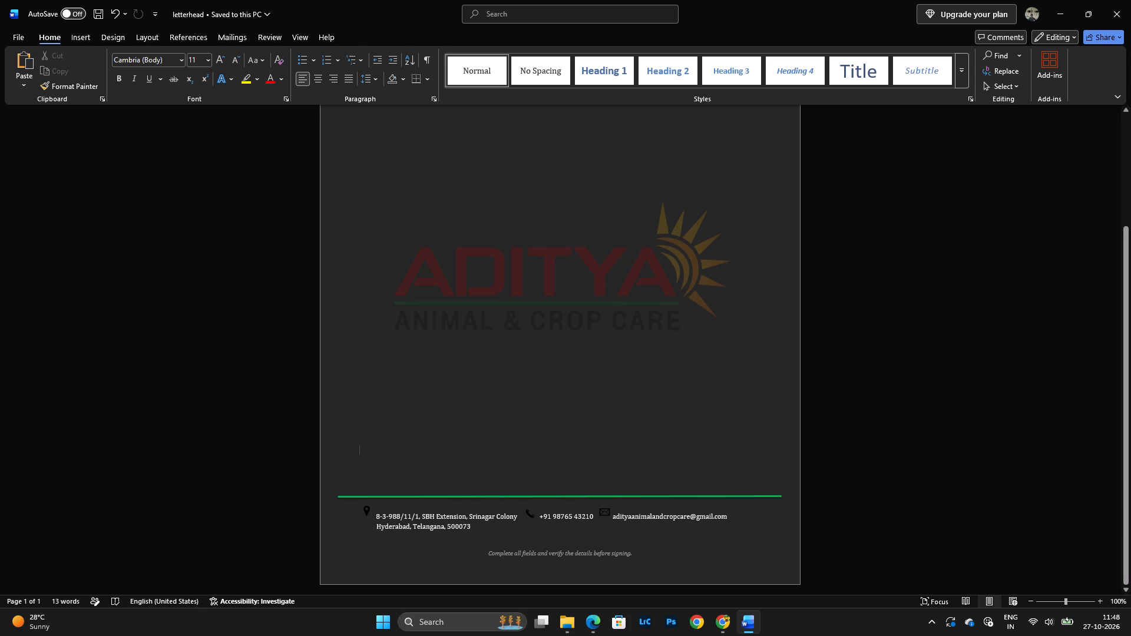
left_click_drag(515, 496, 523, 475)
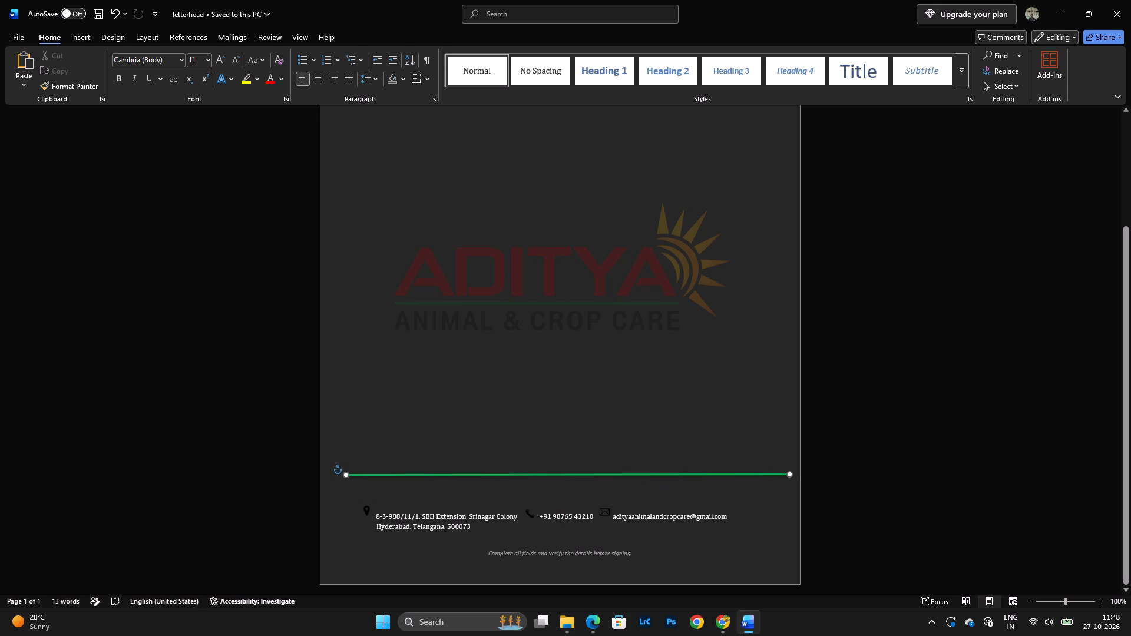
left_click_drag(523, 475, 520, 478)
Remove one empty line before the contact row so it moves up close beneath the green divider.
left_click(365, 504)
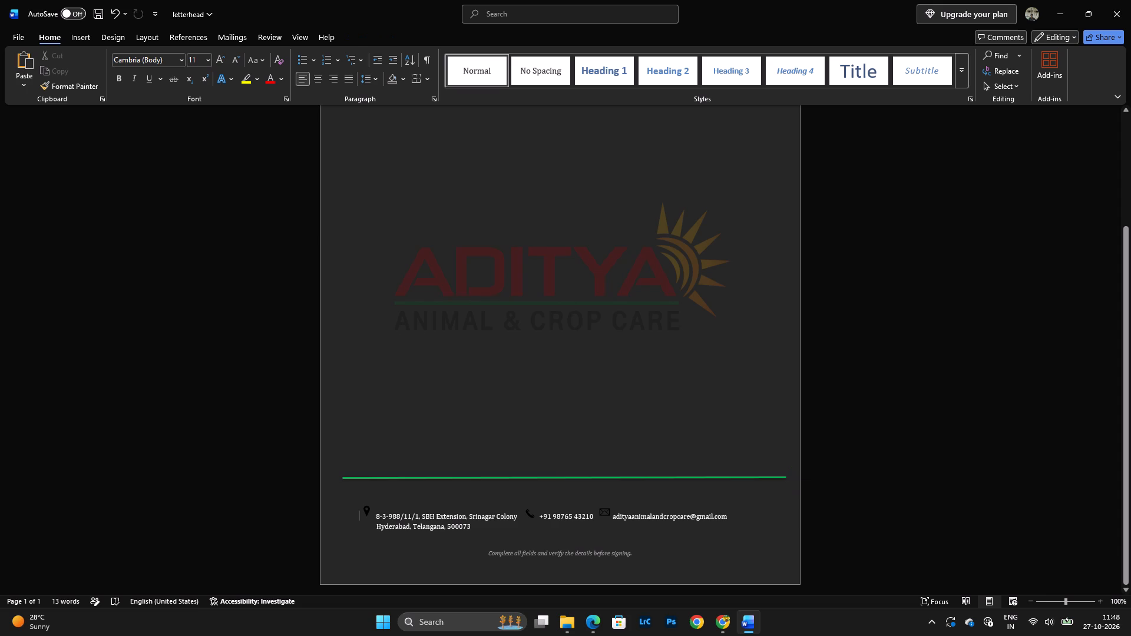
key("BackSpace")
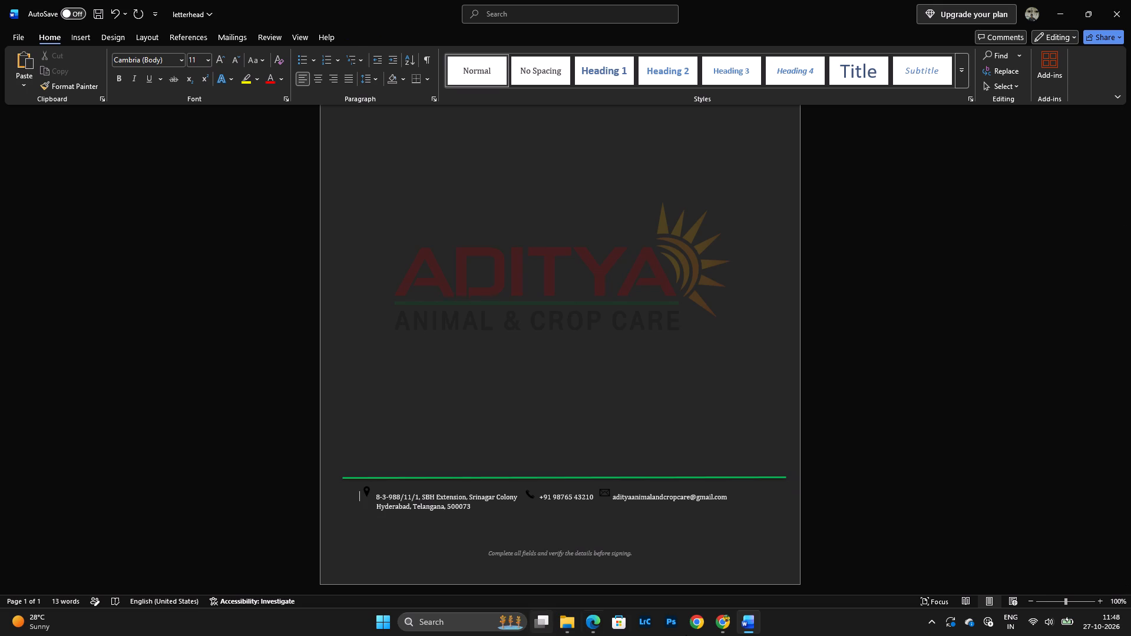
Save the letterhead document with the adjusted divider and contact row.
key("ctrl+s")
left_click(1053, 363)
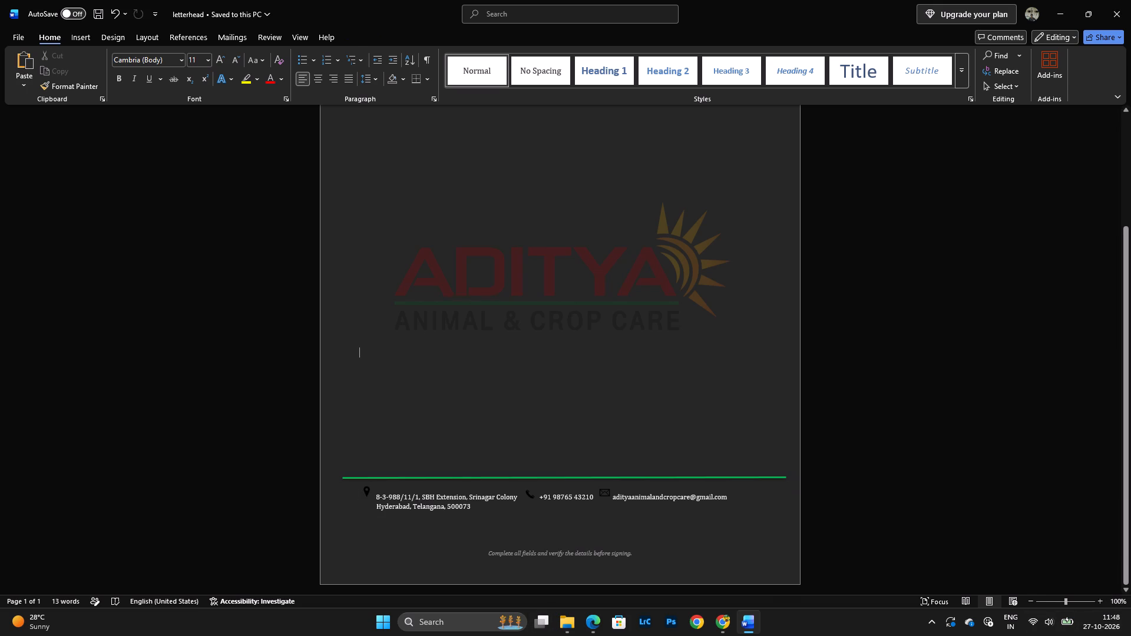
key("ctrl+s")
key("ctrl+s")
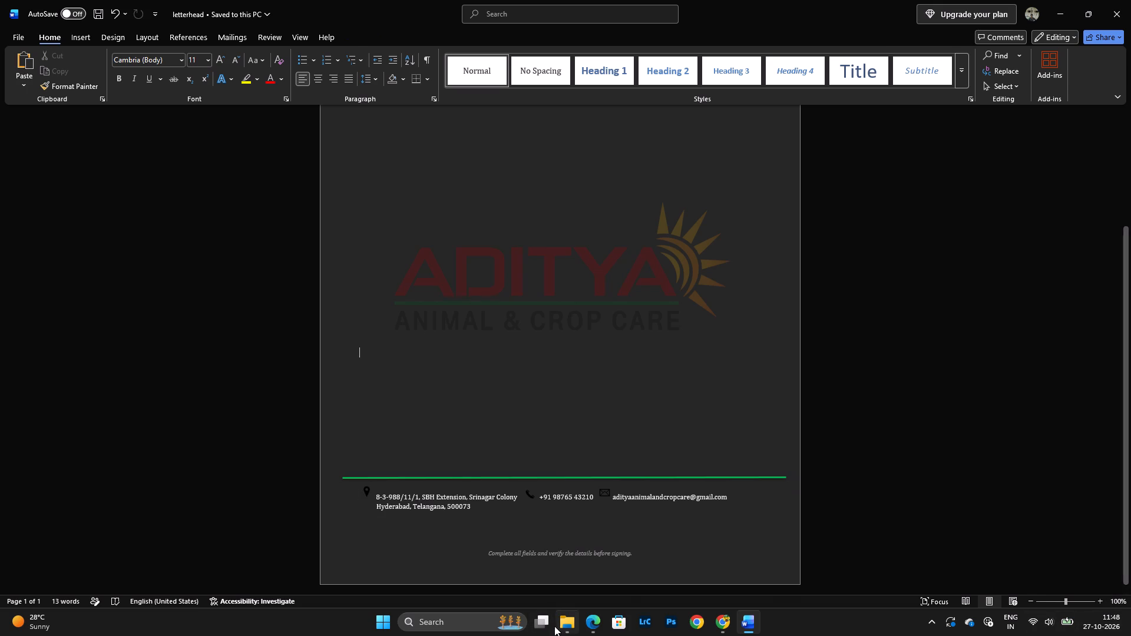
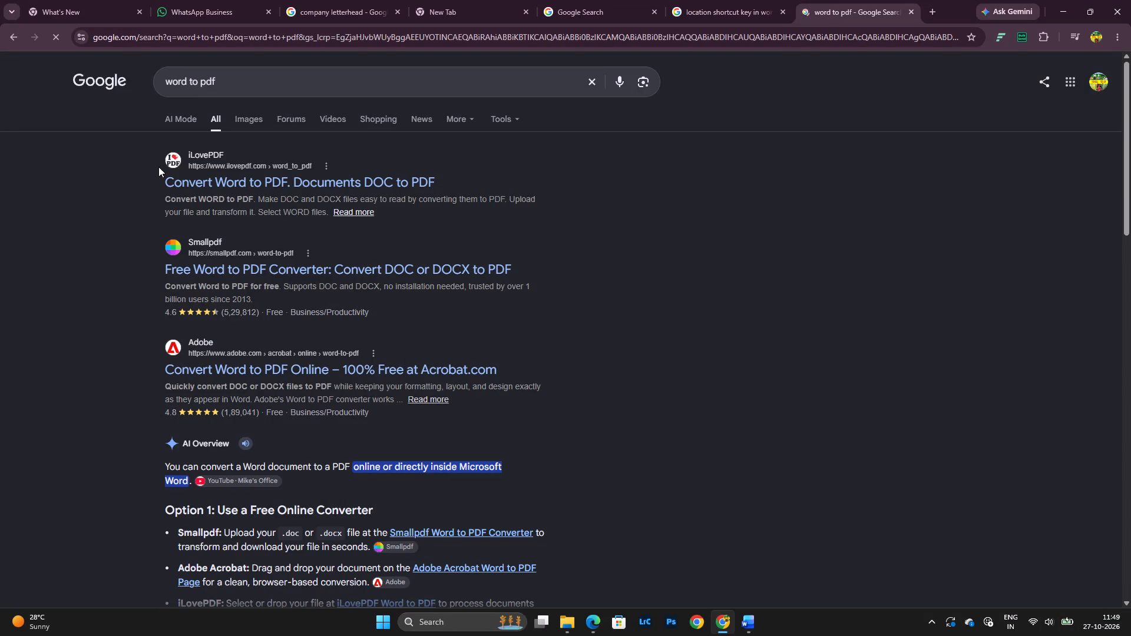
left_click(158, 167)
left_click(212, 181)
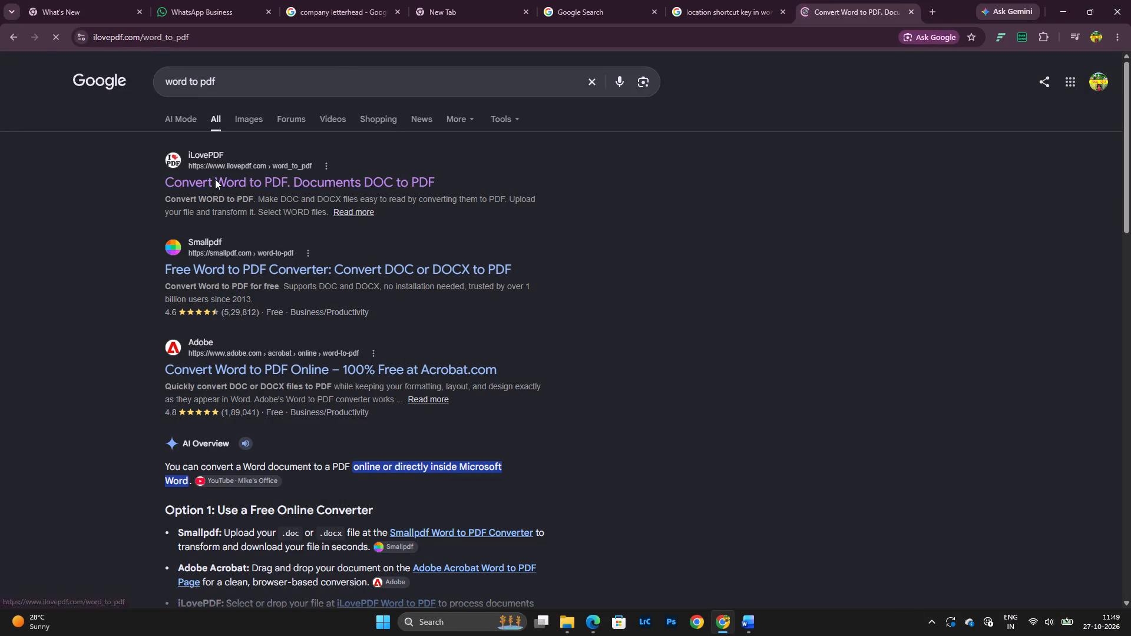
left_click(650, 207)
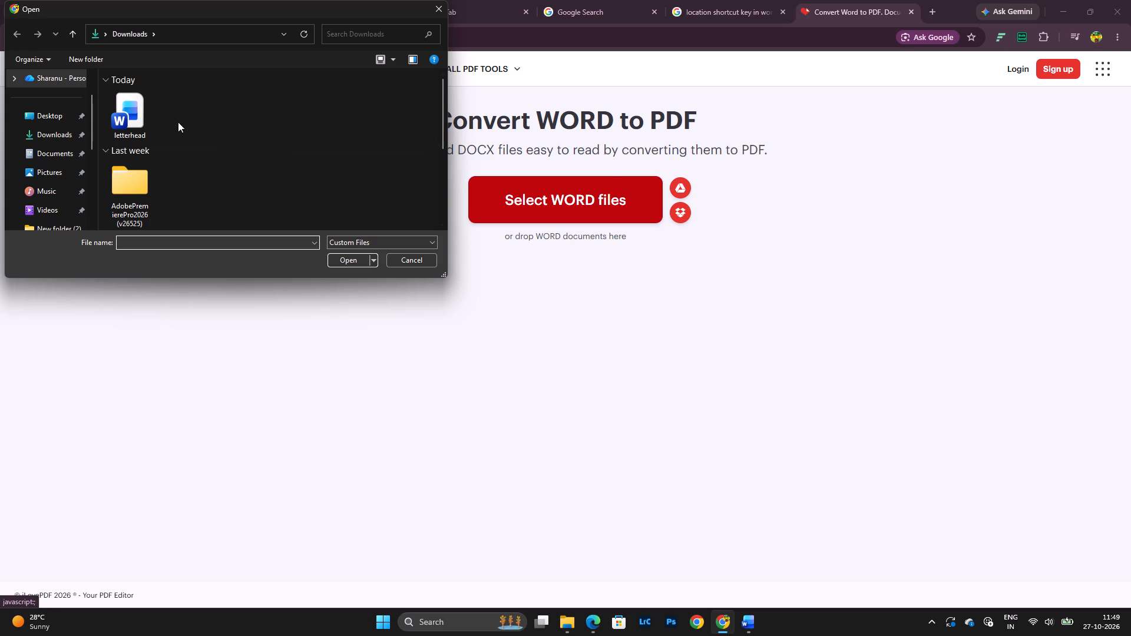
left_click(128, 115)
left_click(355, 262)
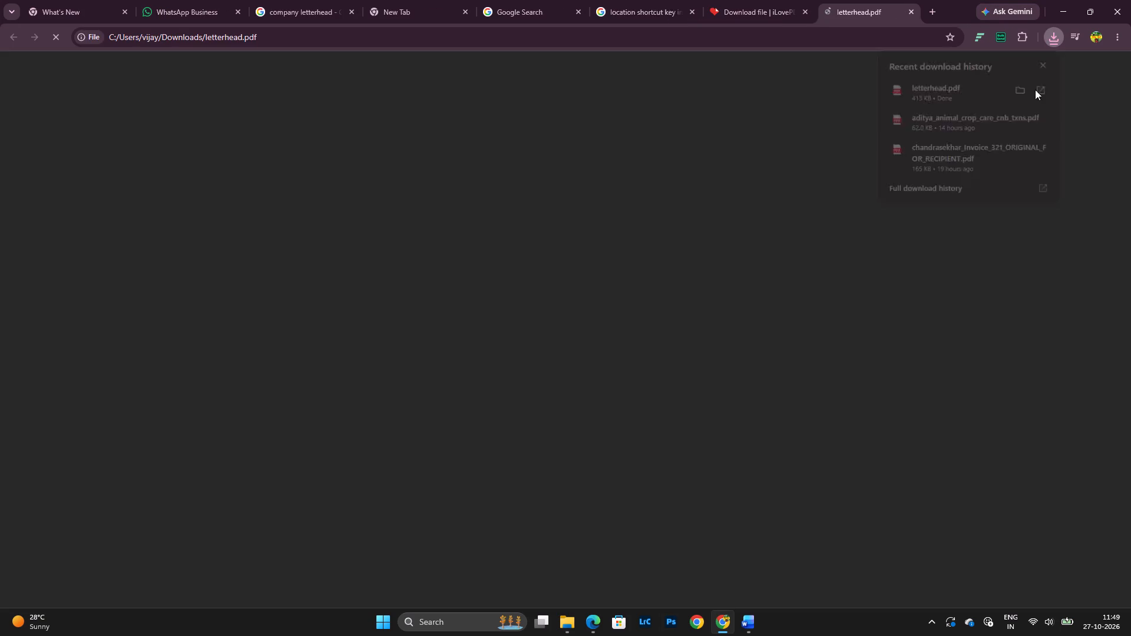
scroll(658, 231, "down", 12)
scroll(661, 240, "up", 1)
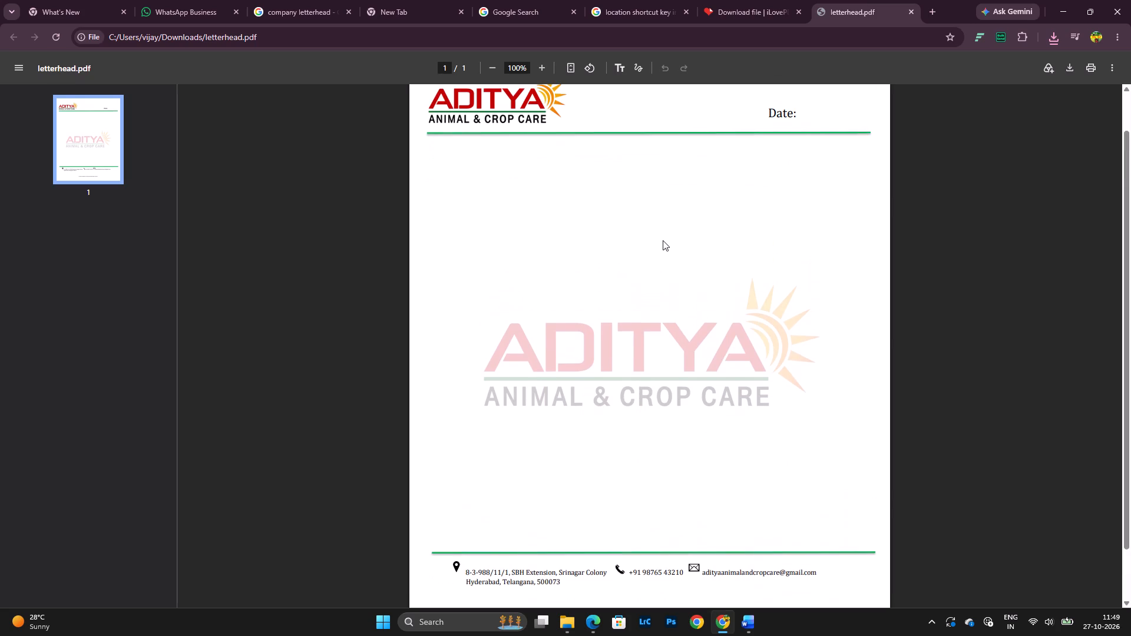
scroll(677, 236, "up", 6)
scroll(677, 234, "down", 3)
scroll(677, 234, "up", 1)
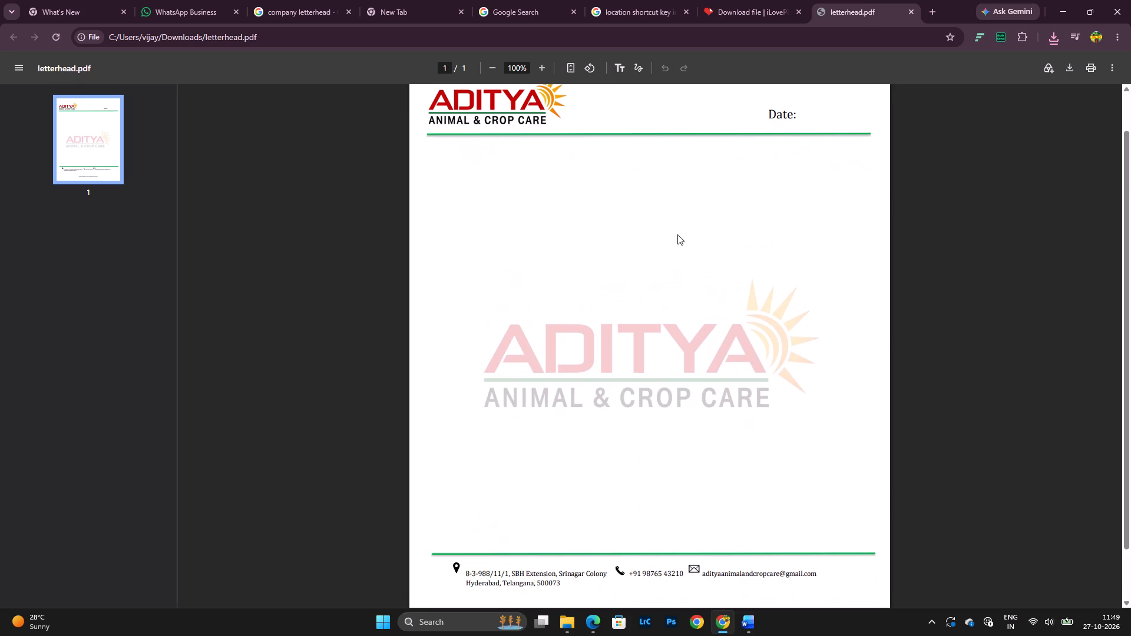
scroll(746, 237, "up", 3)
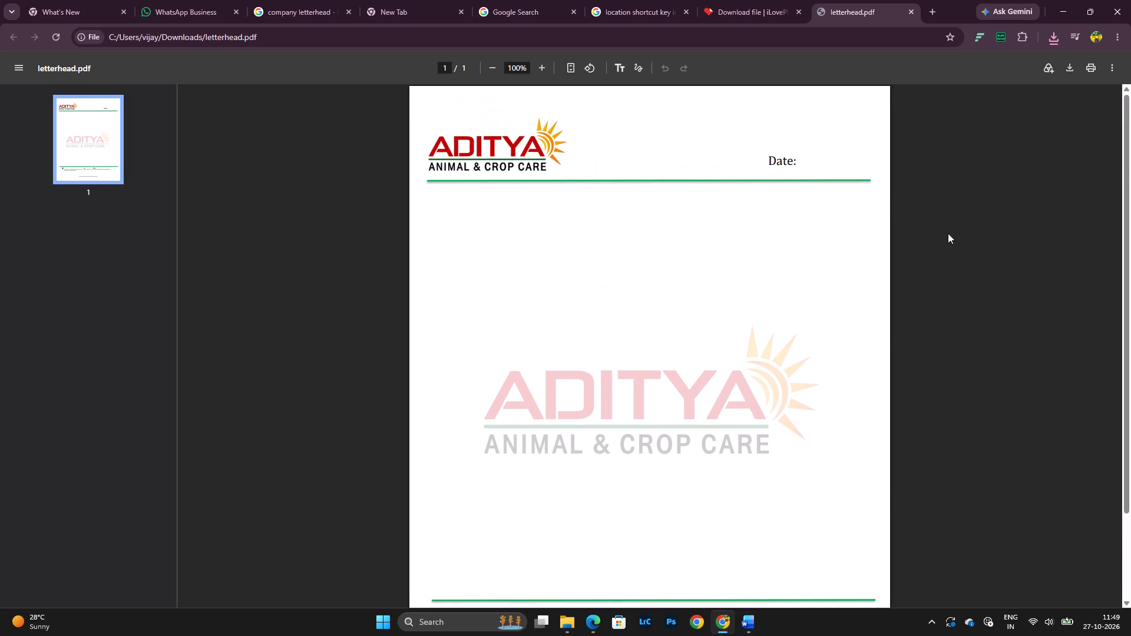
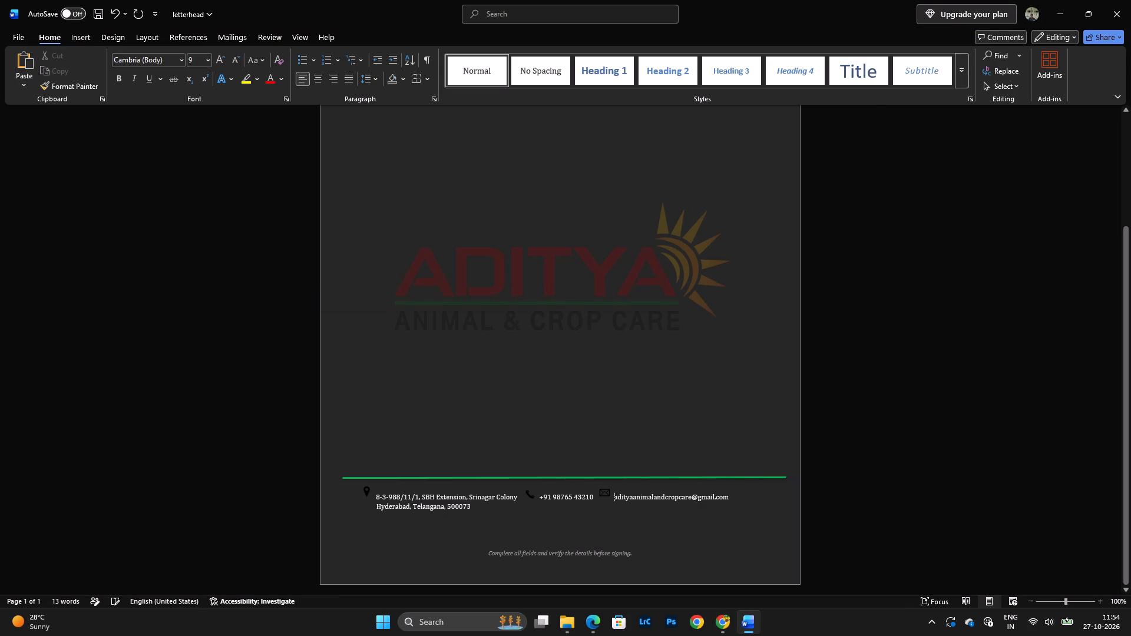
Adjust the envelope icon beside the footer's email address, making it slightly smaller.
left_click(600, 493)
left_click_drag(605, 492, 606, 499)
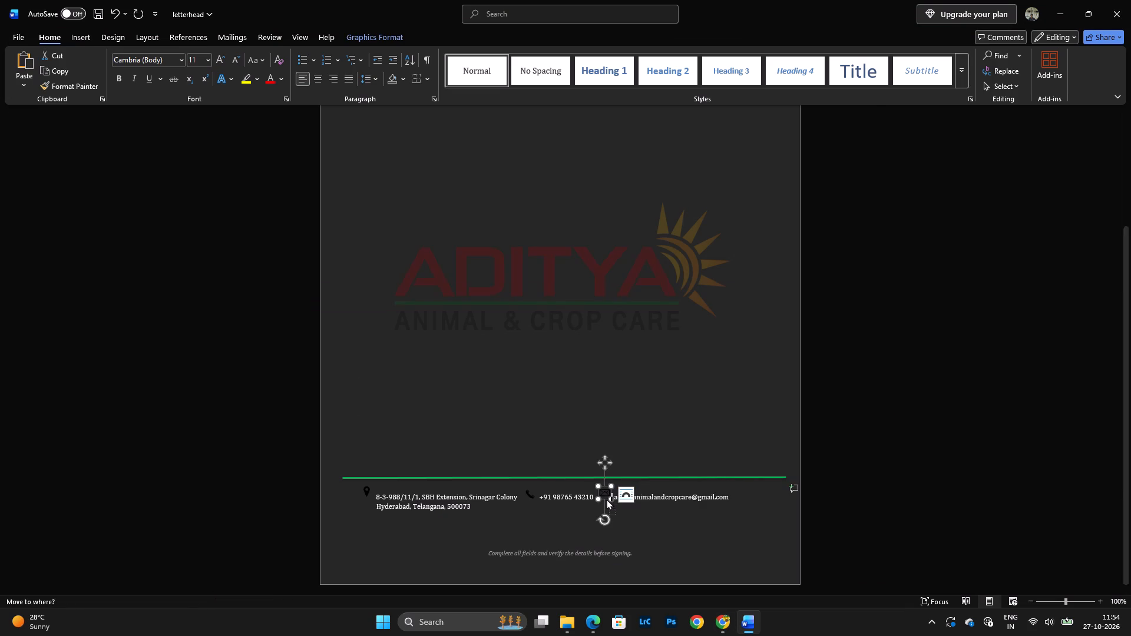
left_click_drag(606, 499, 607, 498)
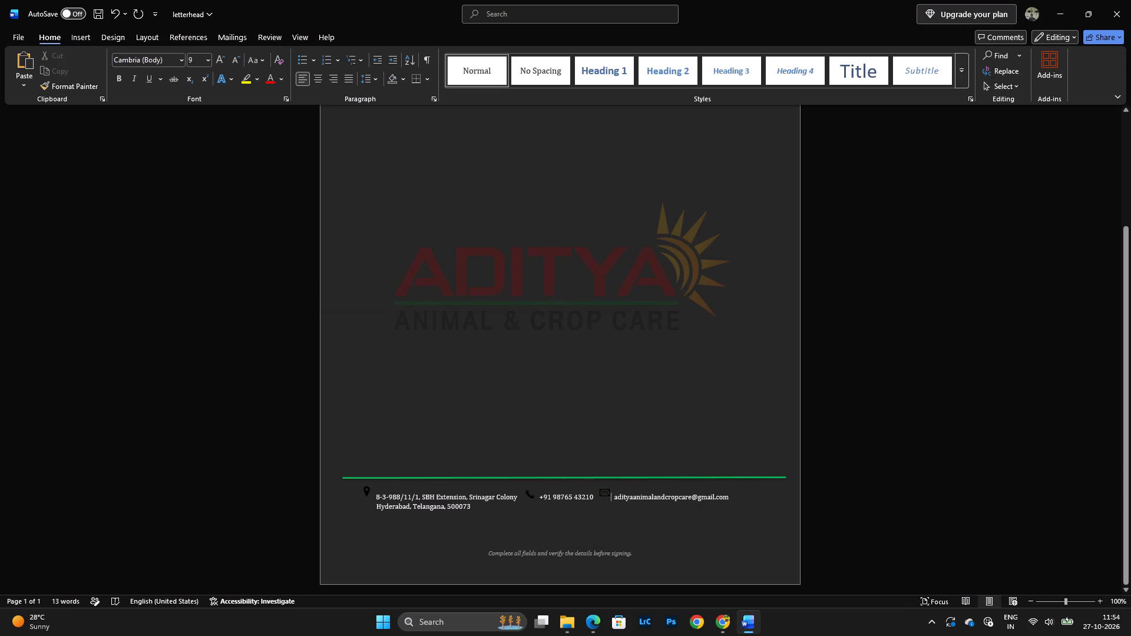
left_click(608, 492)
left_click(607, 494)
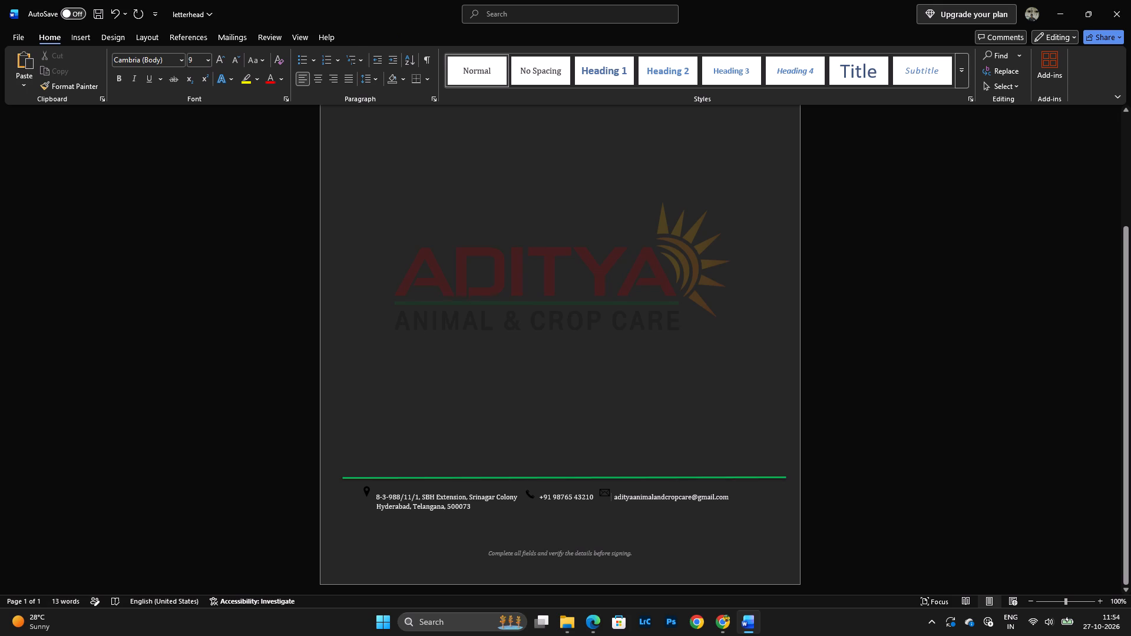
left_click(603, 491)
left_click(604, 491)
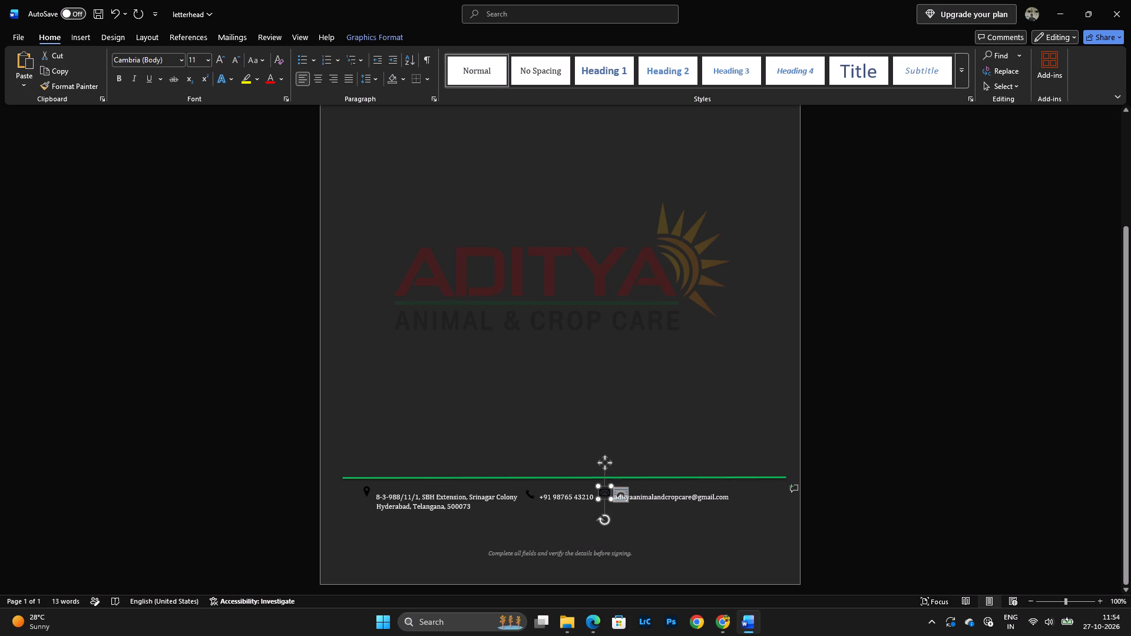
left_click(610, 498)
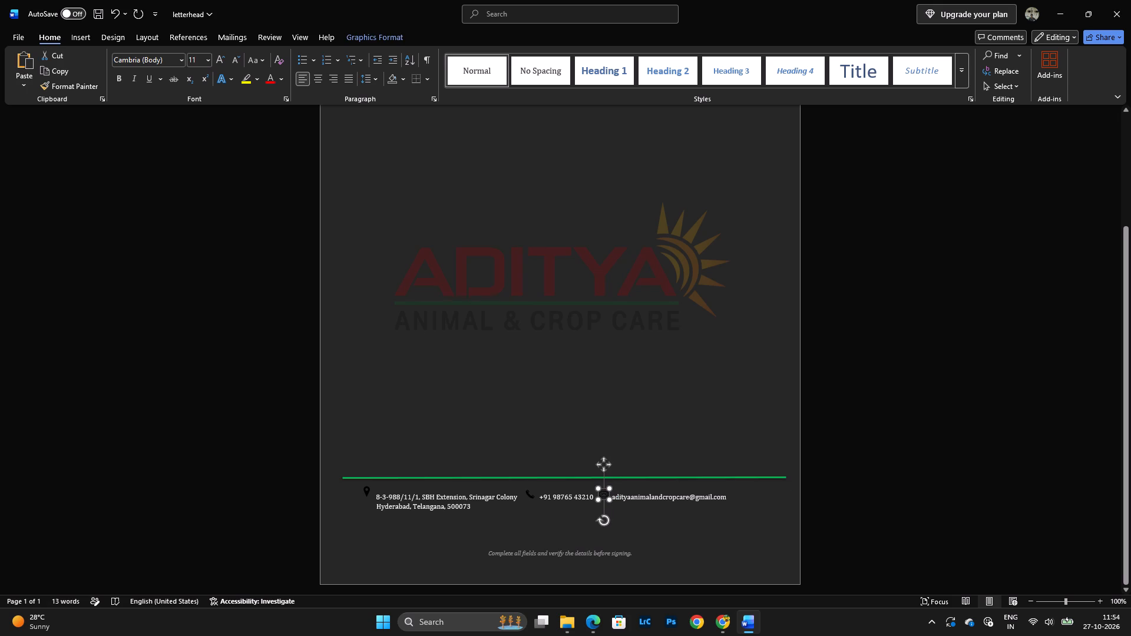
left_click(636, 522)
Widen the gap between the footer's phone number and the envelope icon by 20 spaces, keeping the email address on the same line.
left_click(596, 497)
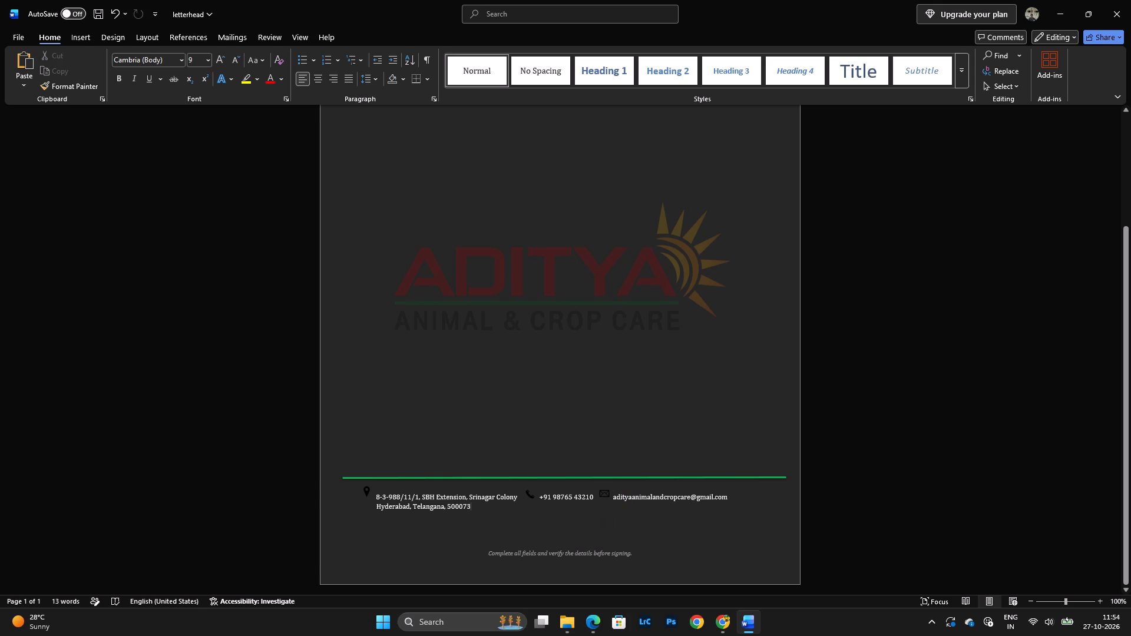
key("space")
key("space")
key("space")
key("space")
key("space")
key("space")
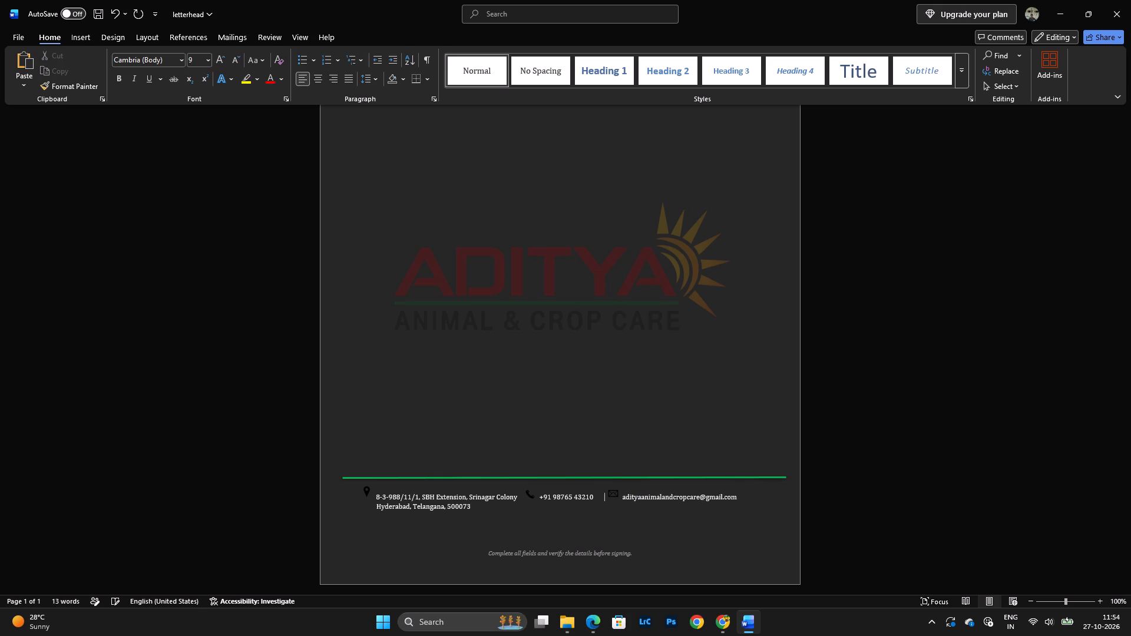
key("space")
key("space")
key("space")
key("space")
key("space")
key("space")
key("space")
key("space")
key("space")
key("space")
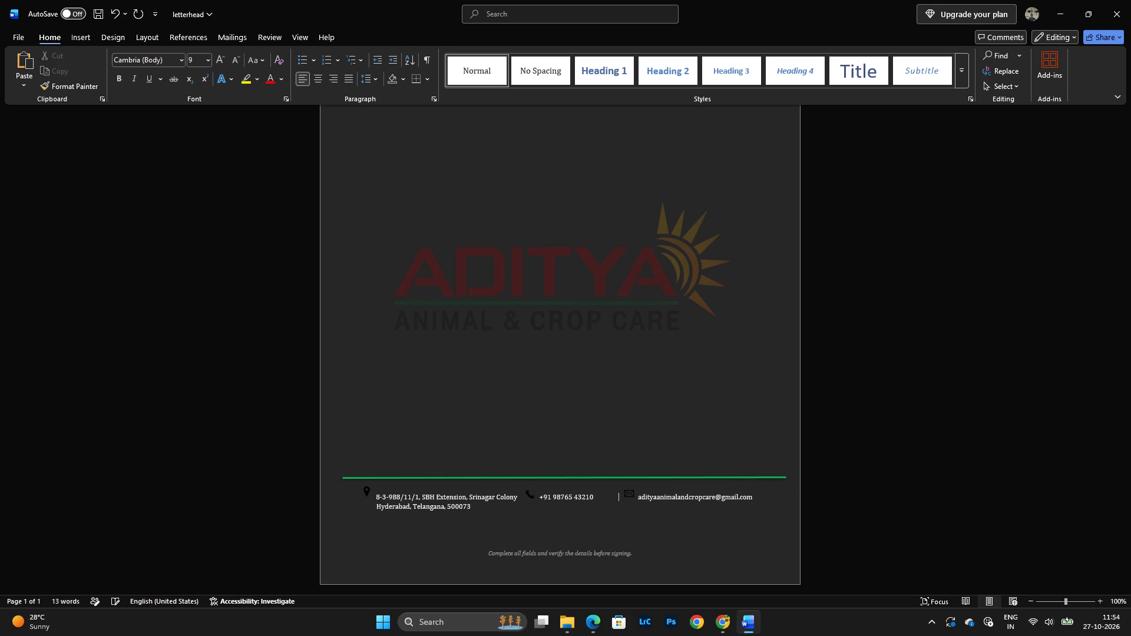
key("space")
key("space")
key("space")
key("space")
key("space")
key("space")
key("space")
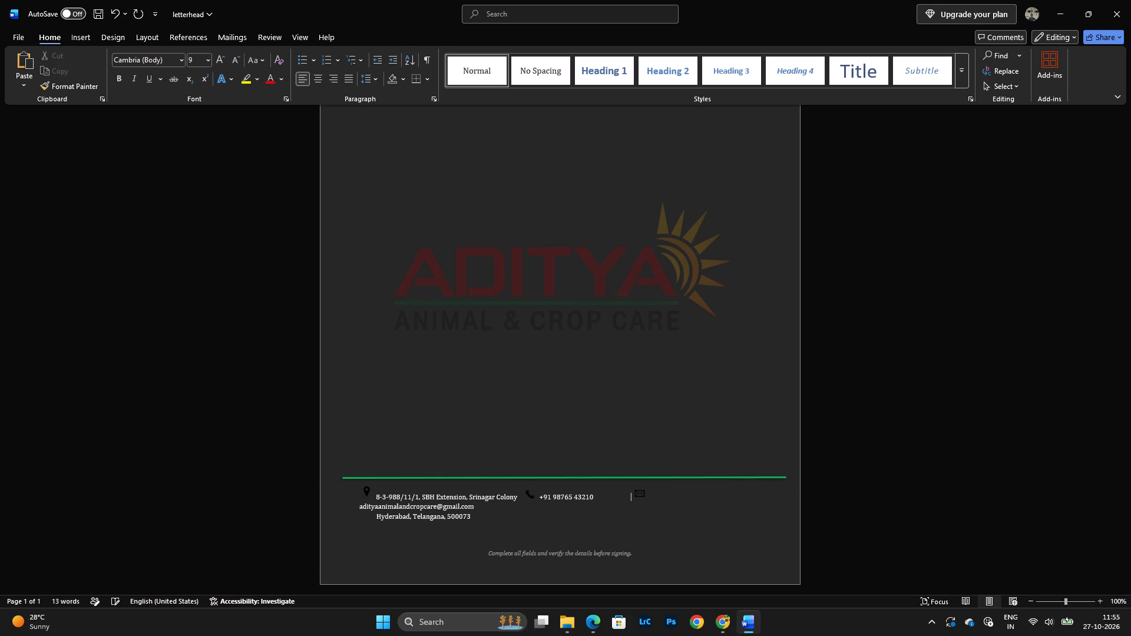
key("BackSpace")
key("BackSpace")
key("BackSpace")
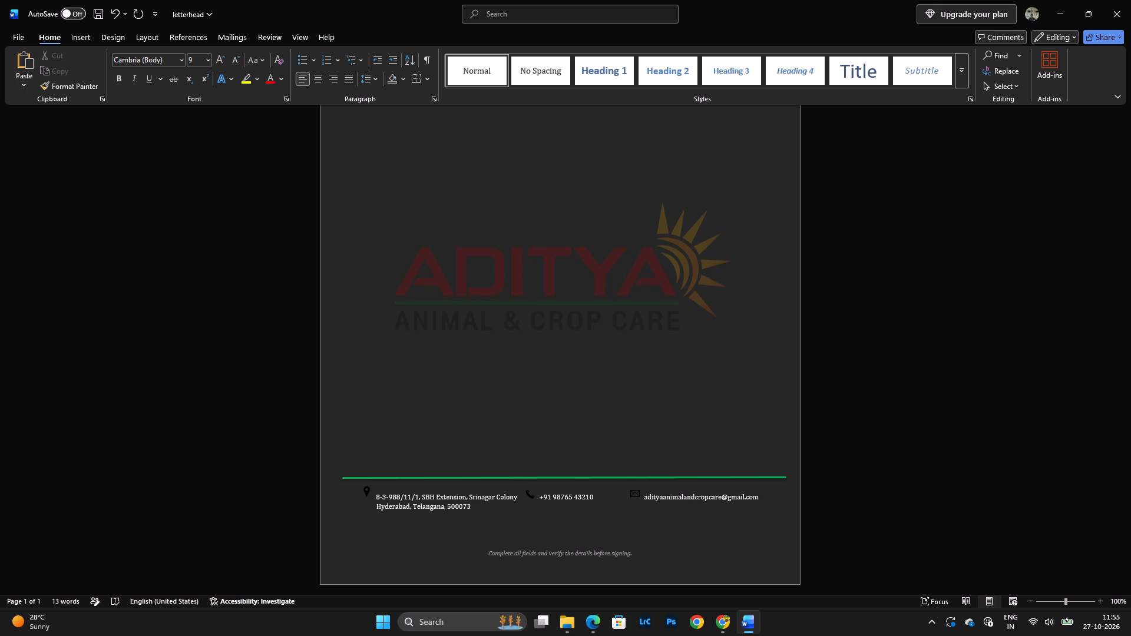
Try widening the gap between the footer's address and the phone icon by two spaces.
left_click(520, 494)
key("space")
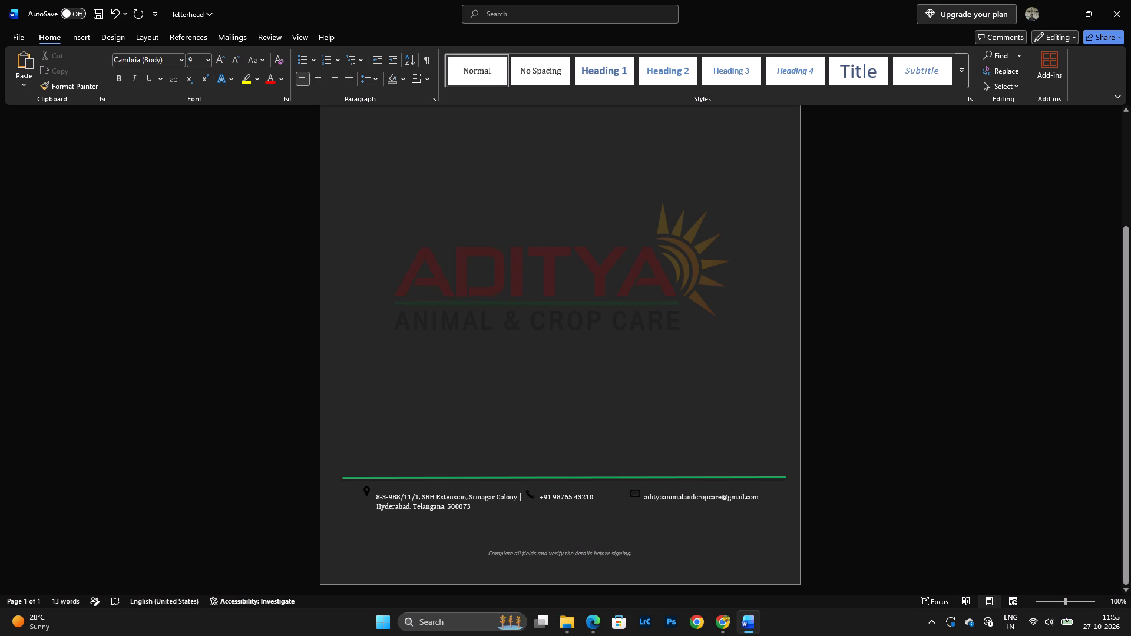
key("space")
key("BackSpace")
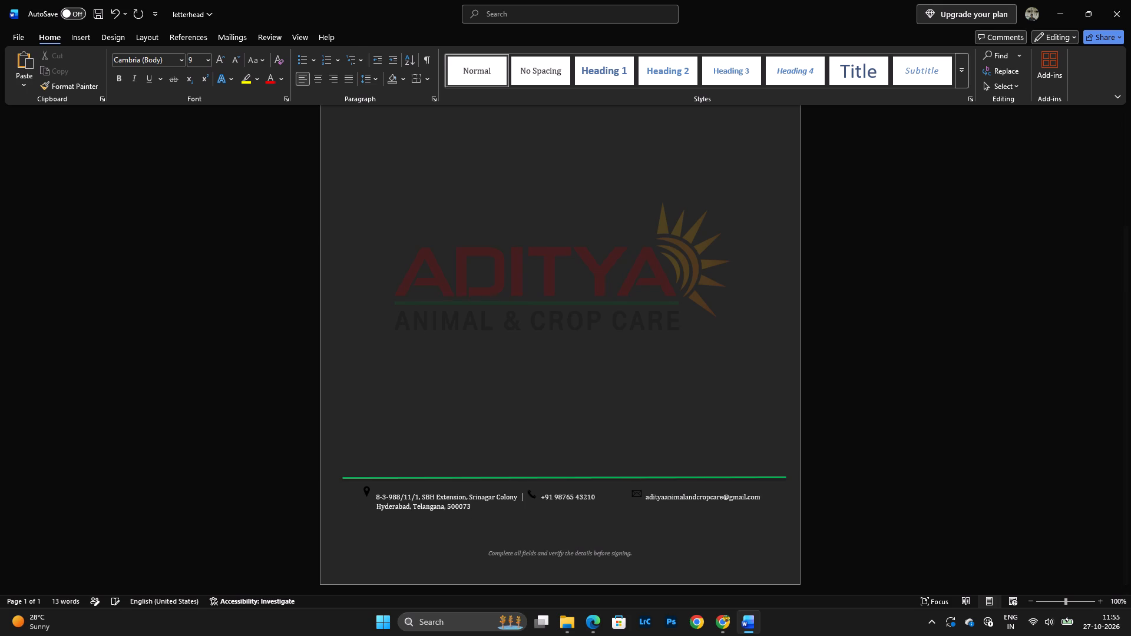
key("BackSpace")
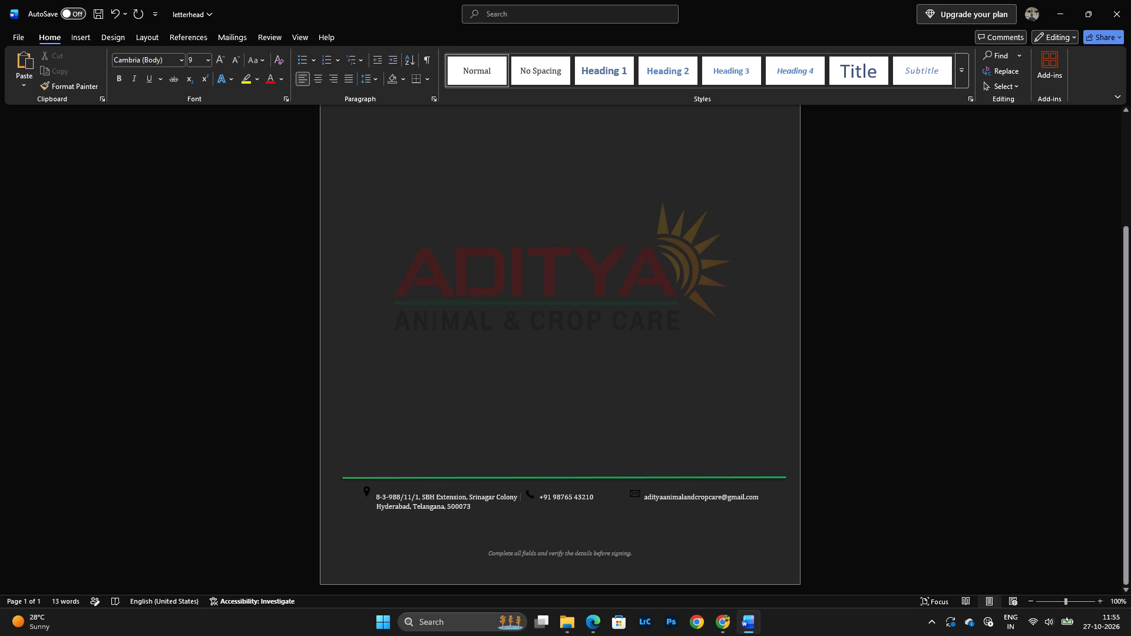
Delete most of the gap between the phone number and the envelope icon, and put back one space.
left_click_drag(600, 496, 621, 496)
key("BackSpace")
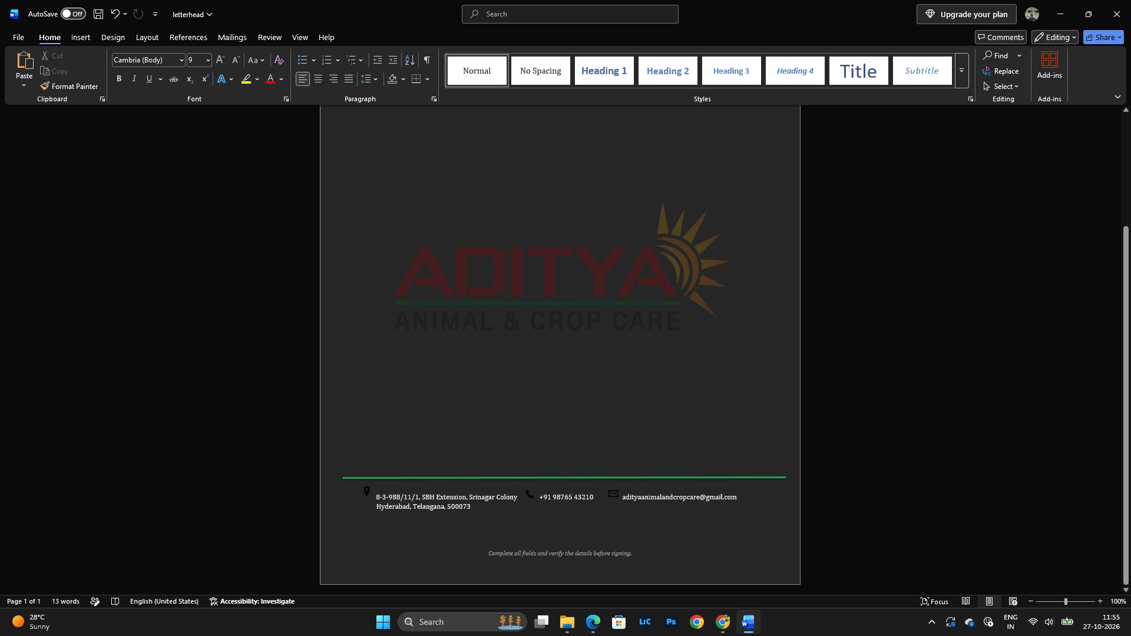
key("space")
Insert ten spaces between the footer's address and the phone icon to spread out the contact details.
left_click(524, 495)
key("space")
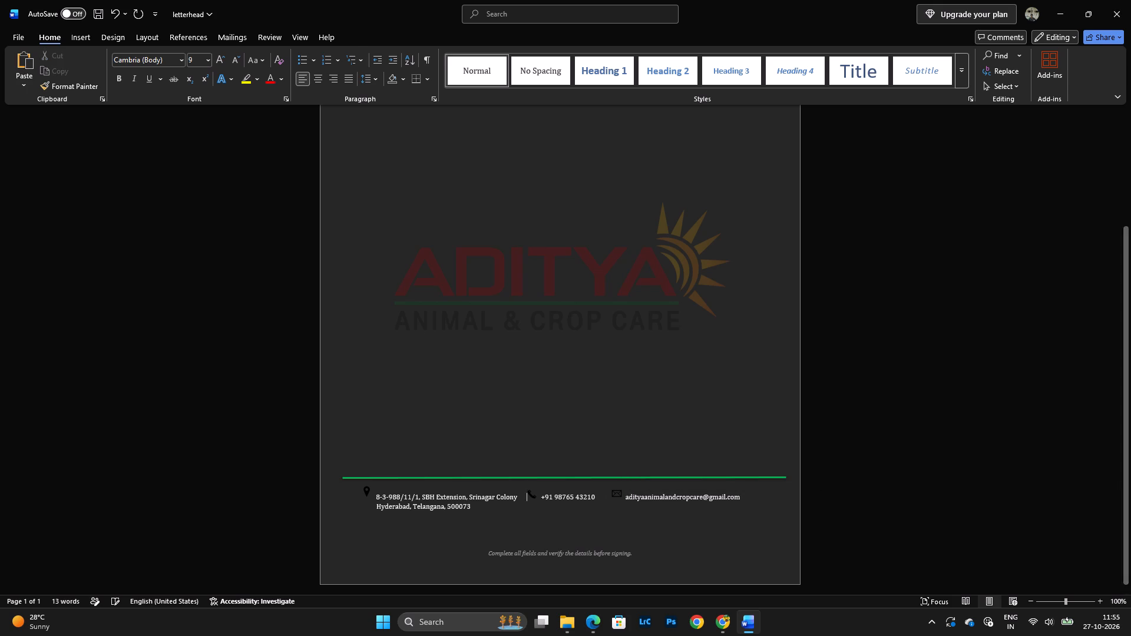
key("space")
key("space")
key("space")
key("space")
key("space")
key("space")
key("space")
key("space")
key("space")
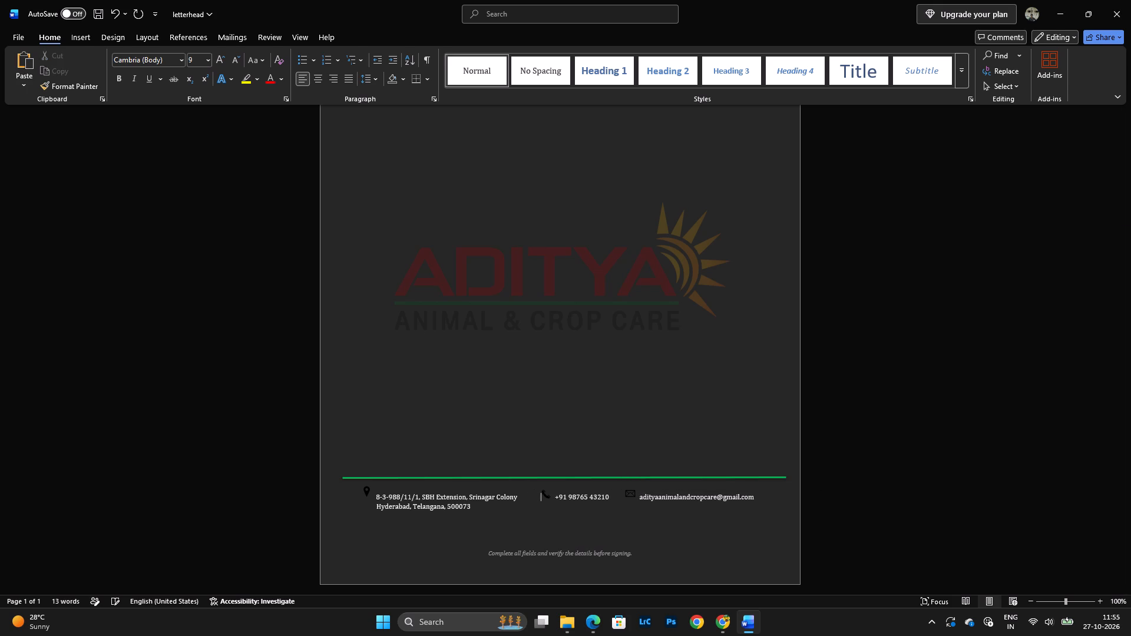
left_click(933, 430)
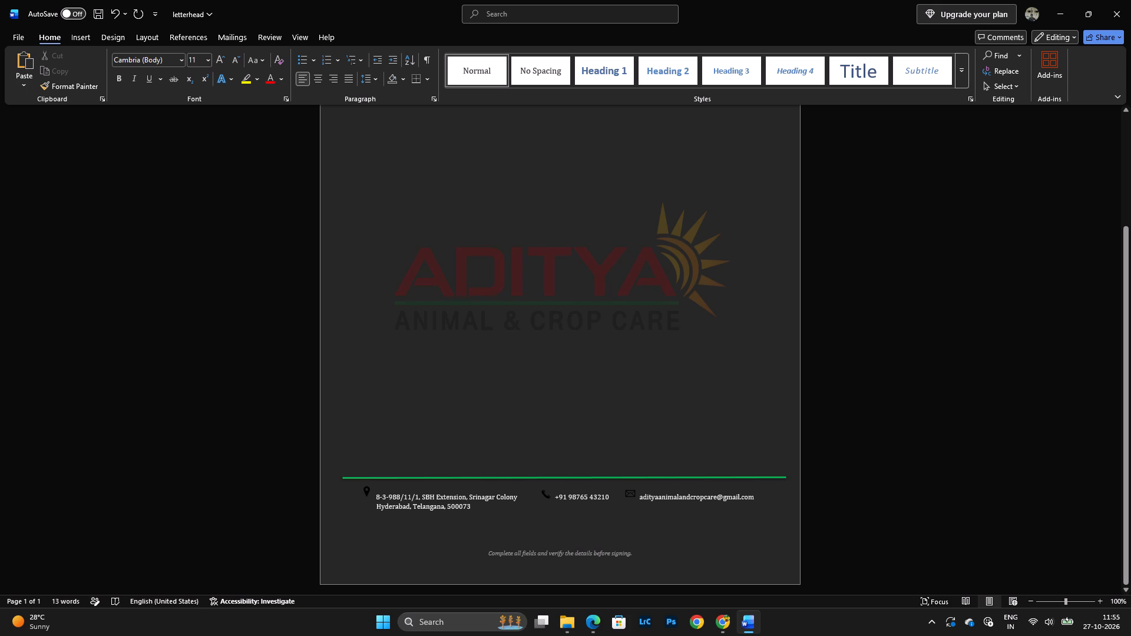
Save the letterhead document.
key("ctrl+s")
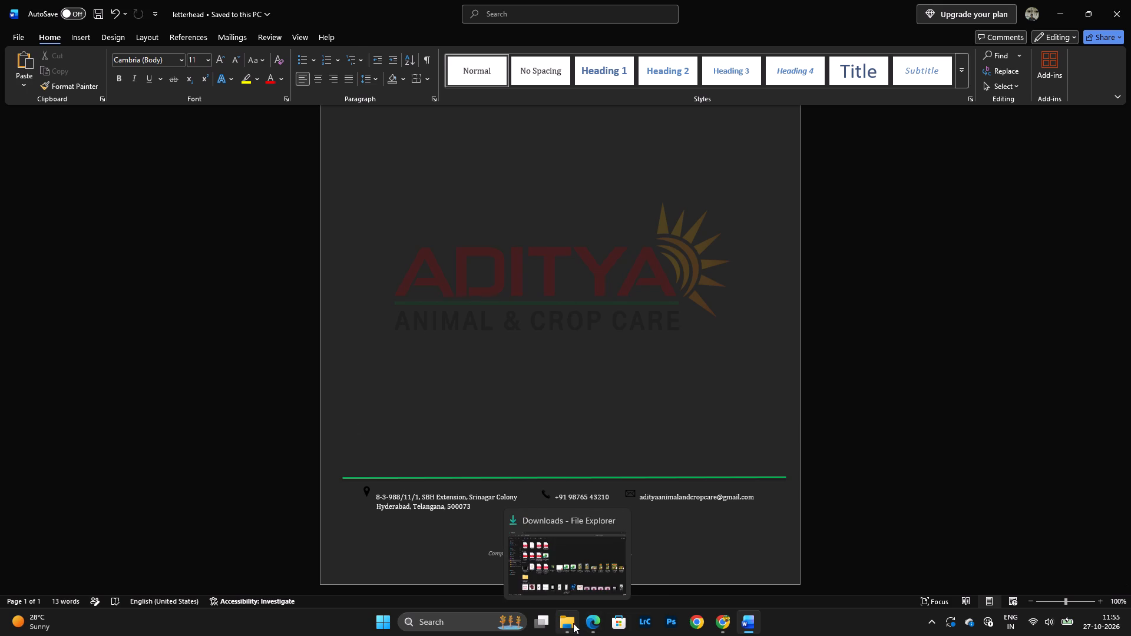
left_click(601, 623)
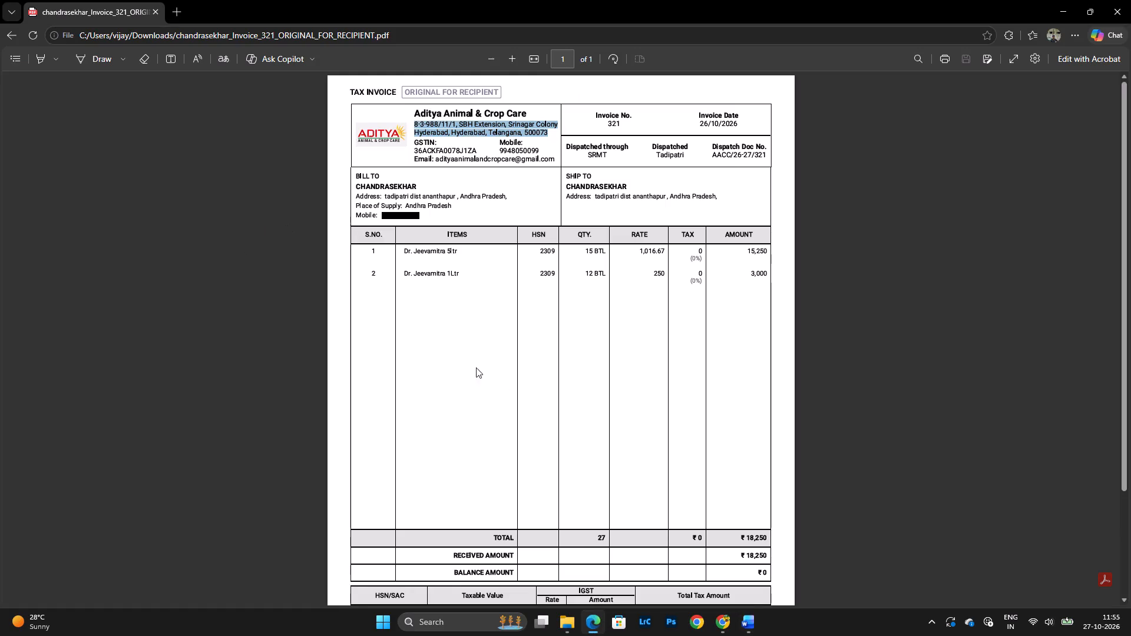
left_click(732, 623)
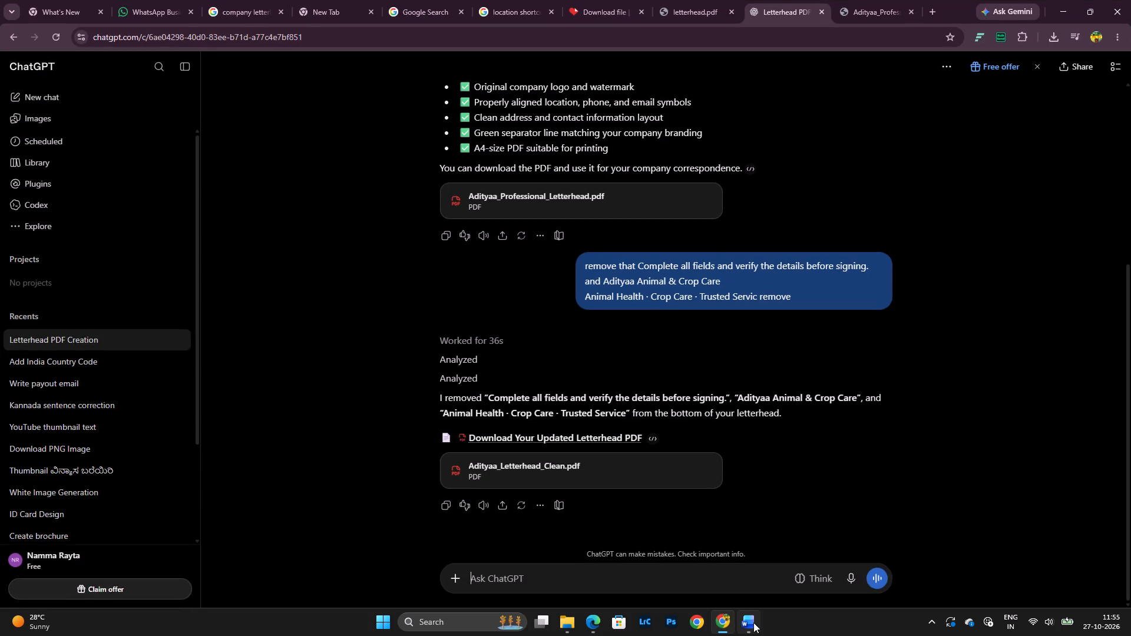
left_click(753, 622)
Print the one-page letterhead with Microsoft Print to PDF, outputting it to the Downloads folder under the file name Letterhead.
key("ctrl+p")
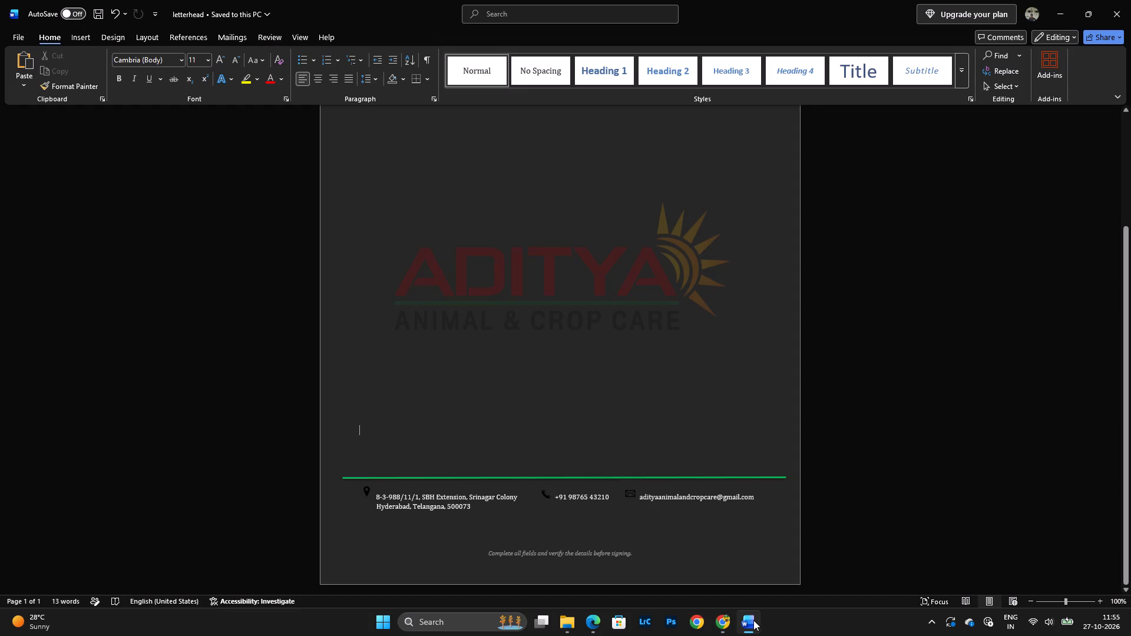
scroll(984, 635, "down", 2)
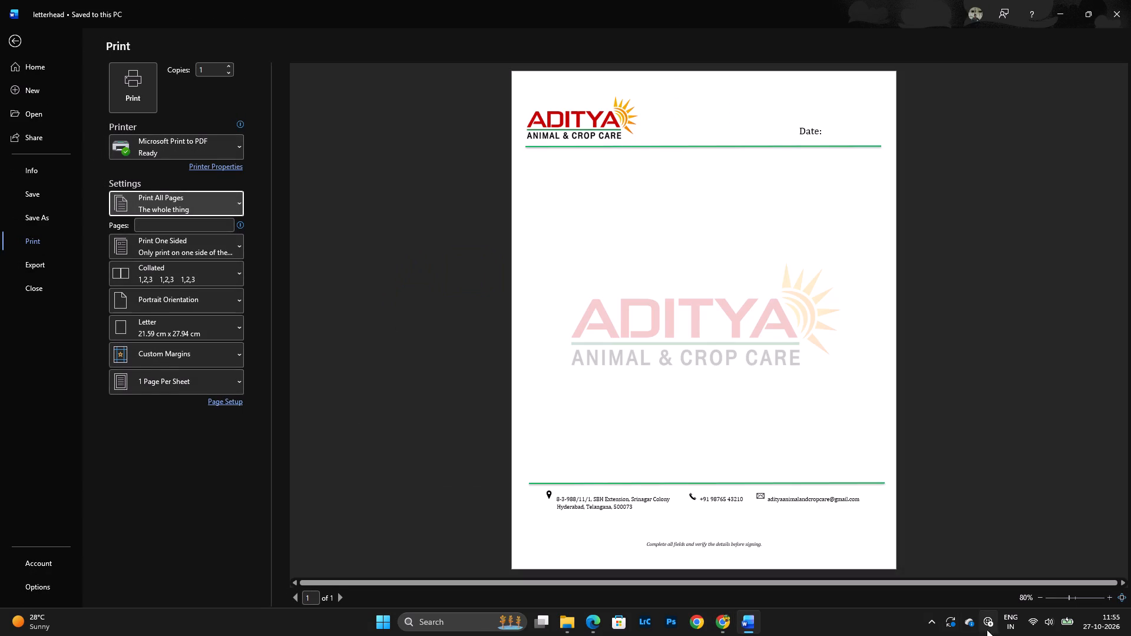
scroll(987, 630, "down", 3)
left_click(125, 100)
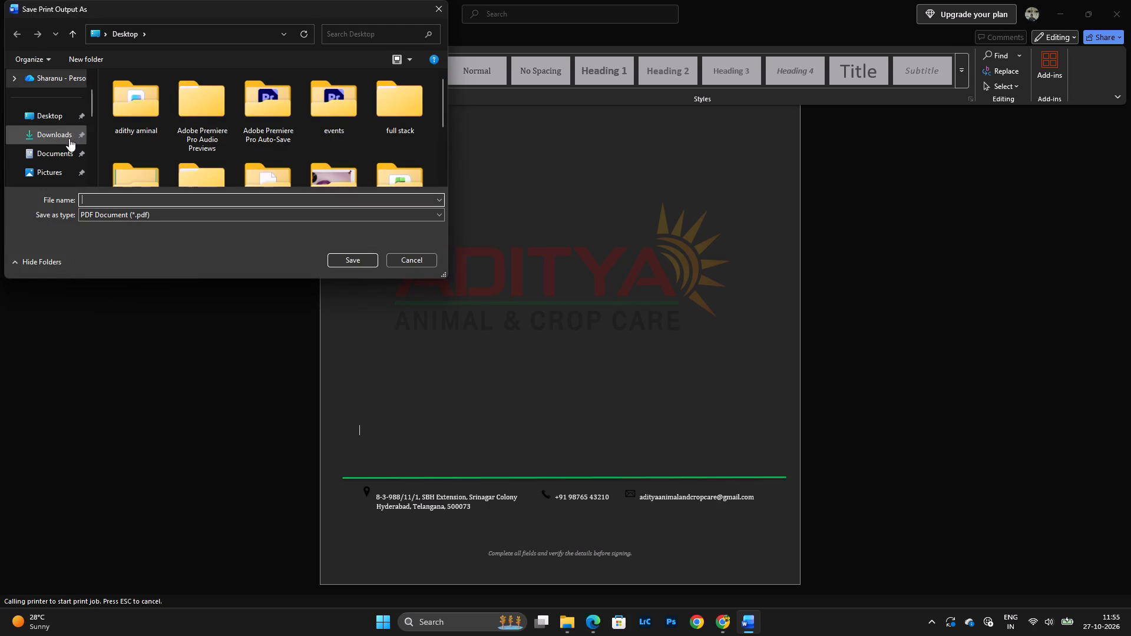
left_click(57, 118)
left_click(57, 138)
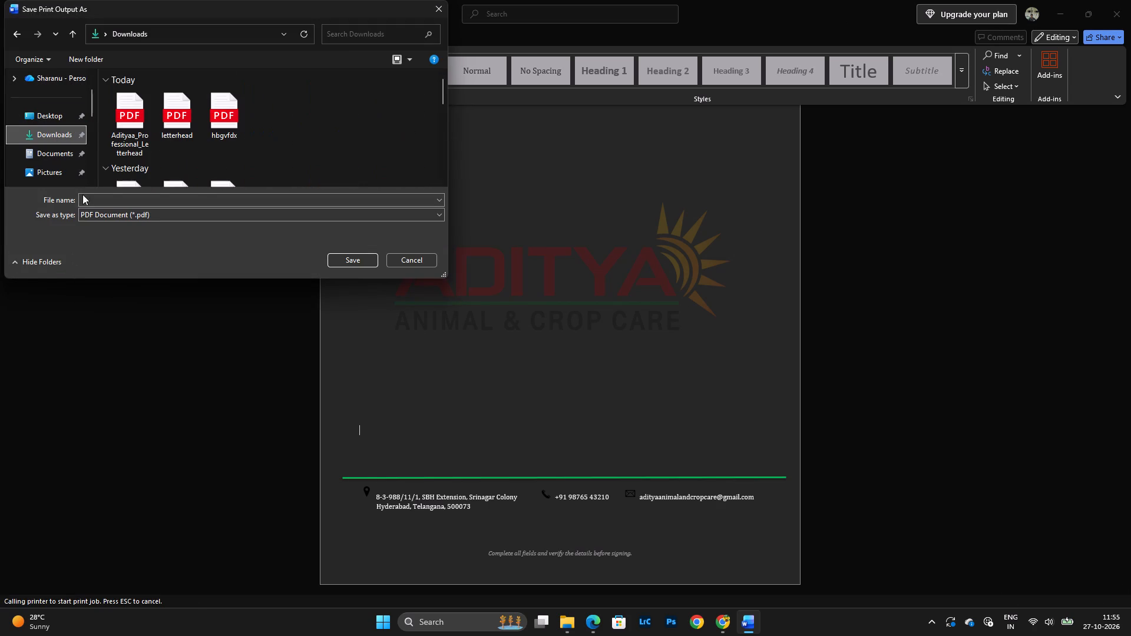
left_click(90, 200)
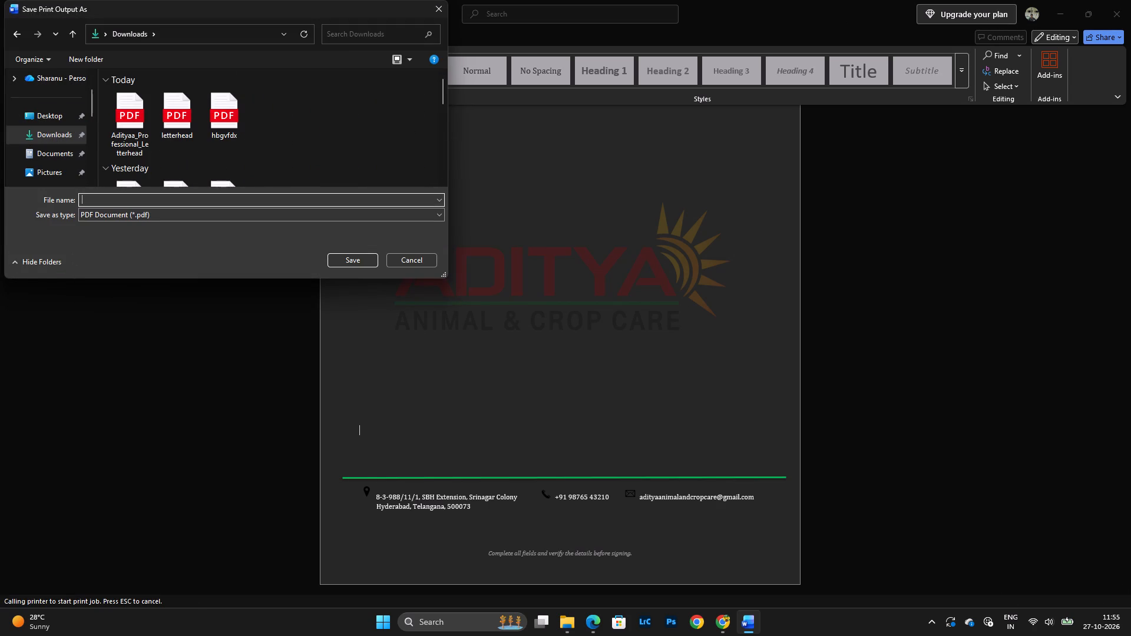
key("shift+l")
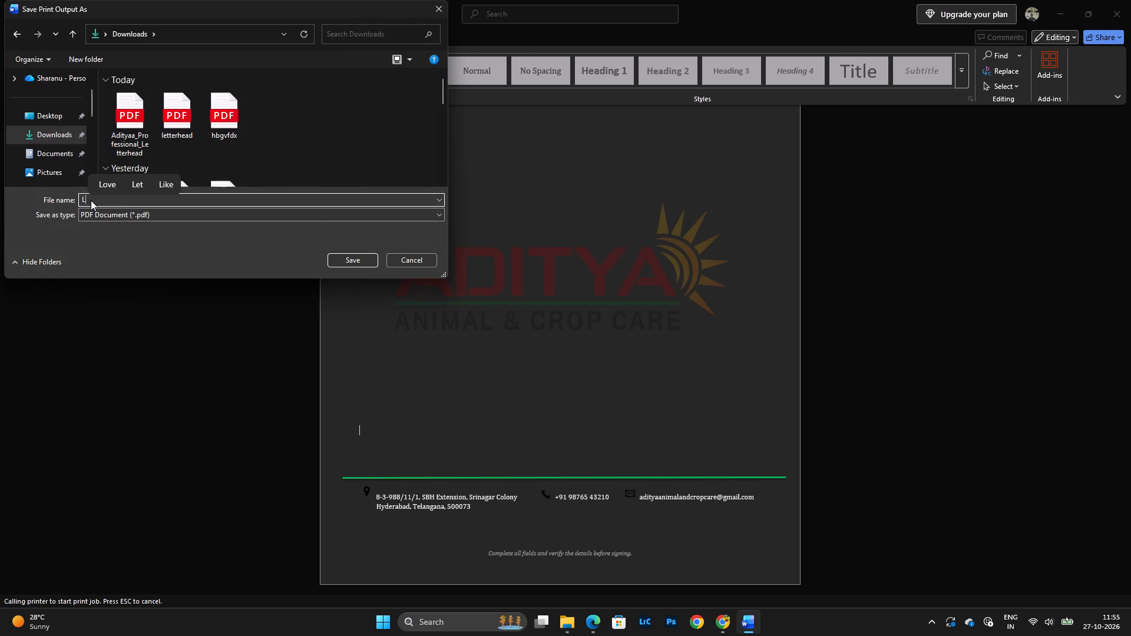
type("ey")
key("BackSpace")
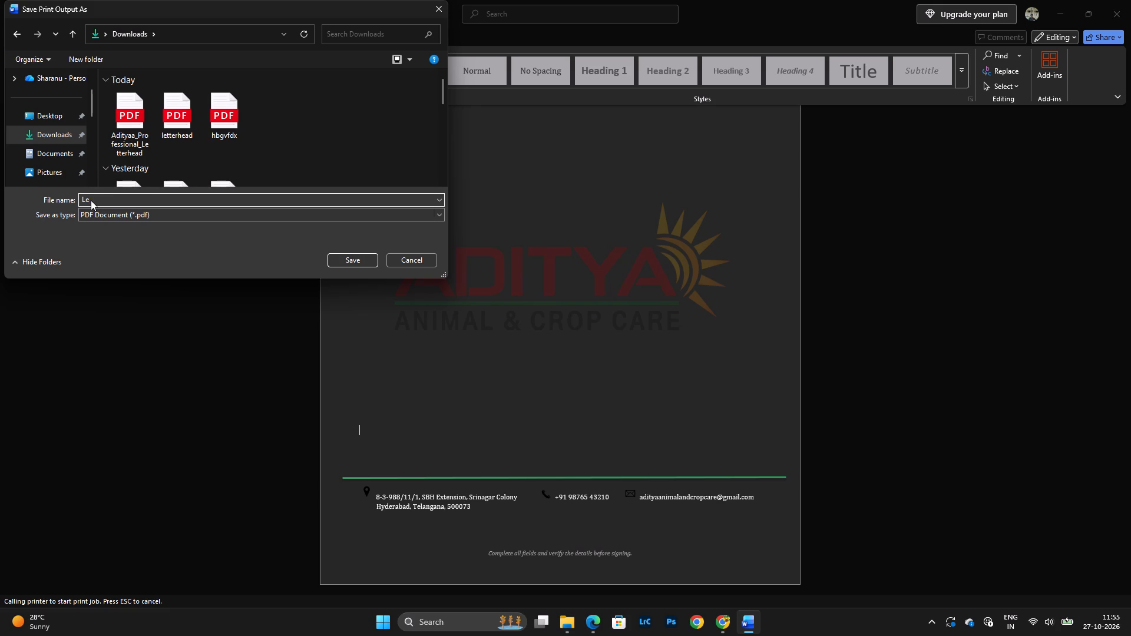
type("tte")
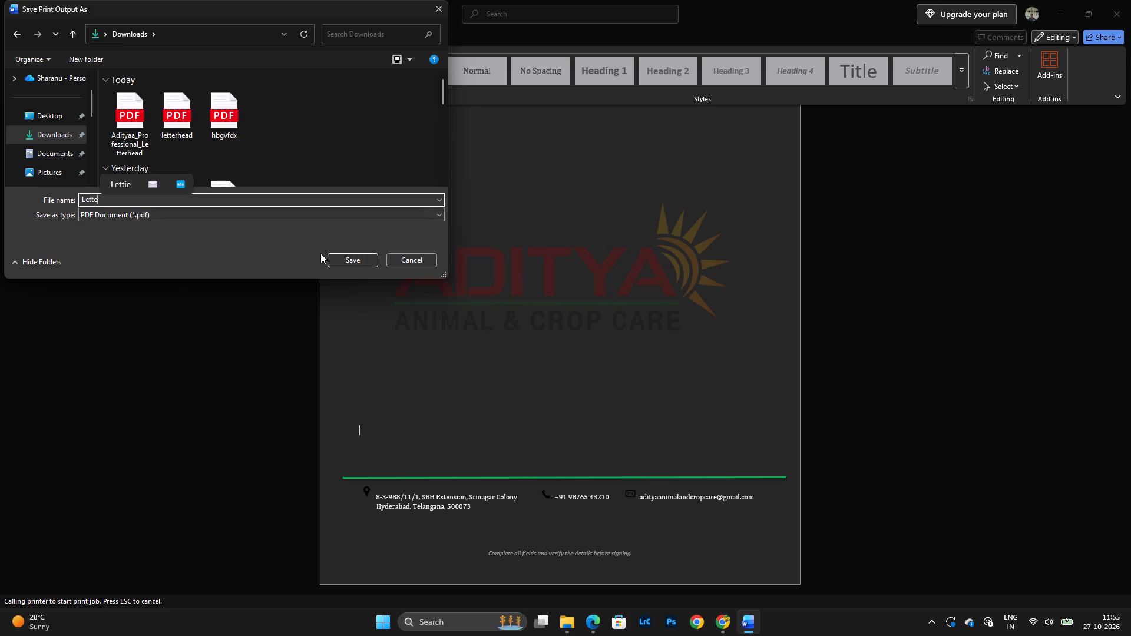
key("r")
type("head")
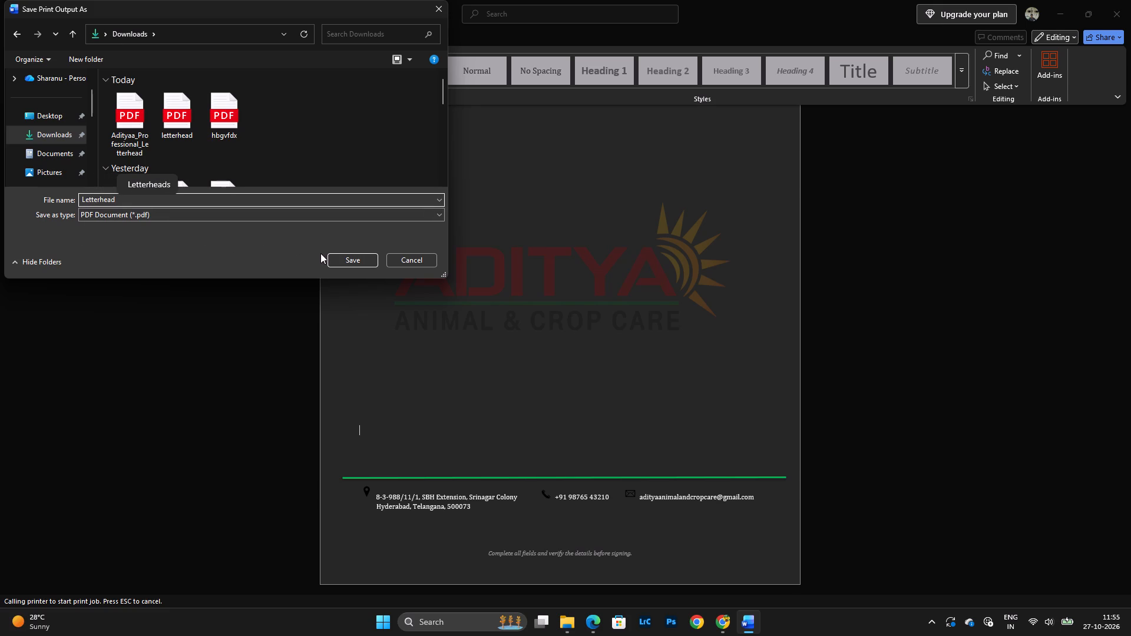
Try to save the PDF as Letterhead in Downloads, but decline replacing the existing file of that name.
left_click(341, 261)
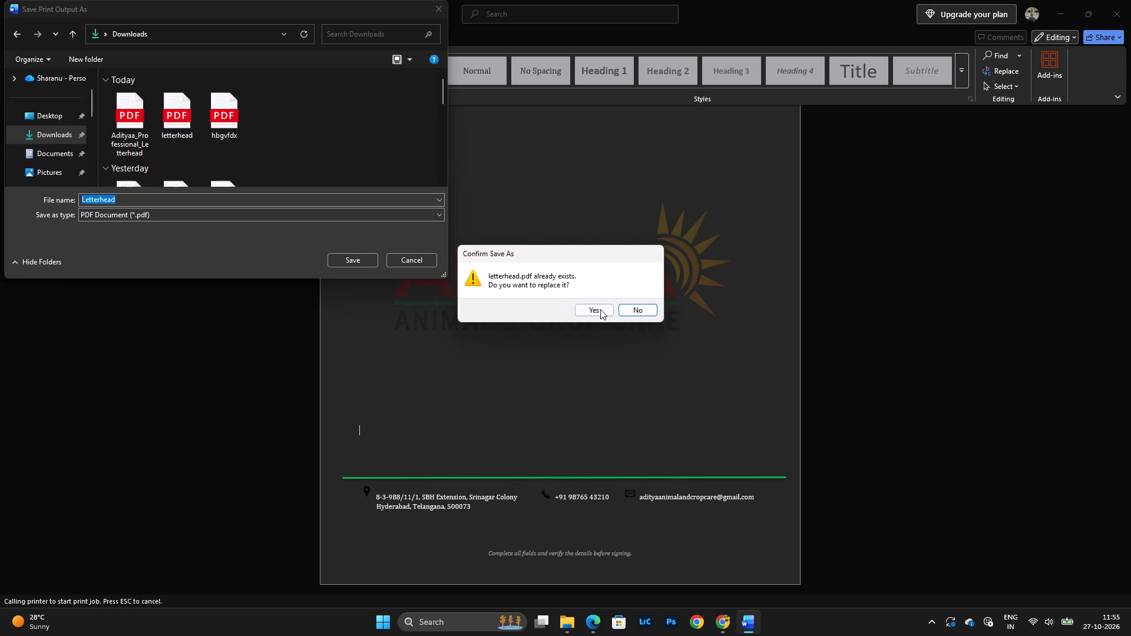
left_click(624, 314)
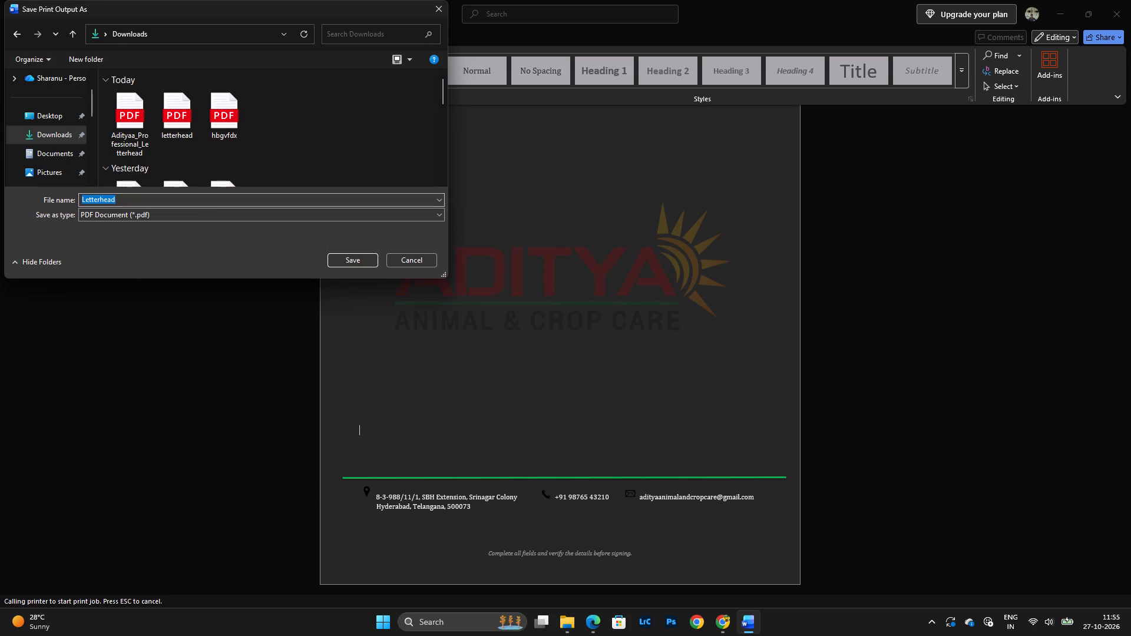
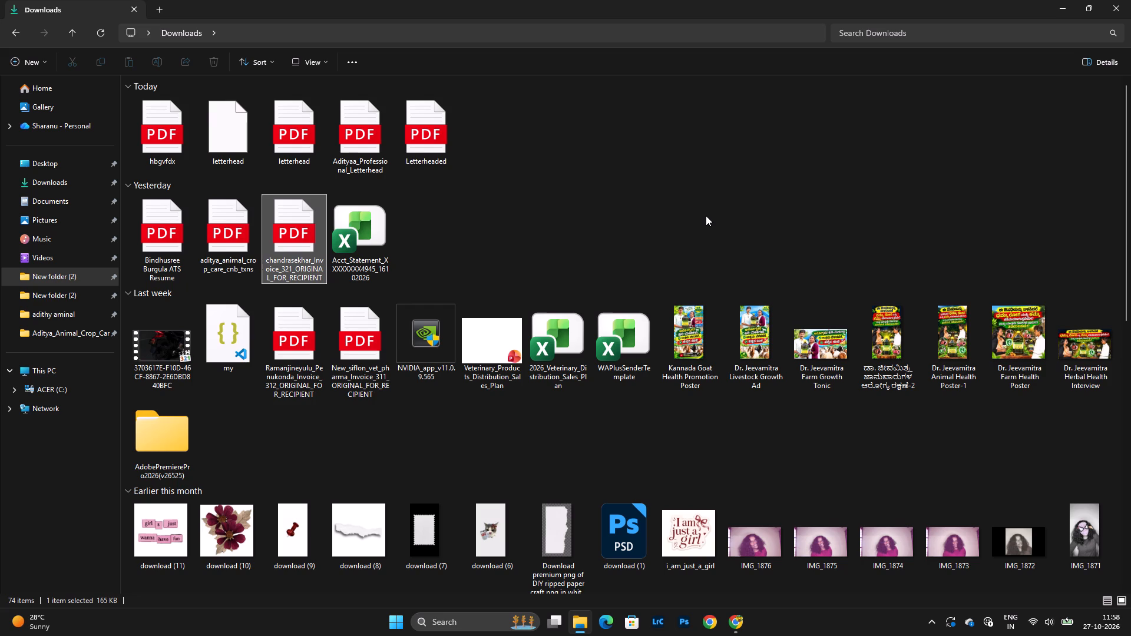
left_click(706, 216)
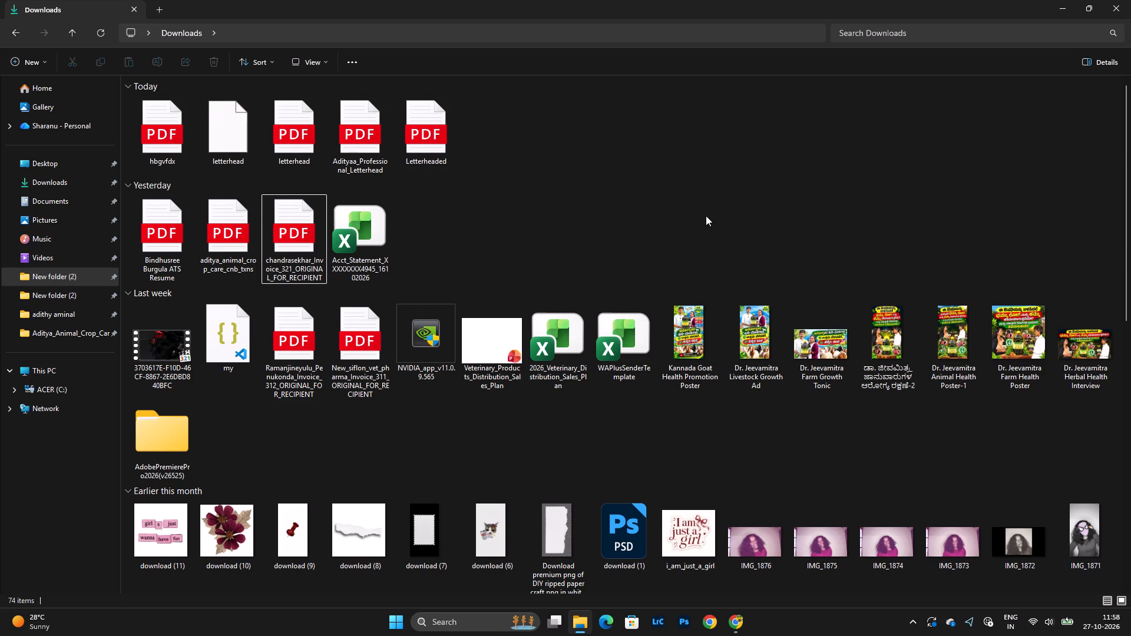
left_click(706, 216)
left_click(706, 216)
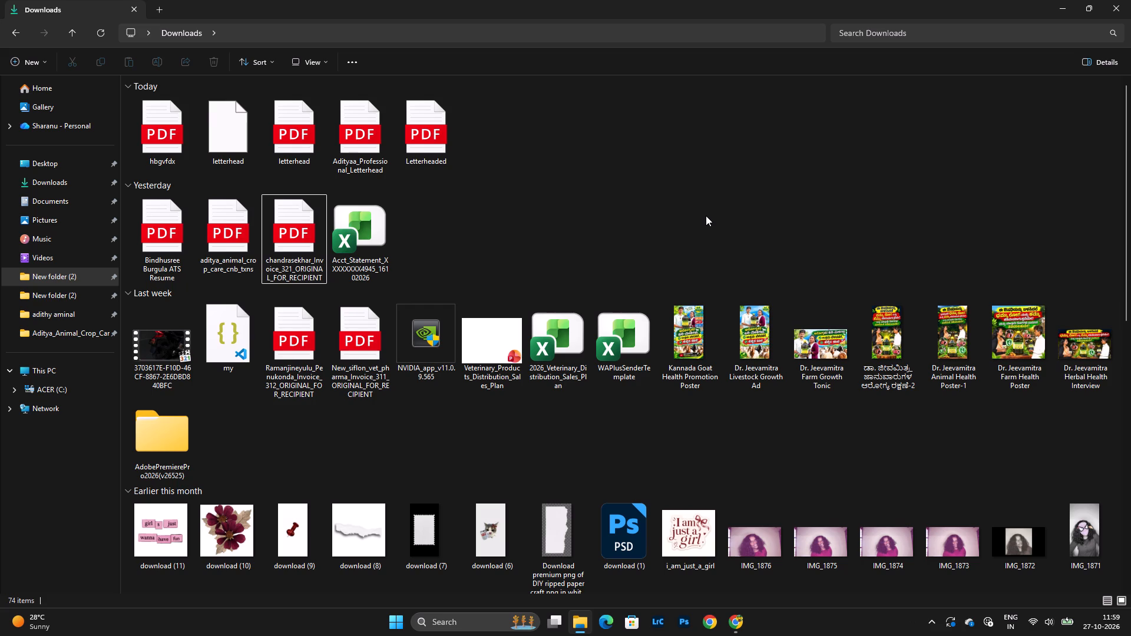